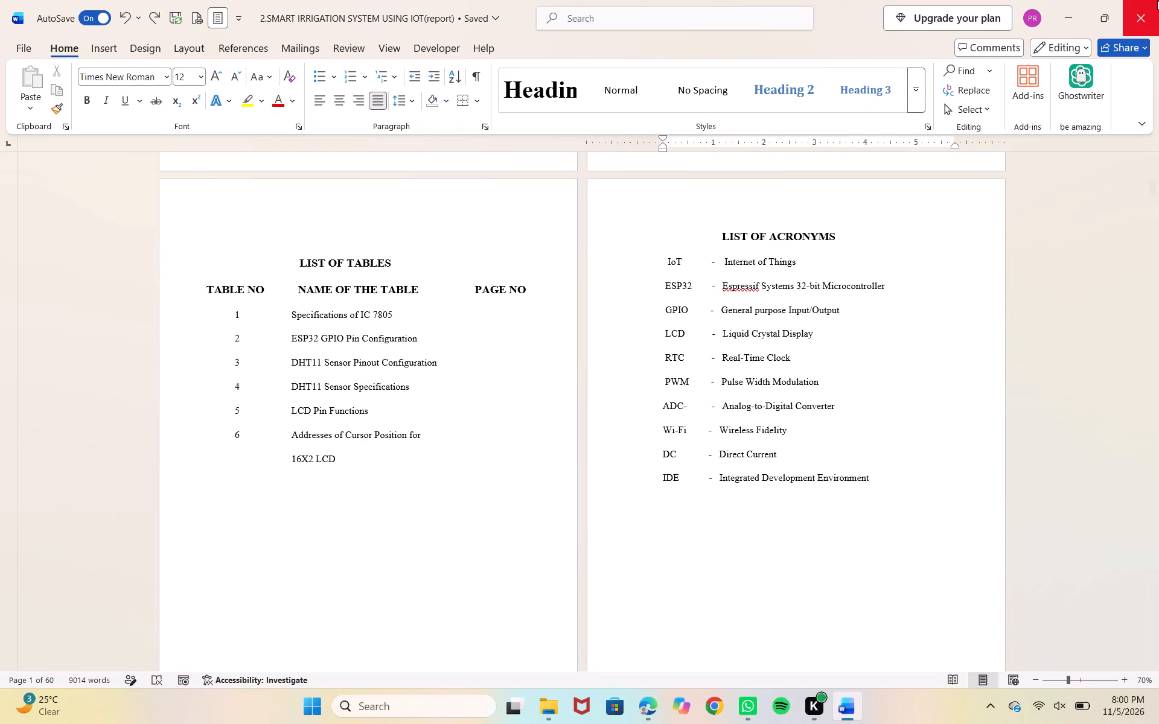
# Save the smart irrigation system report and close the document.
pyautogui.click(1110, 314)
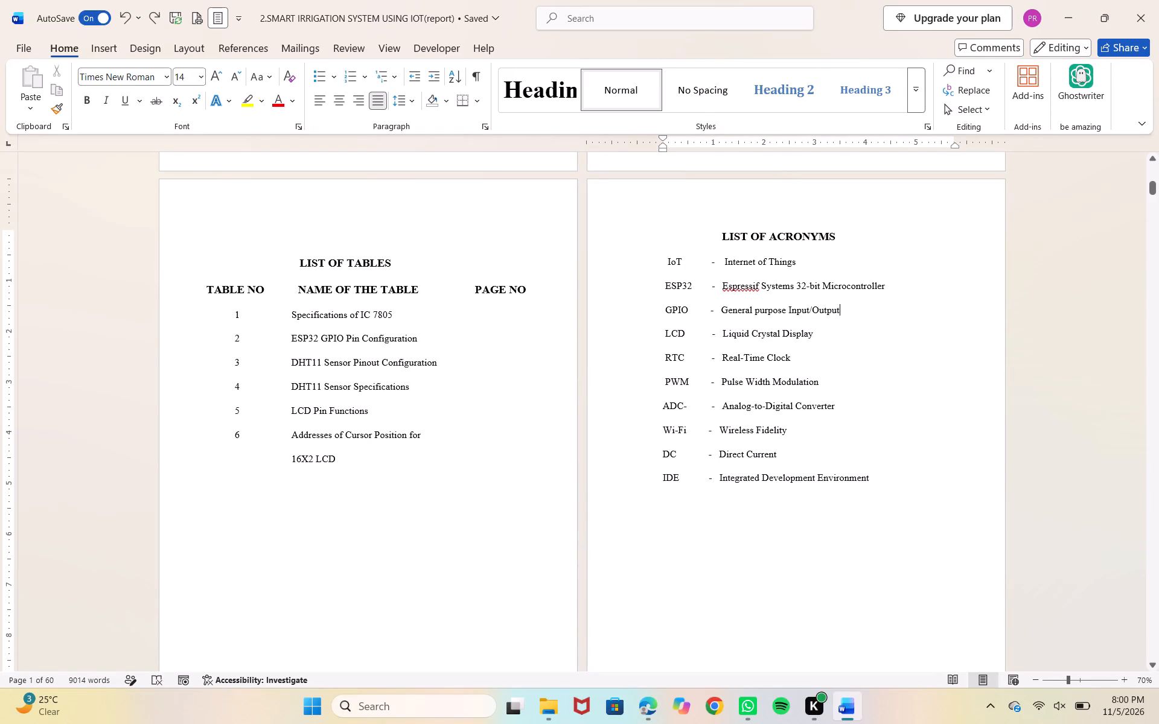
pyautogui.hotkey('ctrl', 's')
pyautogui.click(1154, 1)
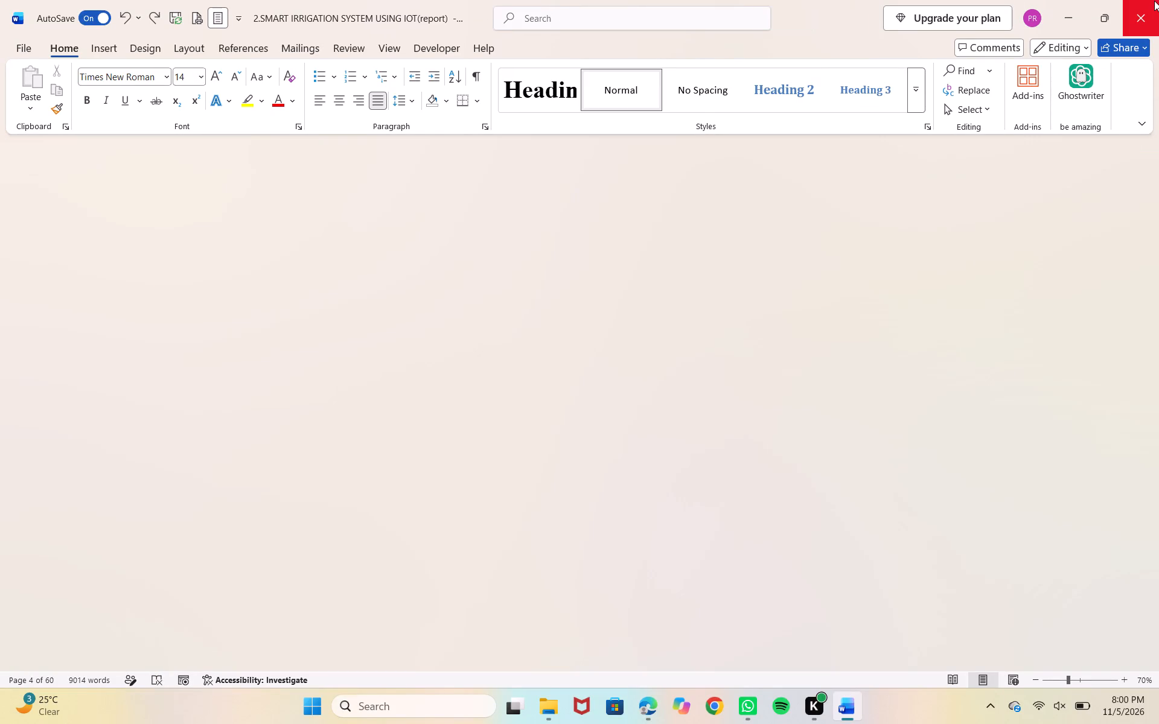
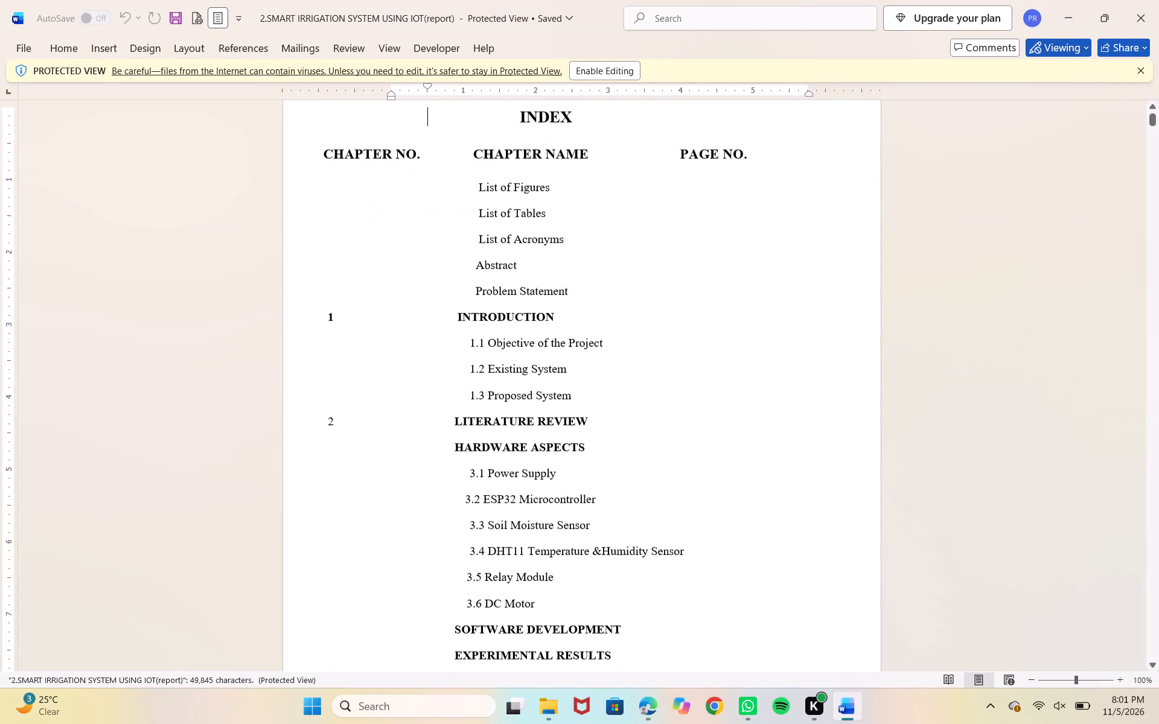
# Enable editing for the protected smart irrigation system report.
pyautogui.click(595, 73)
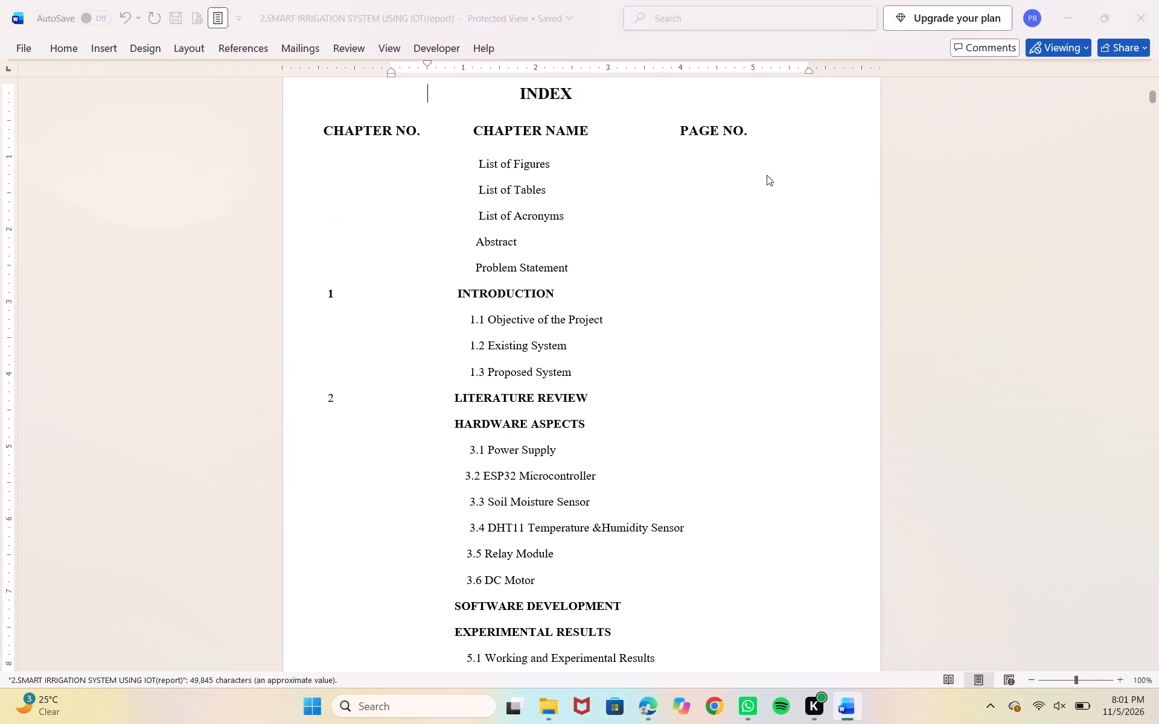
# Review the report's front matter and opening chapters, from the index through the literature review to the start of Chapter 3.
pyautogui.keyDown('ctrl'); pyautogui.scroll(-1, 855, 257); pyautogui.keyUp('ctrl')
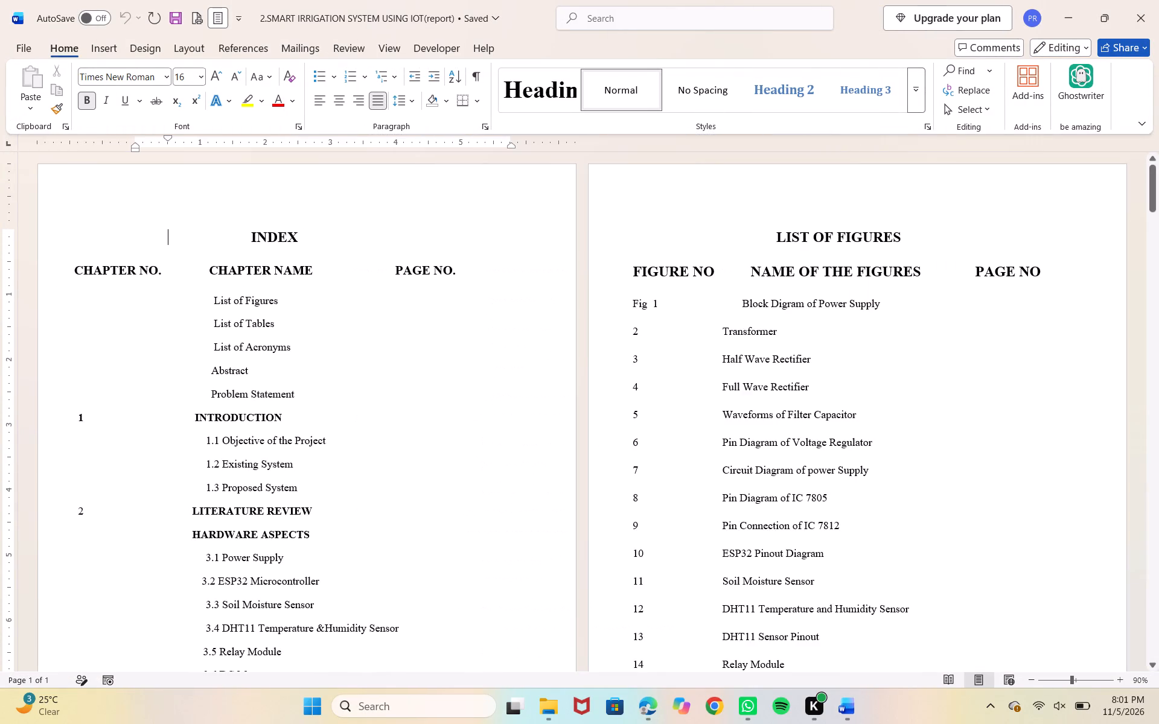
pyautogui.keyDown('ctrl'); pyautogui.scroll(-1, 855, 257); pyautogui.keyUp('ctrl')
pyautogui.scroll(-2, 855, 257)
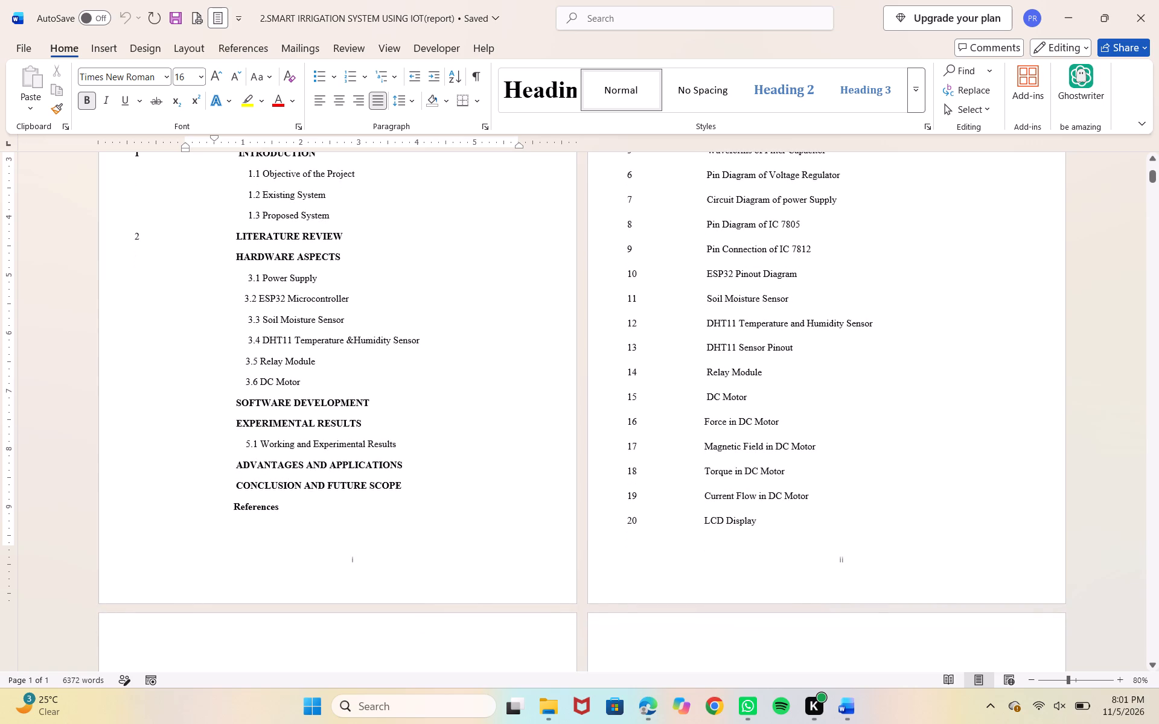
pyautogui.scroll(3, 855, 257)
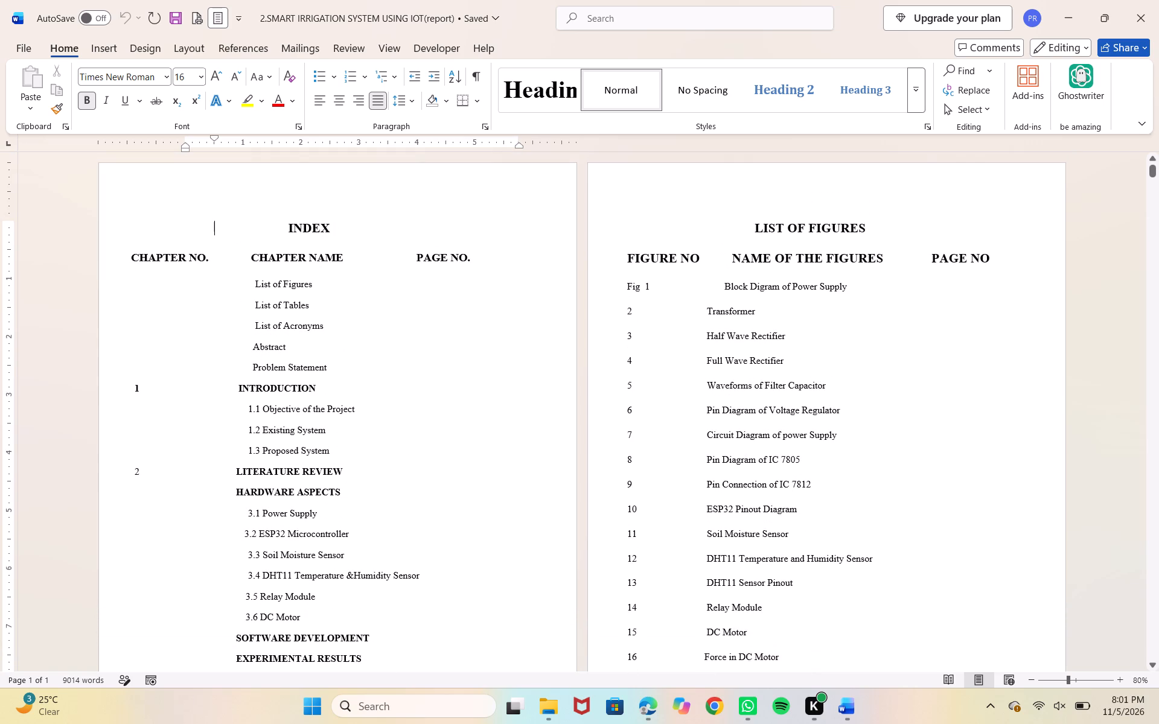
pyautogui.scroll(-5, 855, 257)
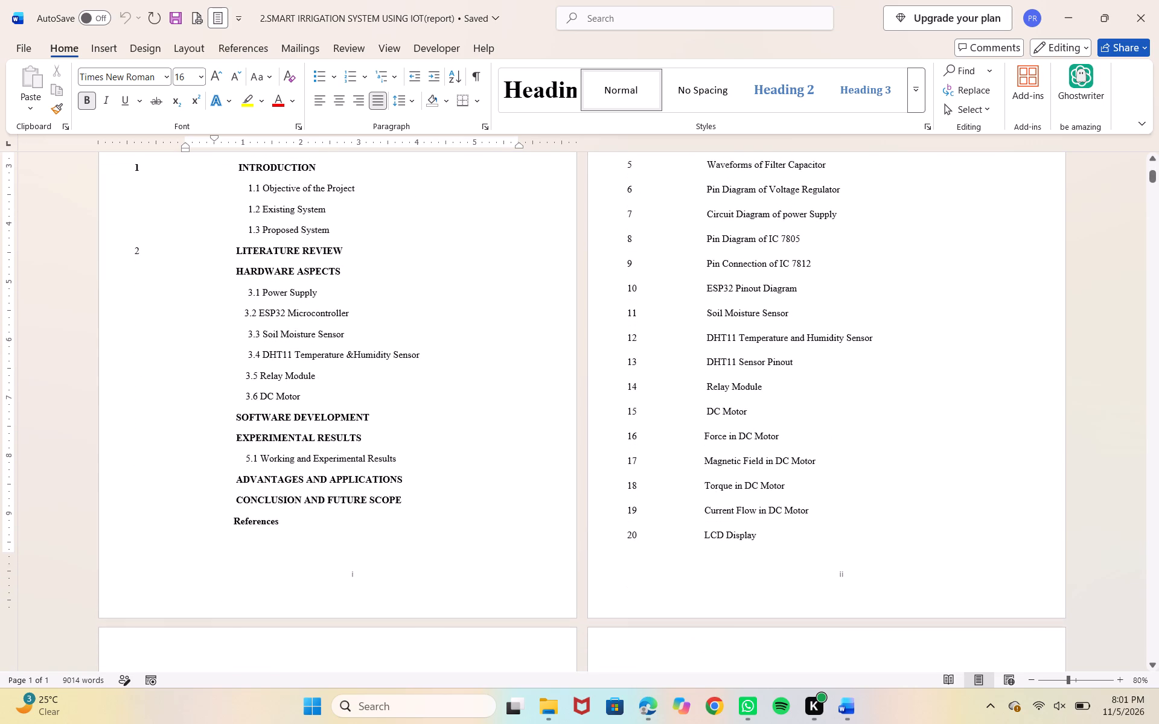
pyautogui.scroll(-7, 855, 257)
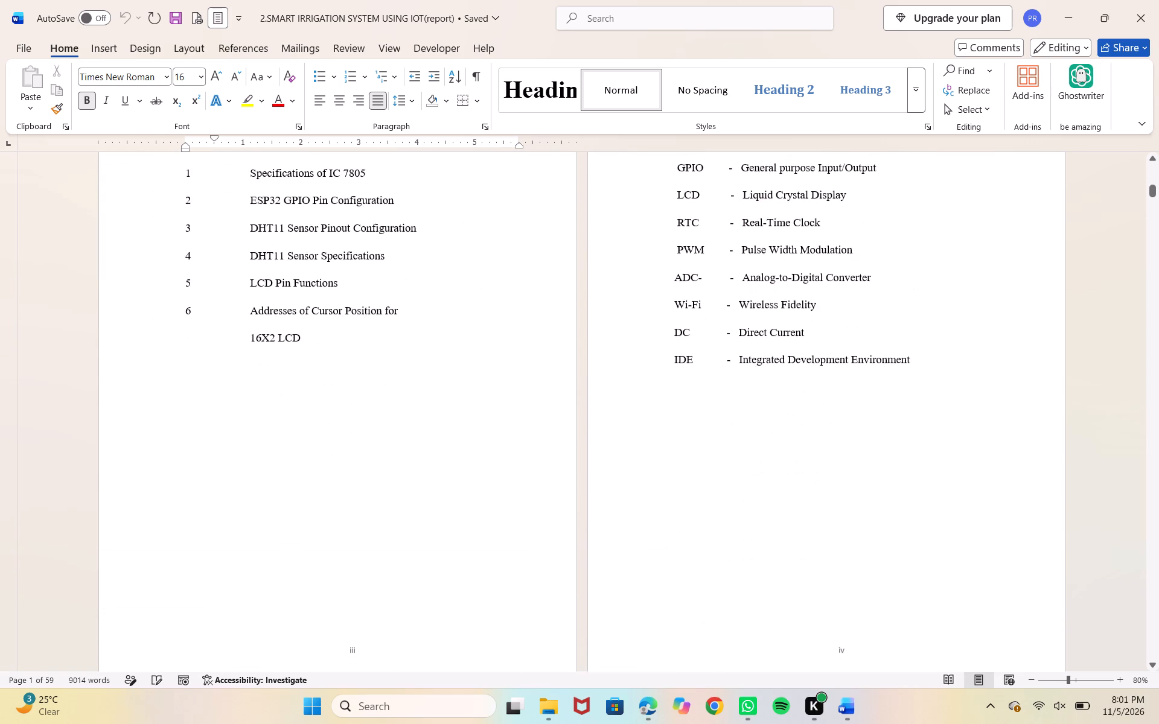
pyautogui.scroll(-7, 855, 257)
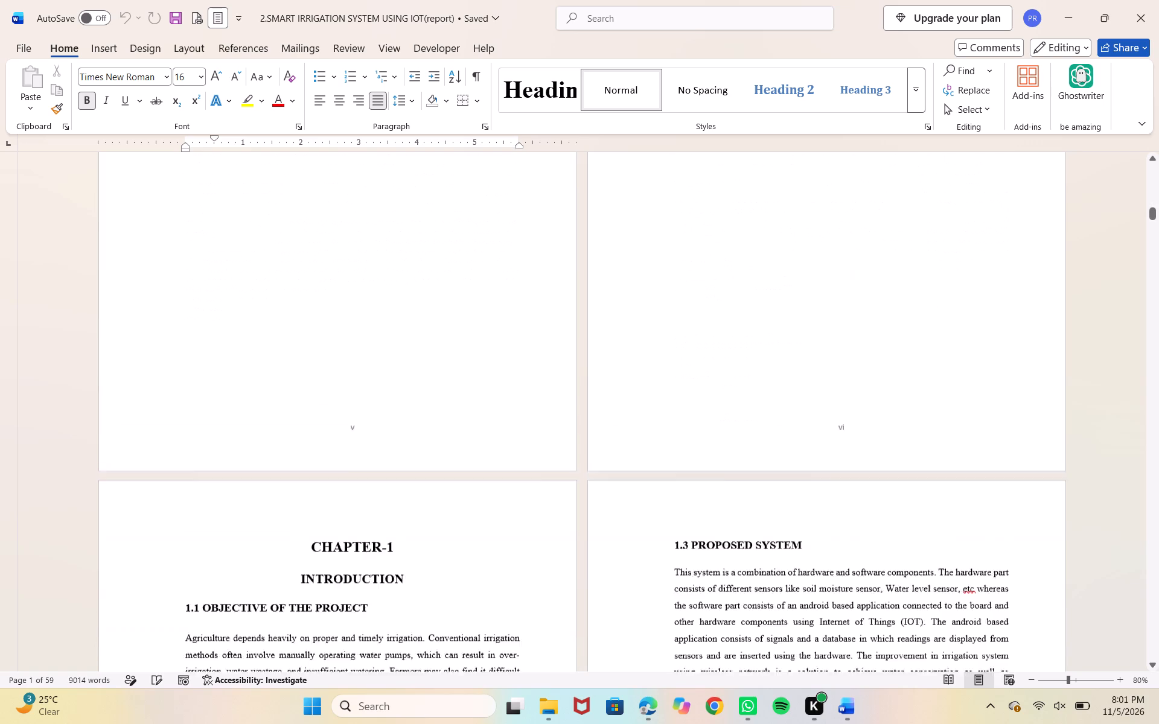
pyautogui.scroll(-5, 855, 257)
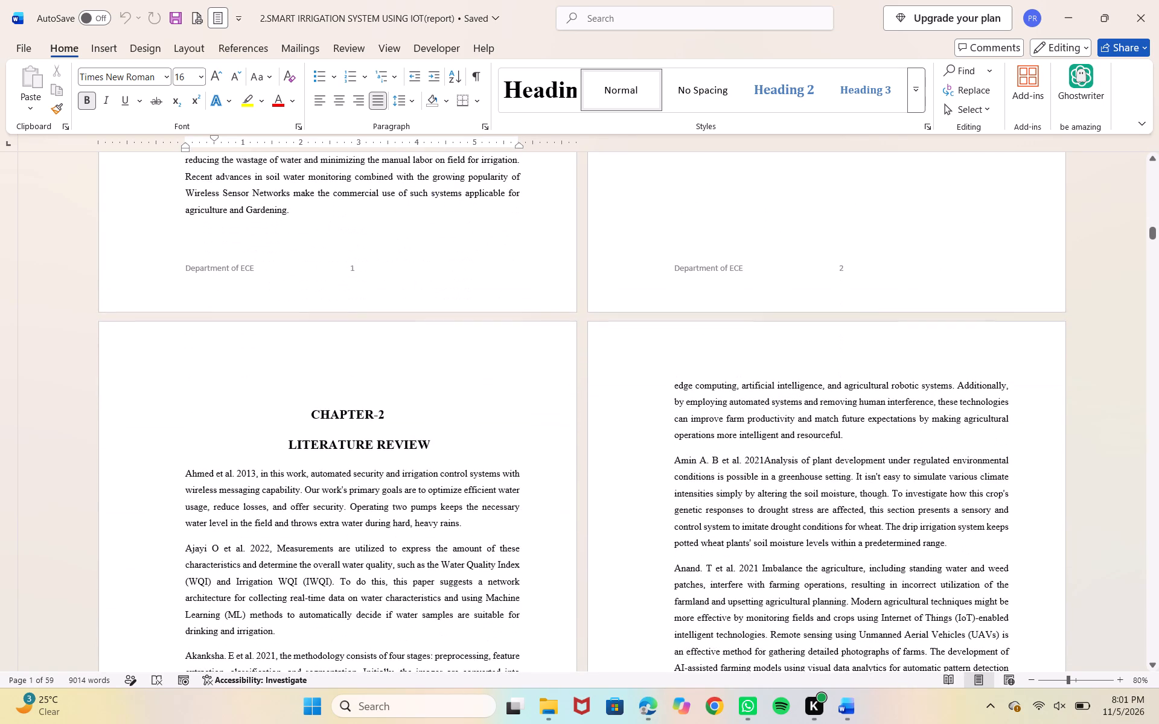
pyautogui.scroll(-4, 855, 257)
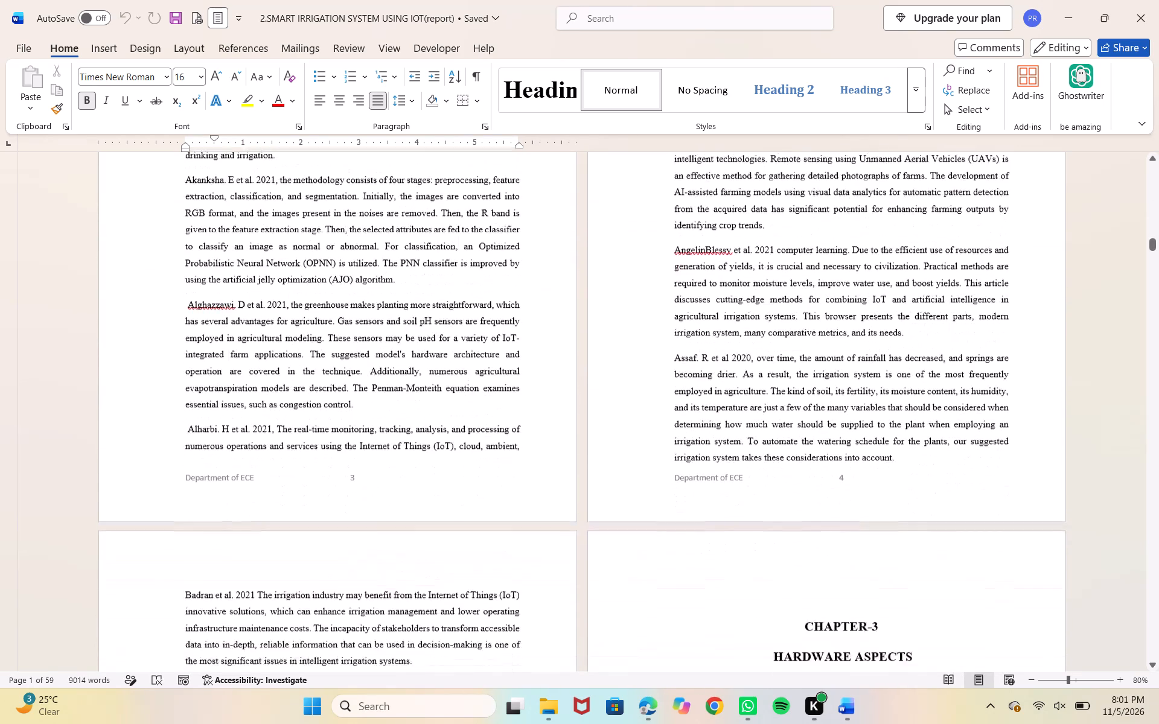
pyautogui.scroll(-1, 855, 257)
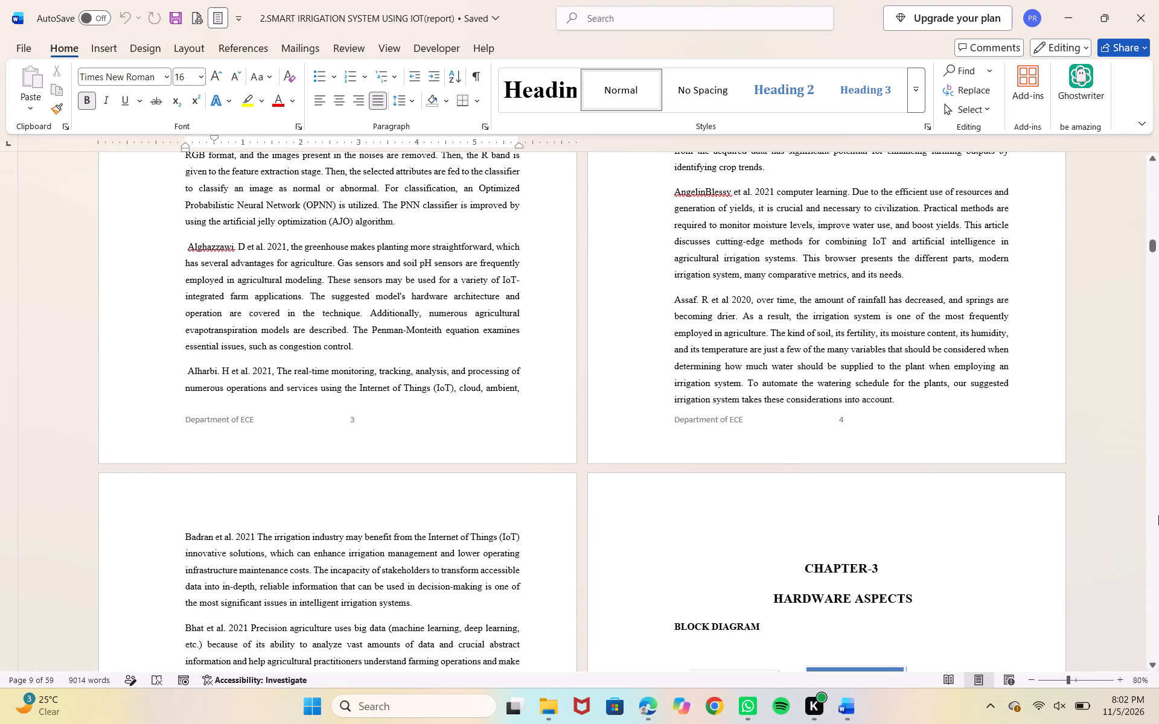
# Center the ABSTRACT heading on its page.
pyautogui.scroll(8, 1158, 723)
pyautogui.scroll(1, 1158, 579)
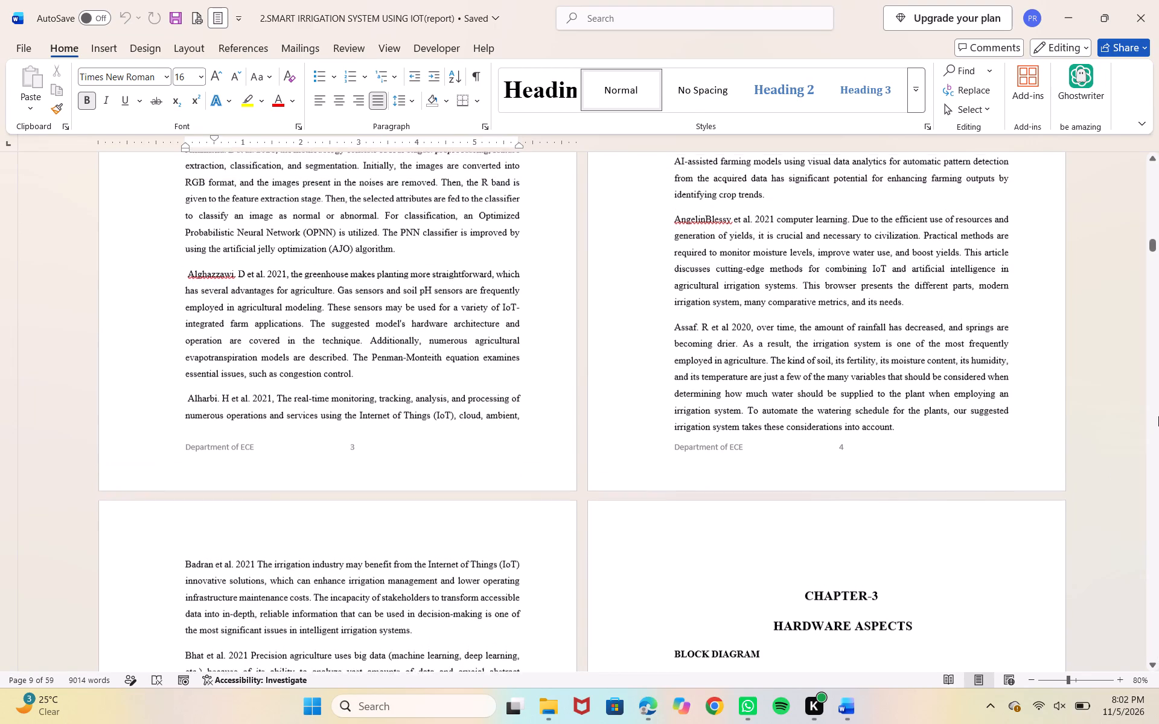
pyautogui.scroll(20, 645, 484)
pyautogui.scroll(8, 645, 484)
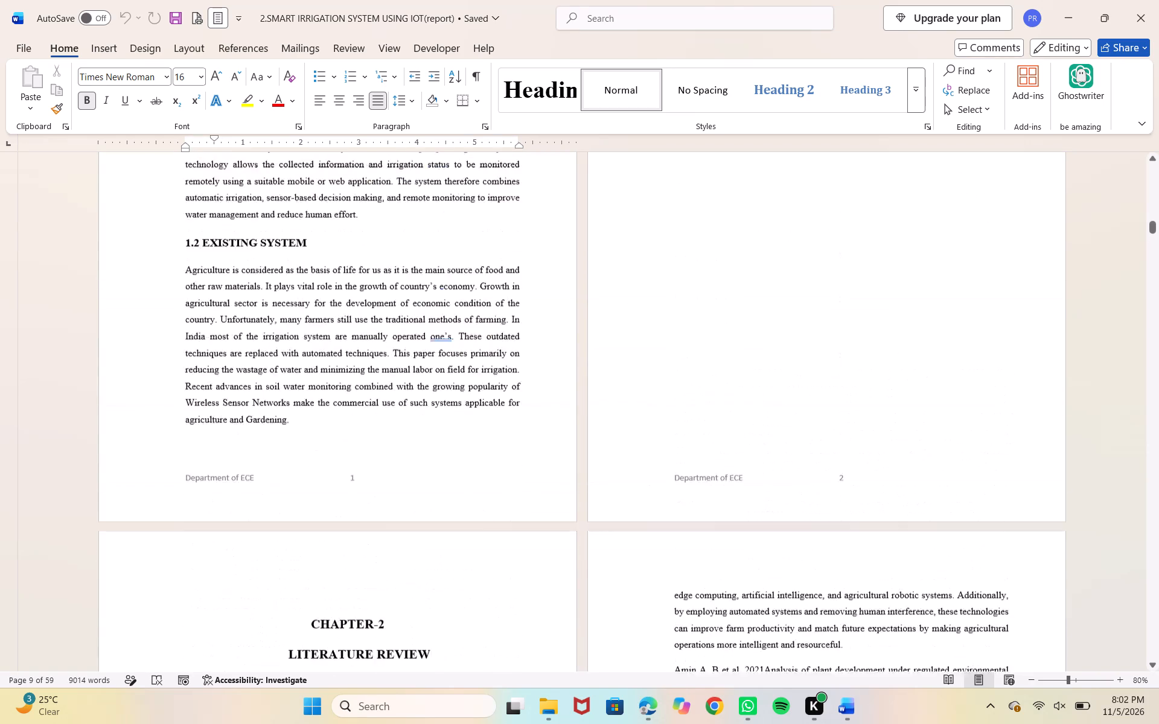
pyautogui.scroll(18, 645, 484)
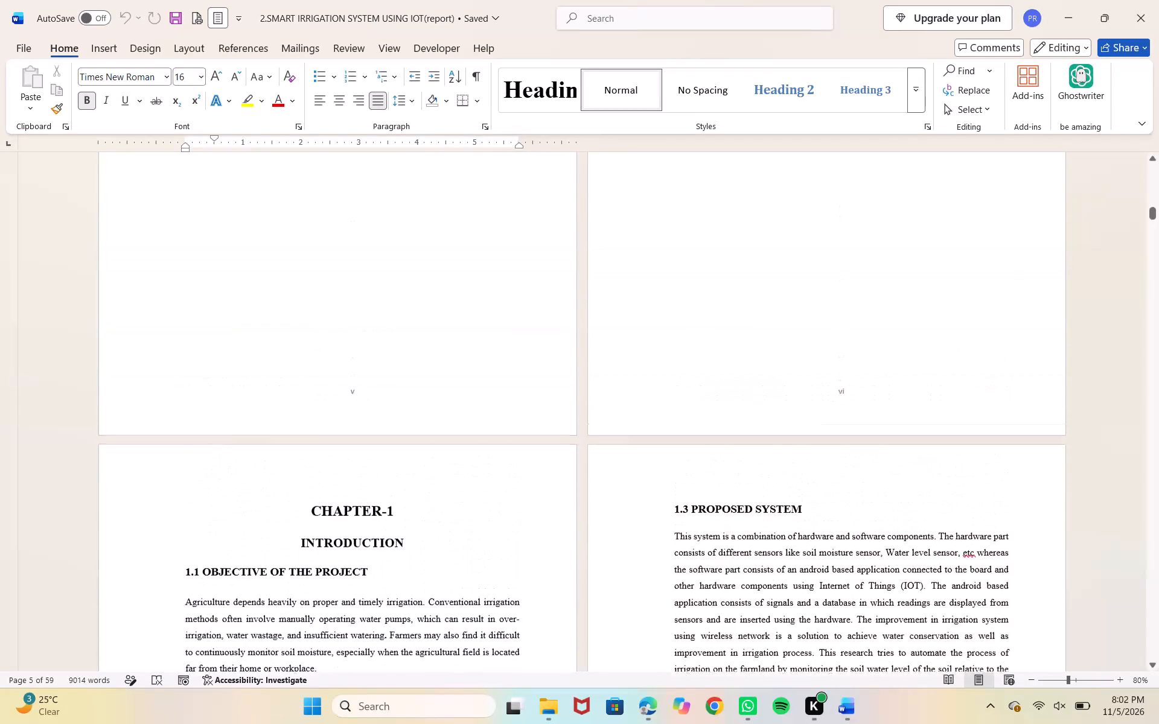
pyautogui.scroll(6, 645, 484)
pyautogui.scroll(-7, 645, 484)
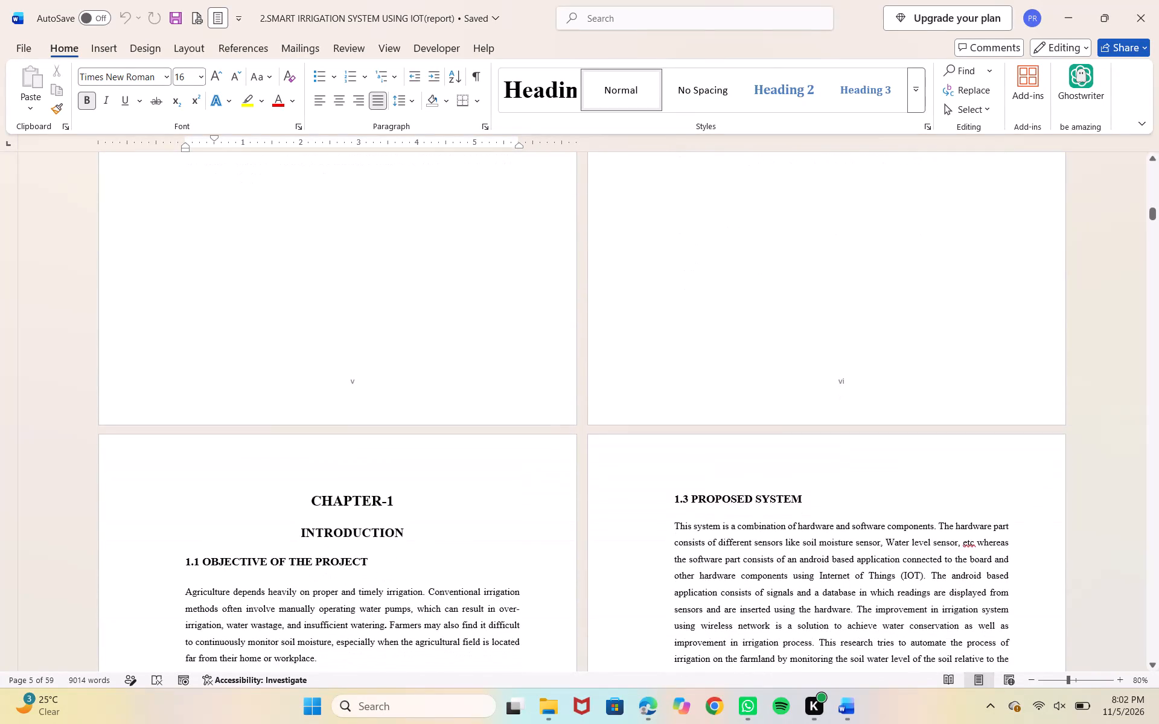
pyautogui.scroll(20, 645, 483)
pyautogui.scroll(1, 645, 483)
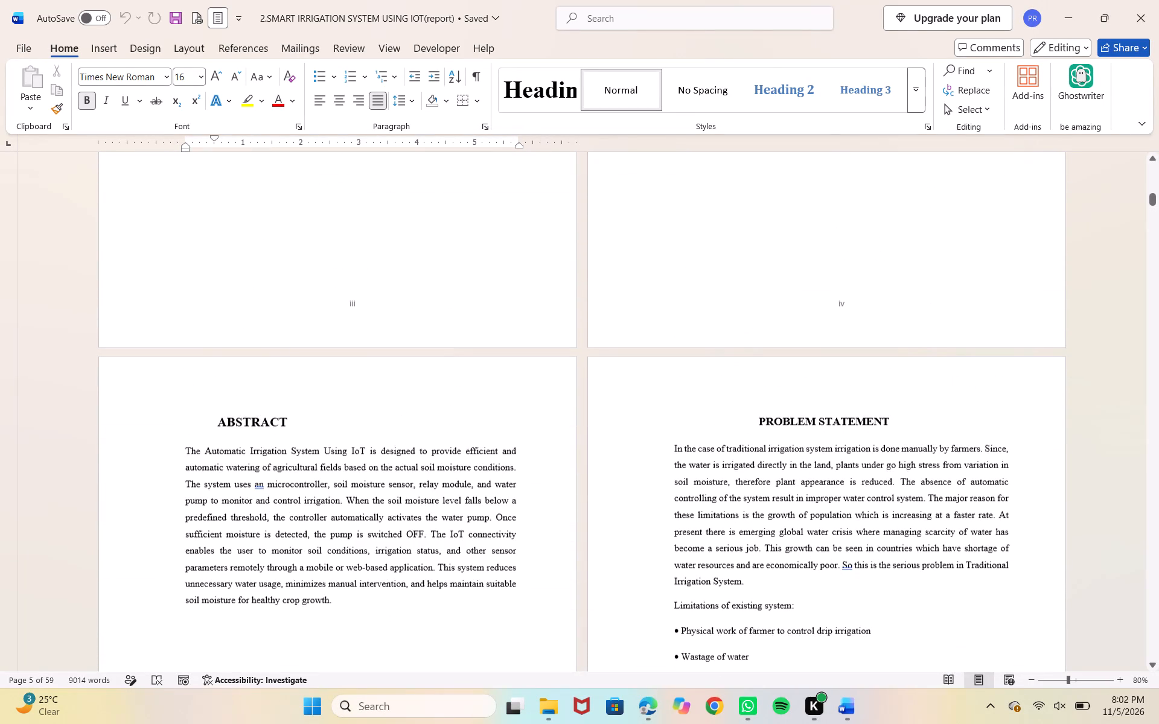
pyautogui.click(216, 425)
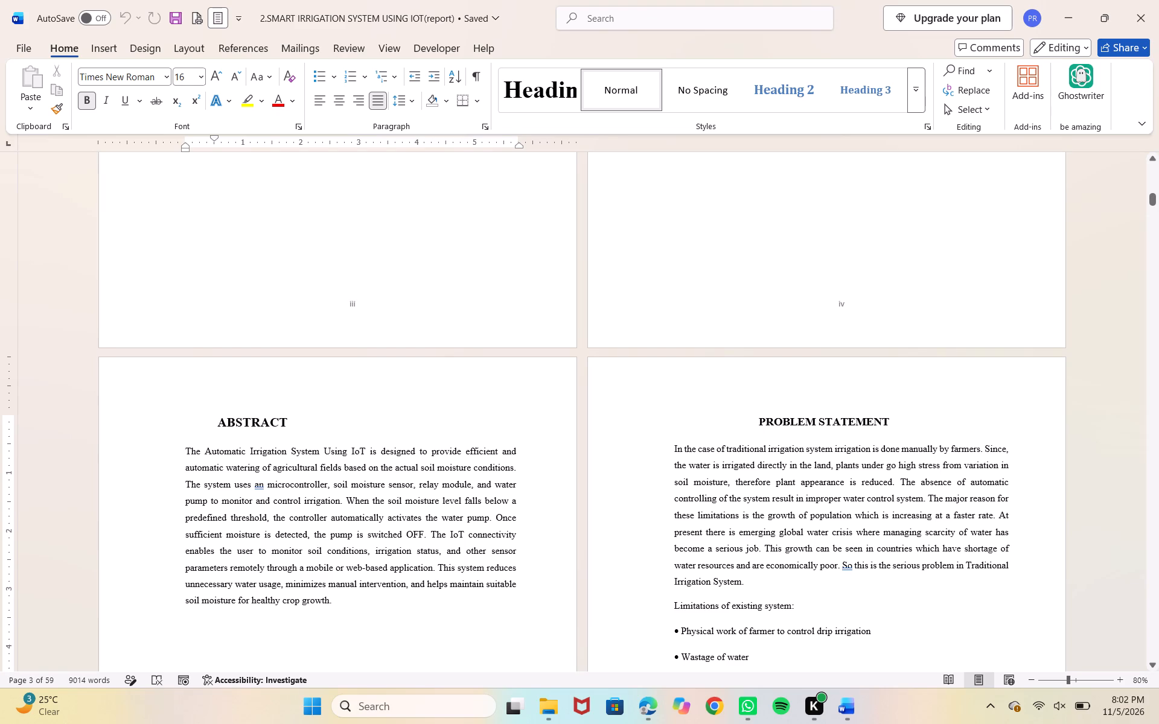
pyautogui.moveTo(217, 421); pyautogui.dragTo(290, 423)
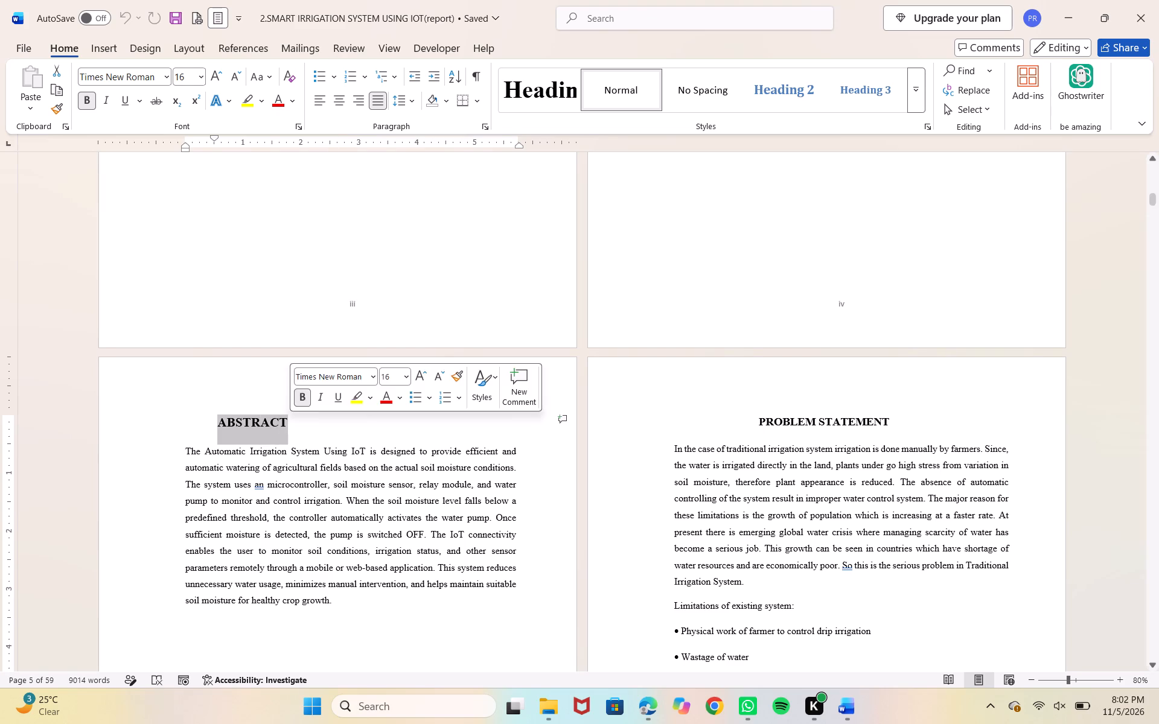
pyautogui.click(344, 102)
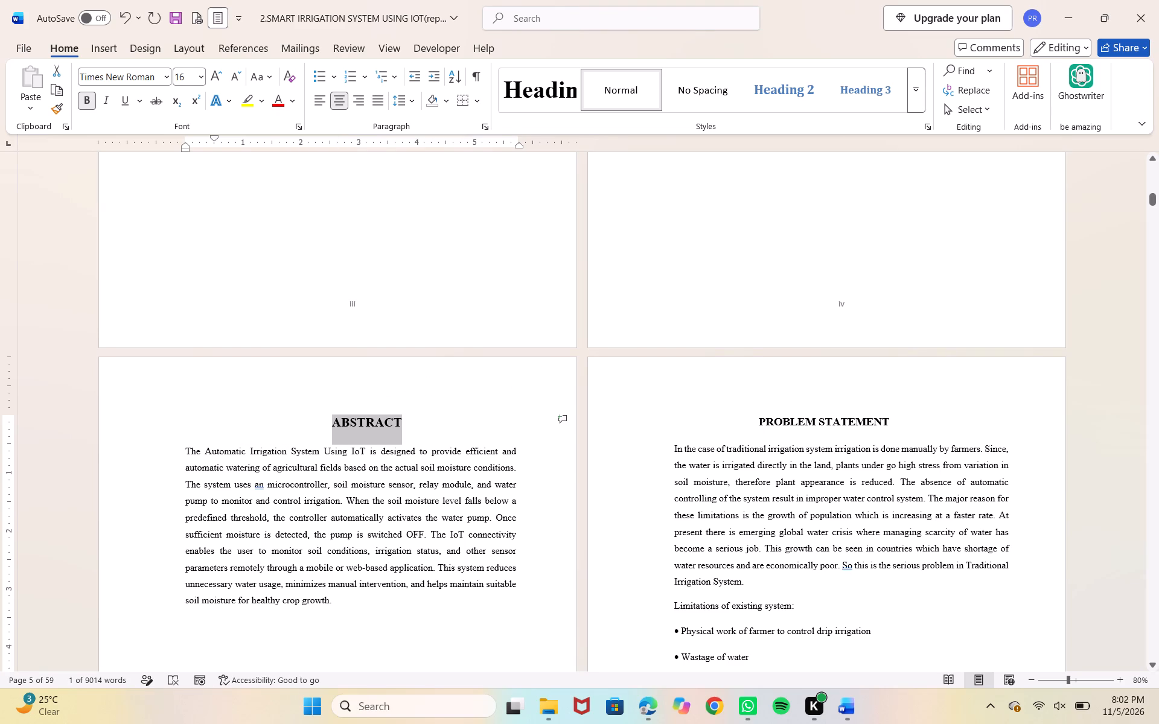
pyautogui.click(237, 424)
# Review the problem statement and introduction pages, and return to the lists of tables and acronyms.
pyautogui.scroll(-9, 238, 423)
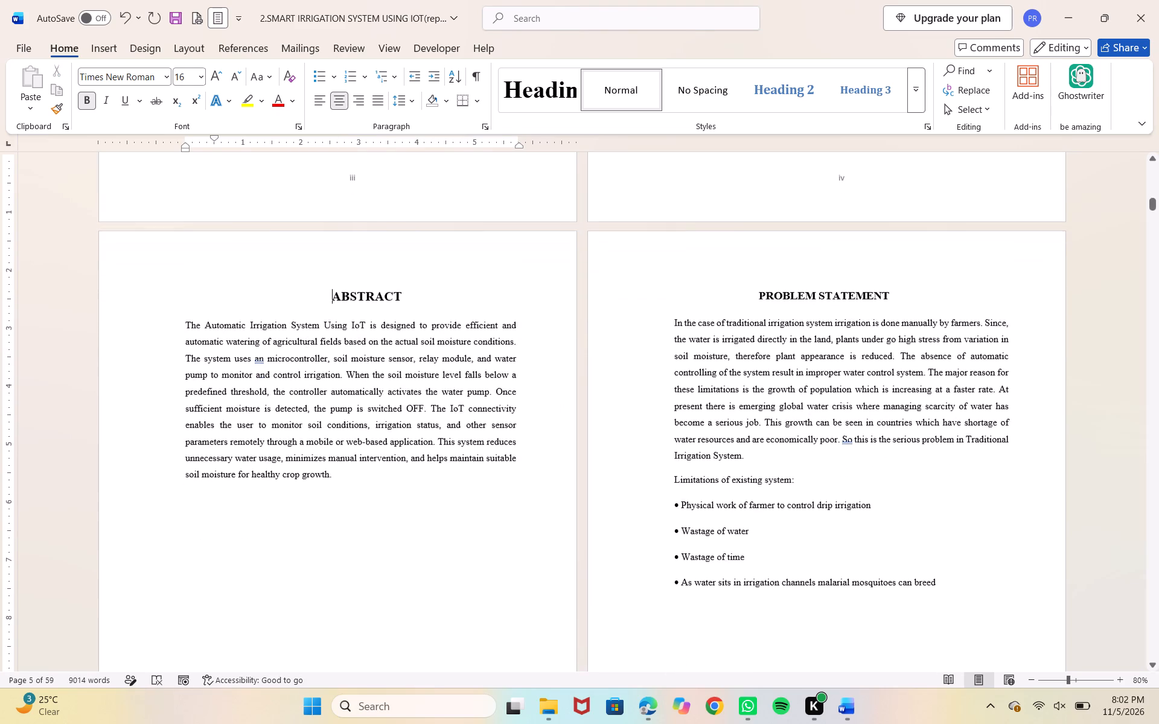
pyautogui.scroll(-8, 238, 423)
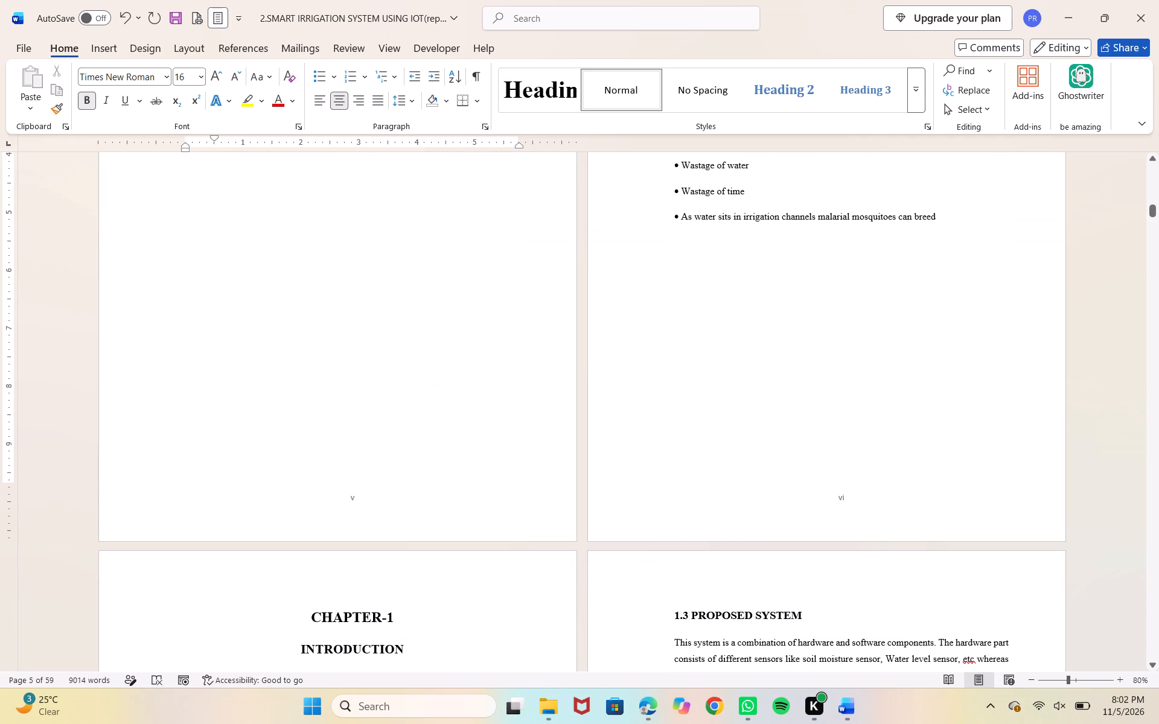
pyautogui.scroll(-20, 238, 429)
pyautogui.scroll(-7, 238, 429)
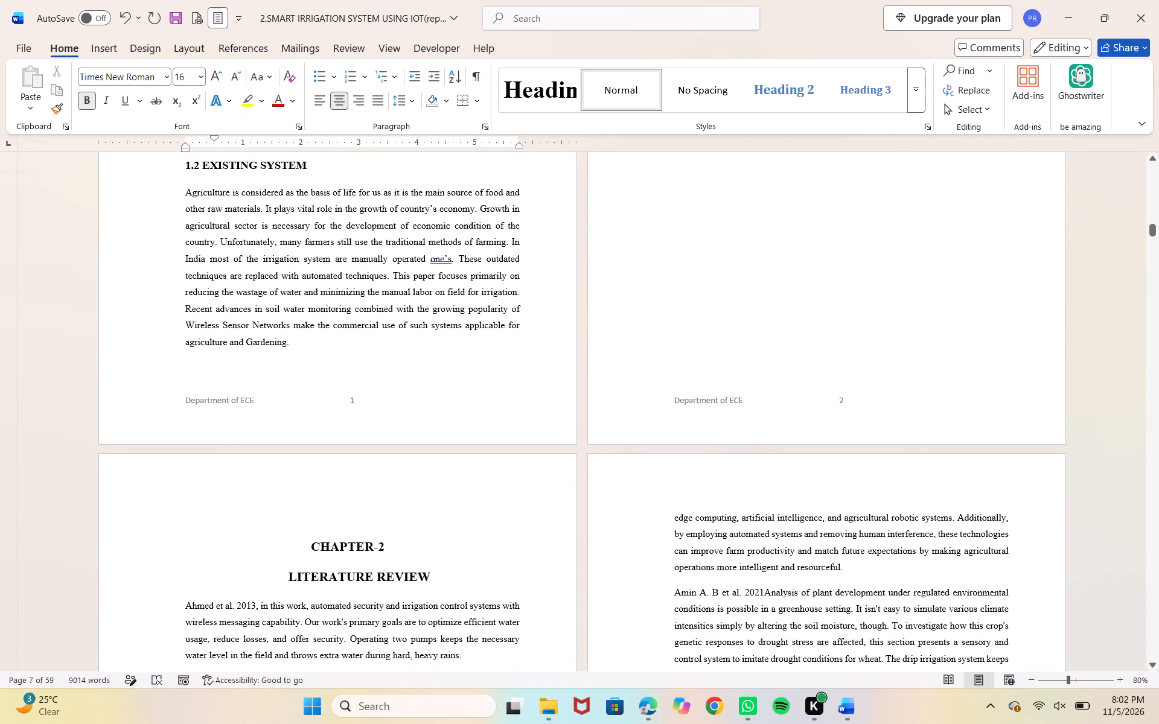
pyautogui.scroll(15, 353, 459)
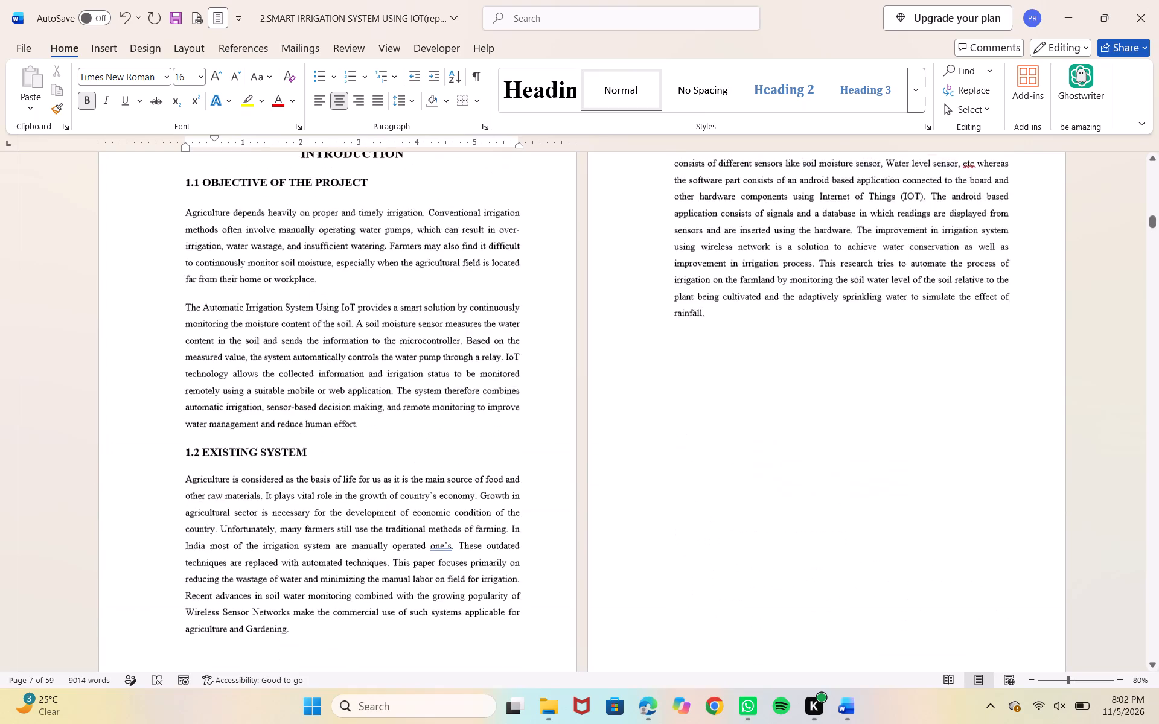
pyautogui.scroll(20, 353, 459)
pyautogui.scroll(19, 353, 459)
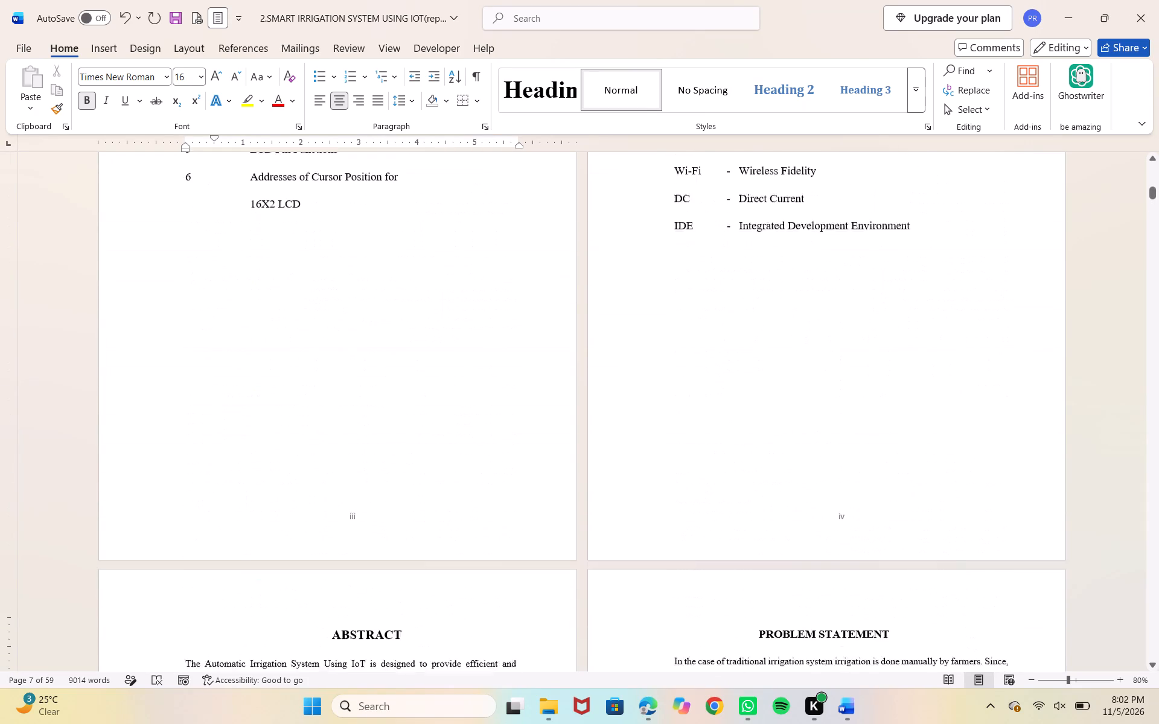
pyautogui.scroll(6, 353, 459)
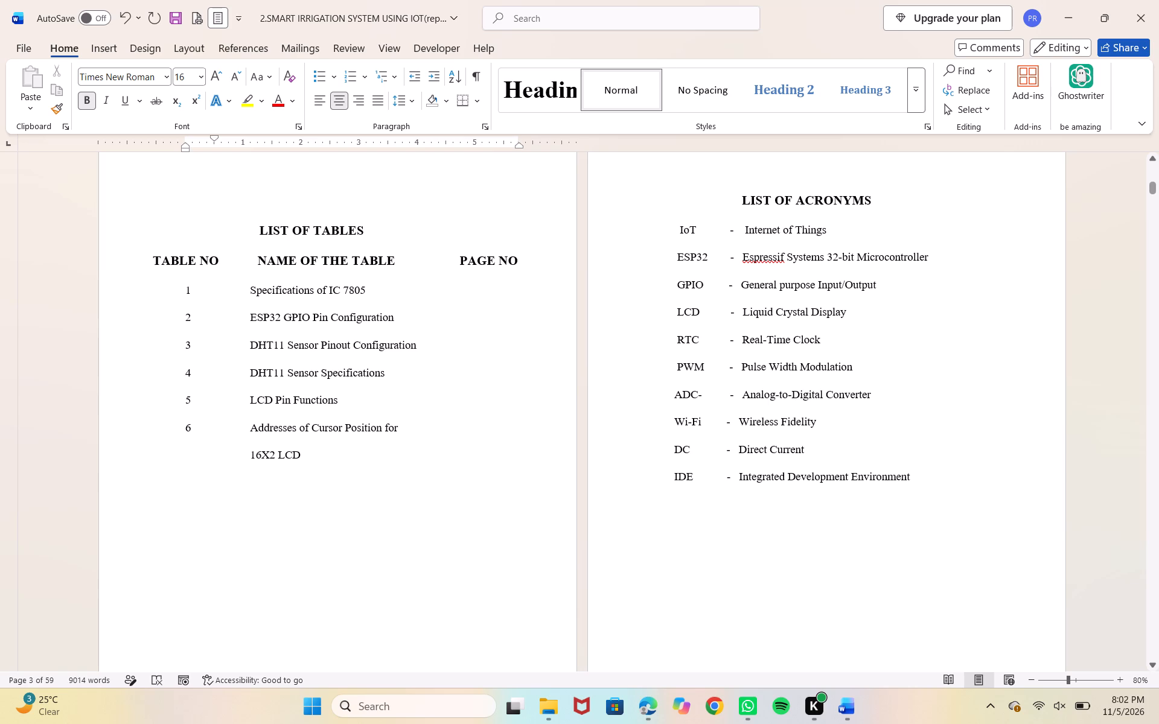
# Delete the RTC - Real-Time Clock entry from the List of Acronyms, including its empty line.
pyautogui.moveTo(839, 341); pyautogui.dragTo(680, 341)
pyautogui.press('BackSpace')
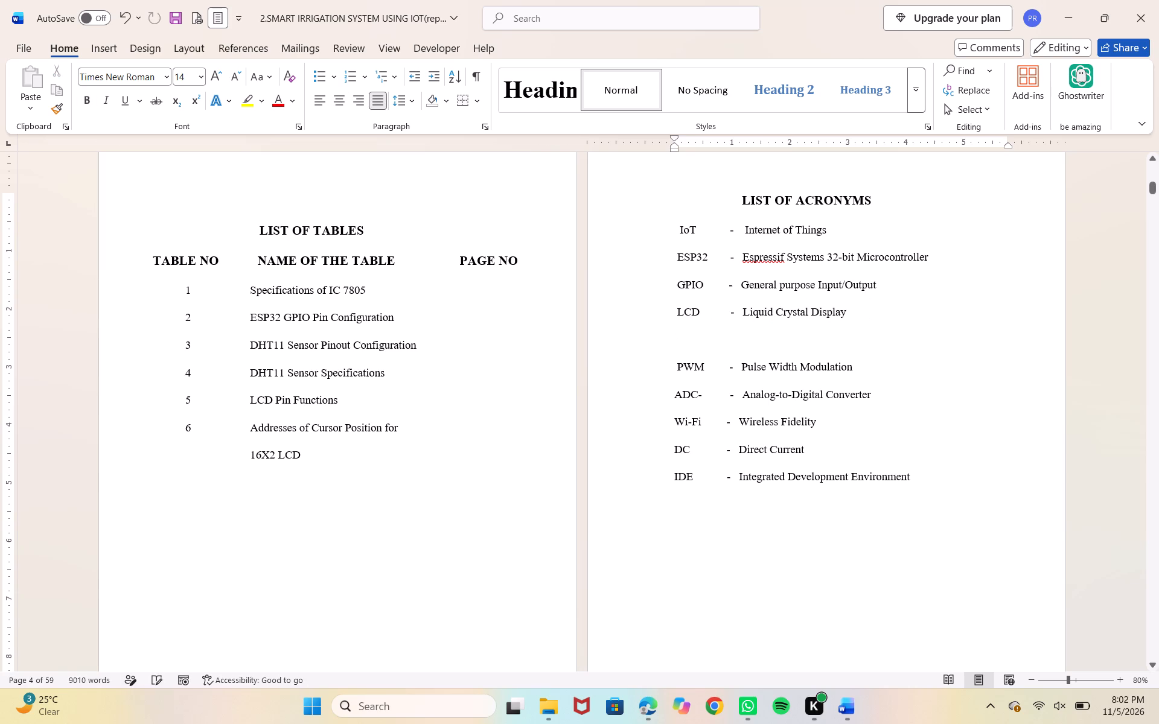
pyautogui.press('BackSpace')
pyautogui.press('BackSpace')
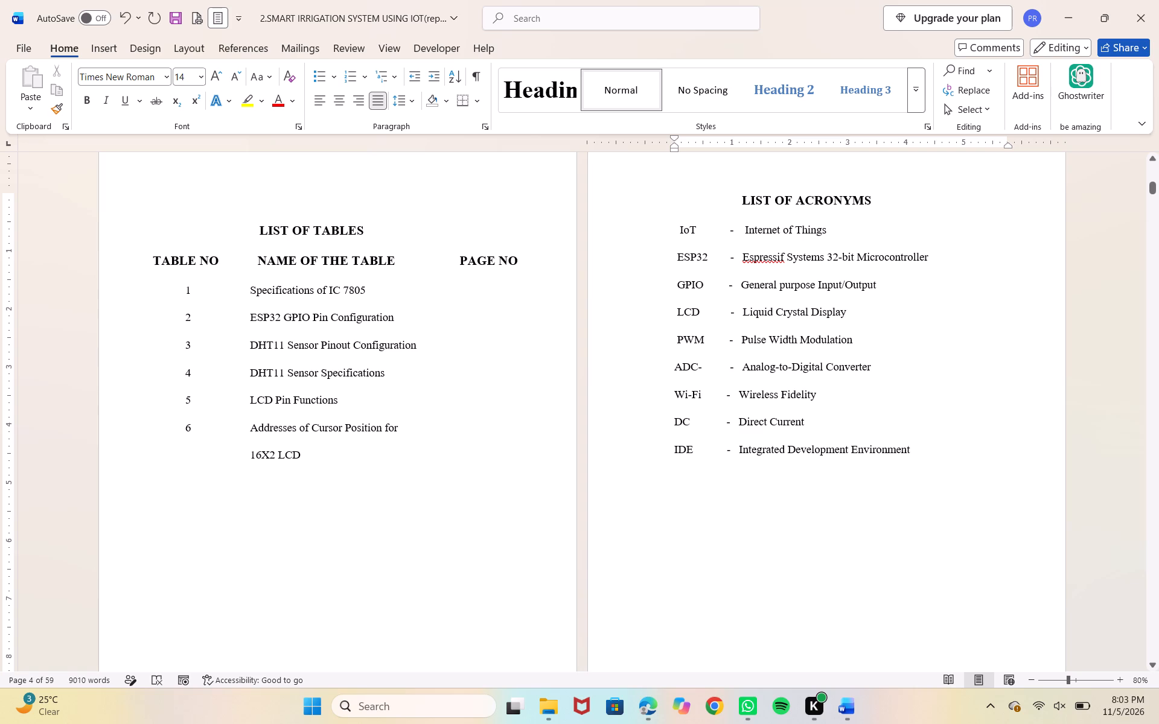
# Add the entry "DHT - Digital Humidity and Temperature" below IDE in the List of Acronyms, spaced like the other entries.
pyautogui.click(939, 448)
pyautogui.press('Return')
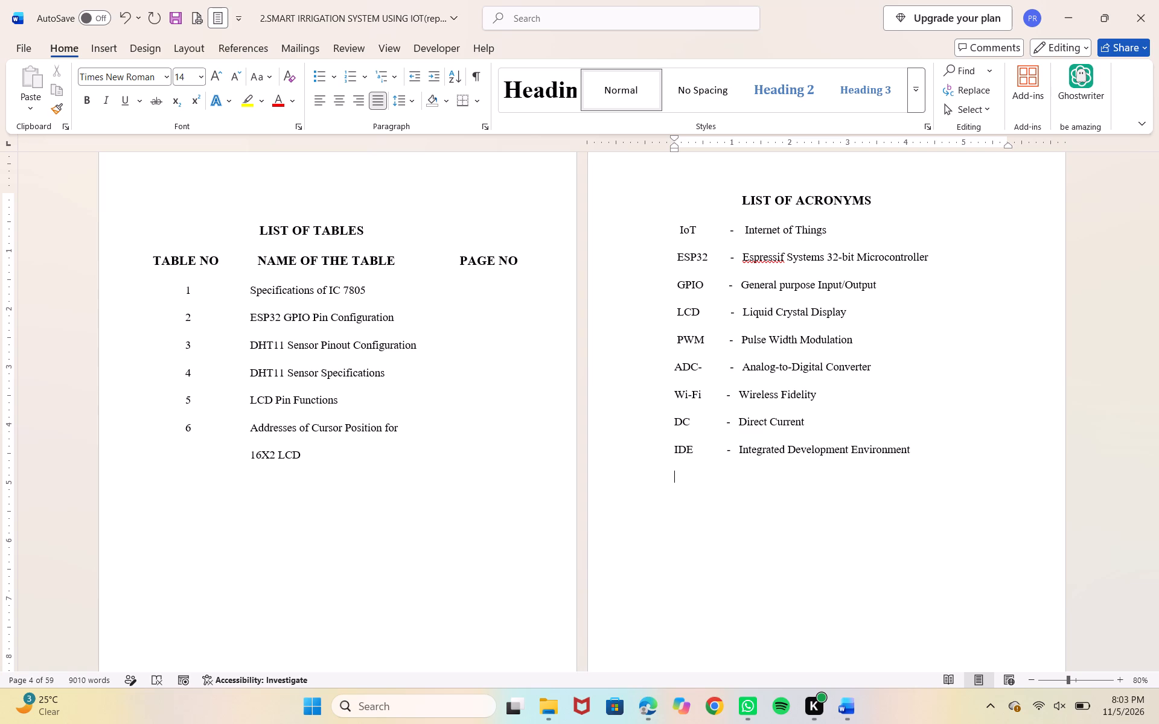
pyautogui.write('DHT')
pyautogui.press('space')
pyautogui.press('space')
pyautogui.press('space')
pyautogui.press('space')
pyautogui.press('space')
pyautogui.press('space')
pyautogui.press('space')
pyautogui.press('space')
pyautogui.press('space')
pyautogui.press('space')
pyautogui.press('space')
pyautogui.write('-')
pyautogui.press('space')
pyautogui.press('space')
pyautogui.press('space')
pyautogui.hotkey('shift', 'd')
pyautogui.write('ig')
pyautogui.write('ita')
pyautogui.write('l')
pyautogui.press('space')
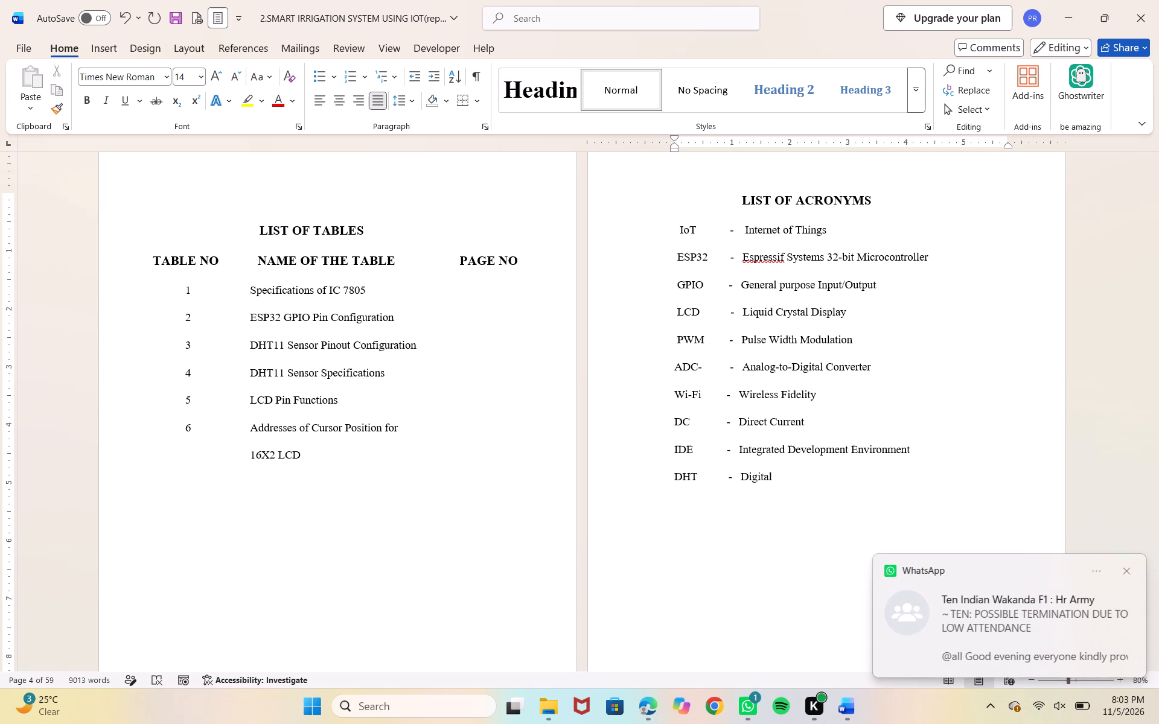
pyautogui.write('Humidity and Temperature')
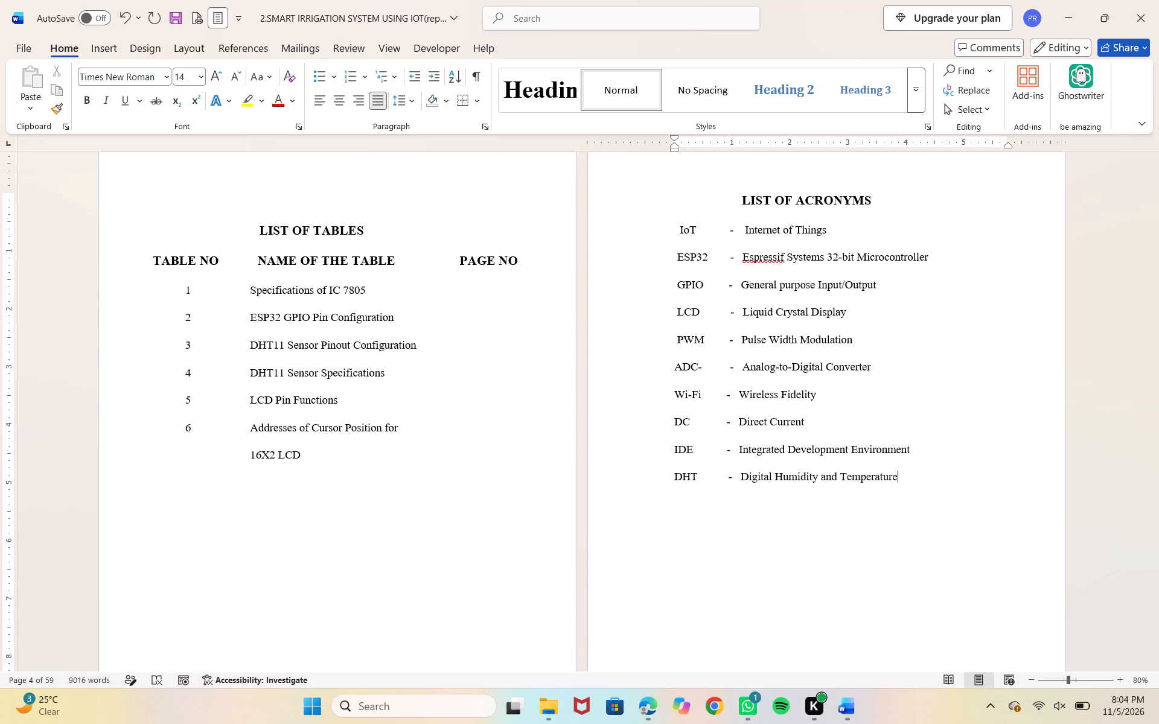
# Save the smart irrigation system report.
pyautogui.hotkey('ctrl', 's')
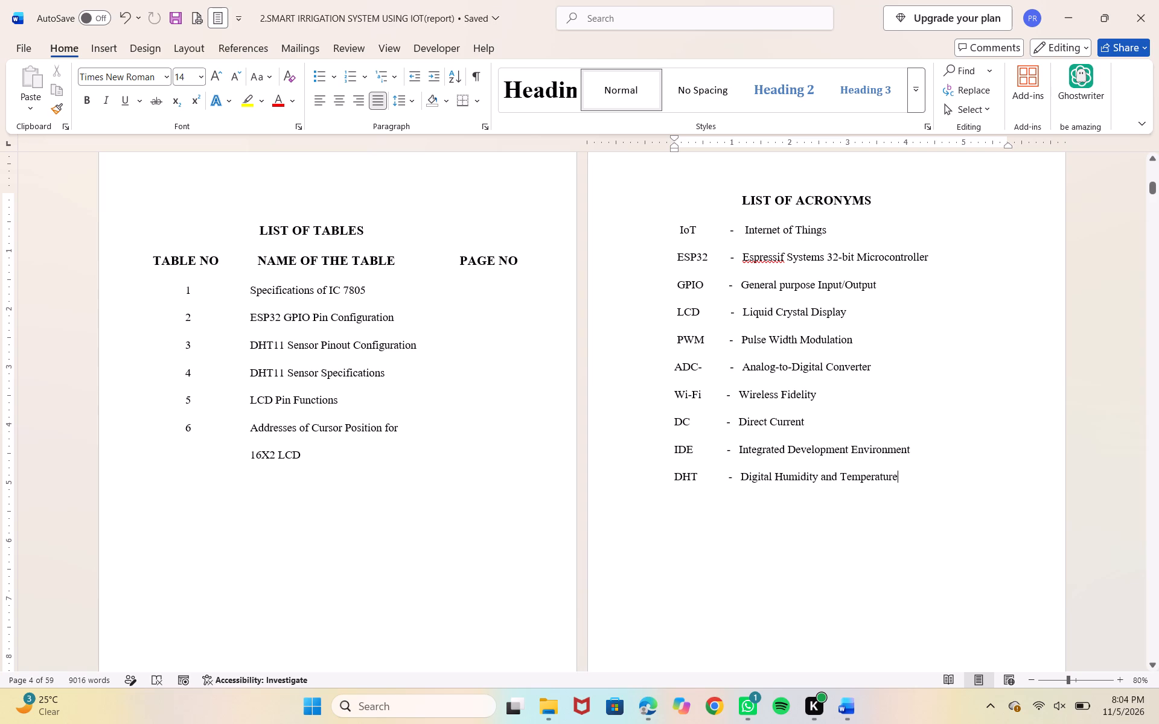
# Review the front matter from the index and list of figures through the abstract, problem statement and start of Chapter 1.
pyautogui.scroll(-3, 907, 430)
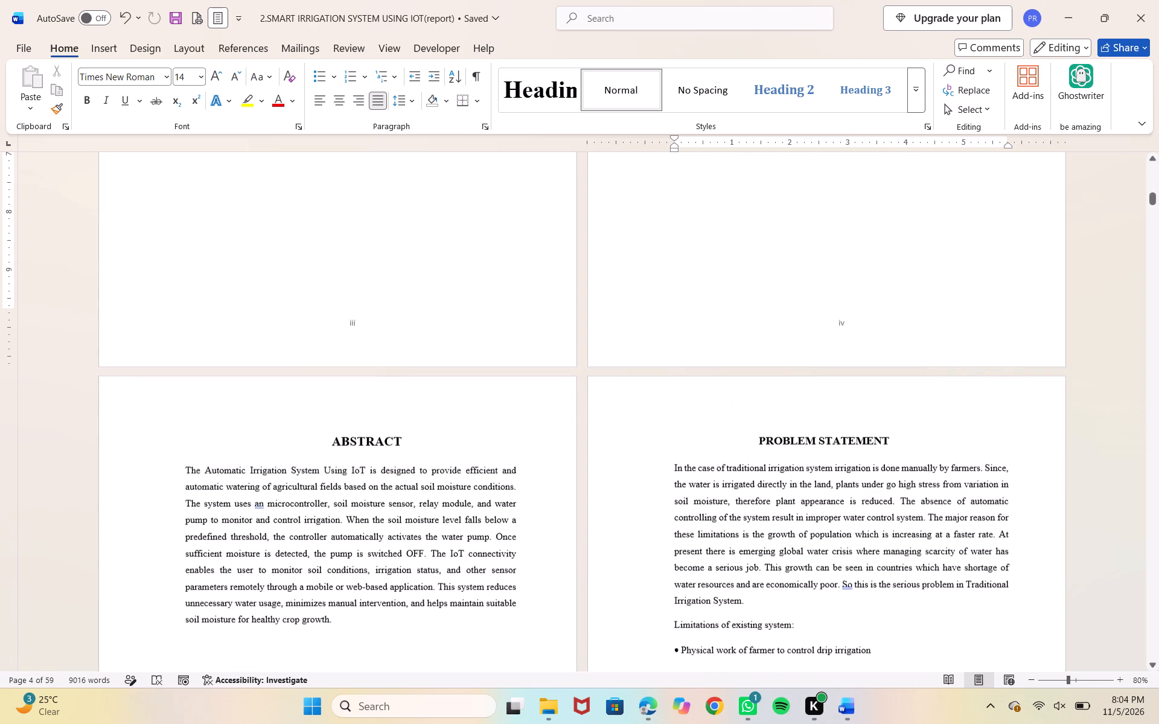
pyautogui.scroll(-8, 907, 430)
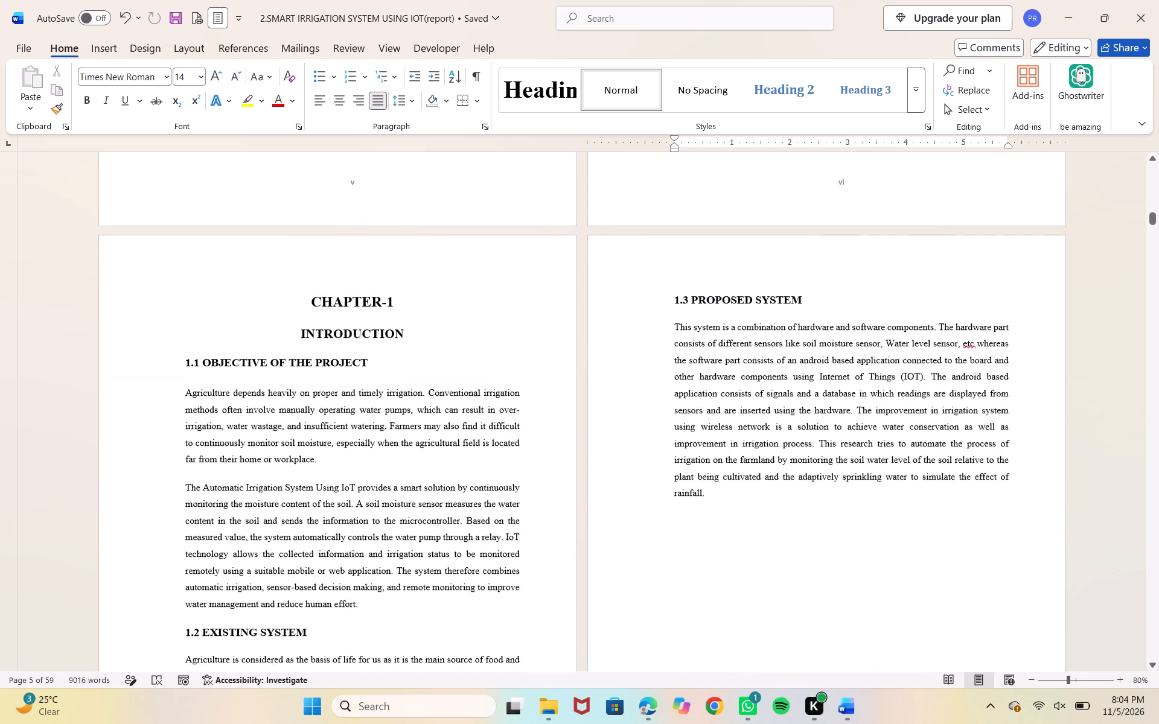
pyautogui.scroll(11, 907, 430)
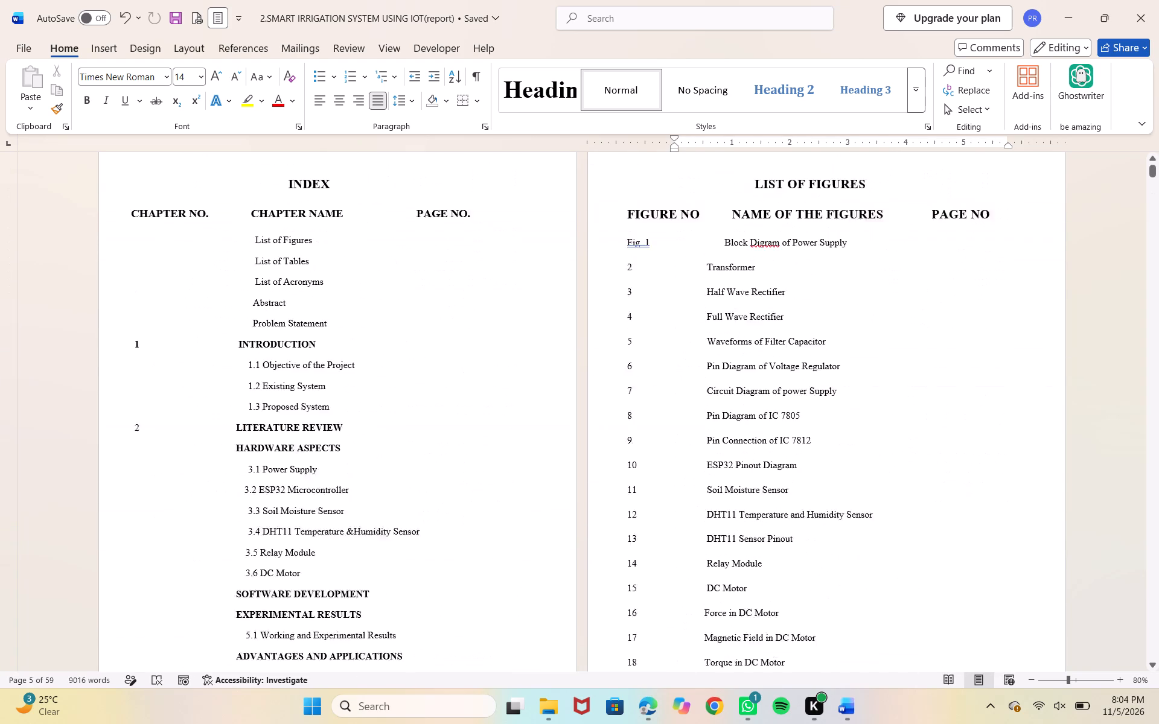
pyautogui.scroll(2, 907, 430)
pyautogui.scroll(-1, 907, 430)
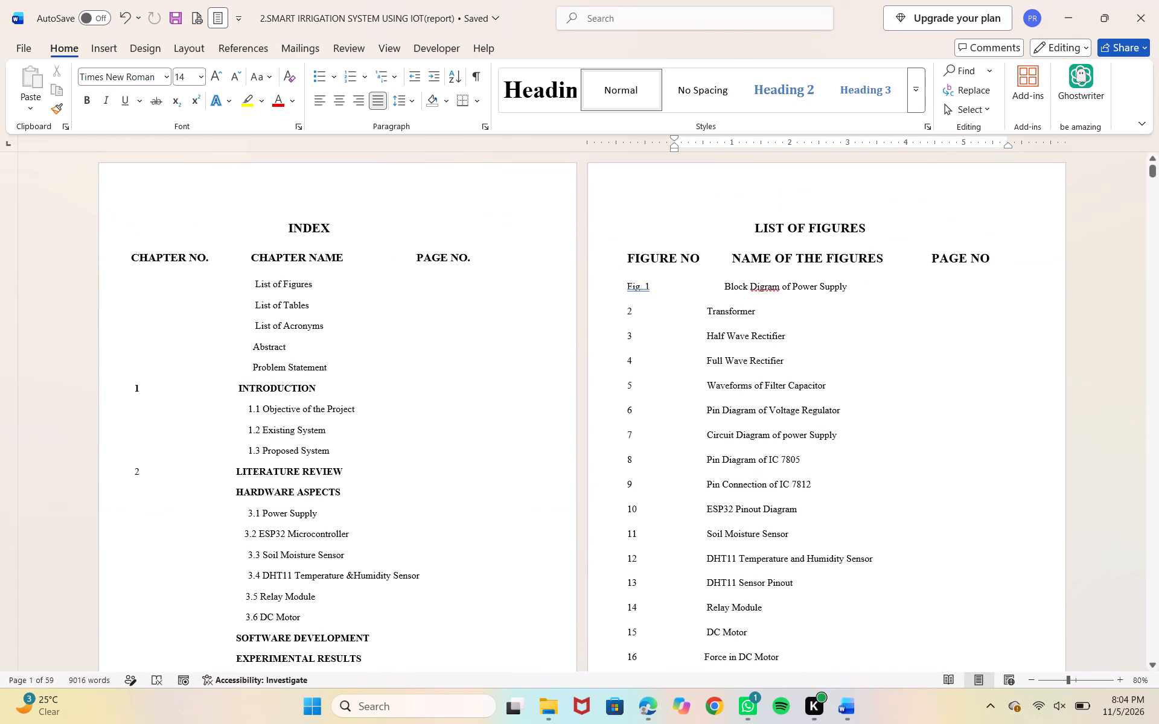
pyautogui.scroll(-2, 907, 430)
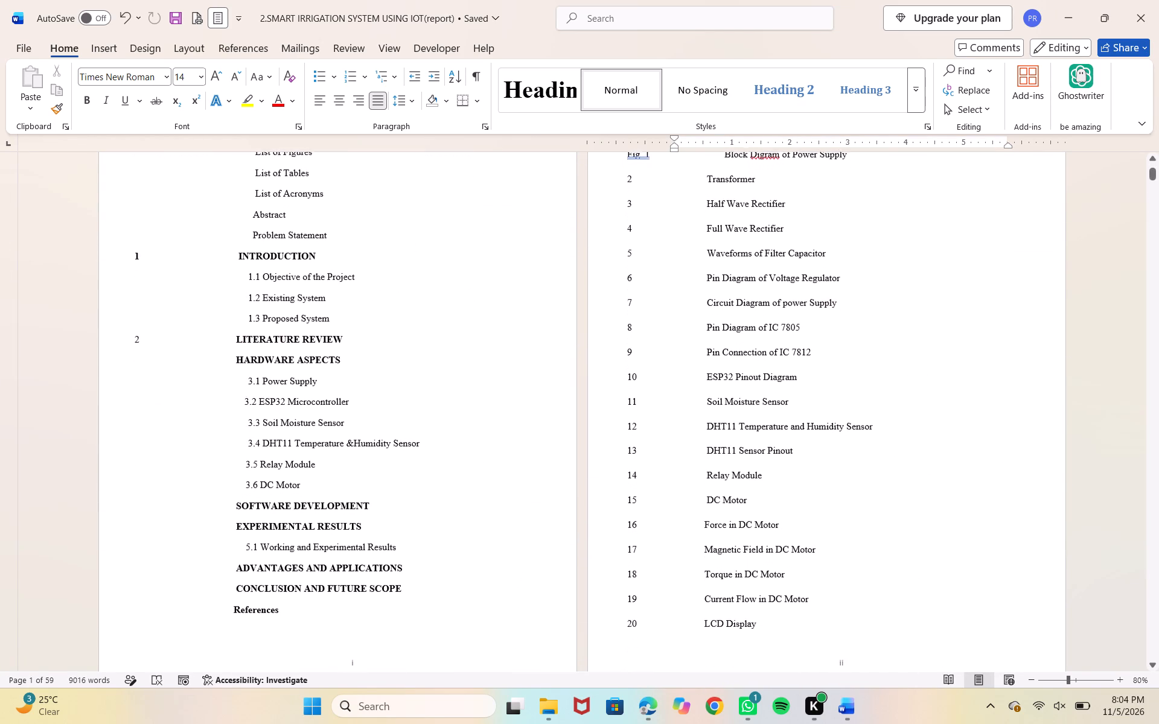
pyautogui.scroll(-1, 907, 430)
pyautogui.scroll(2, 907, 430)
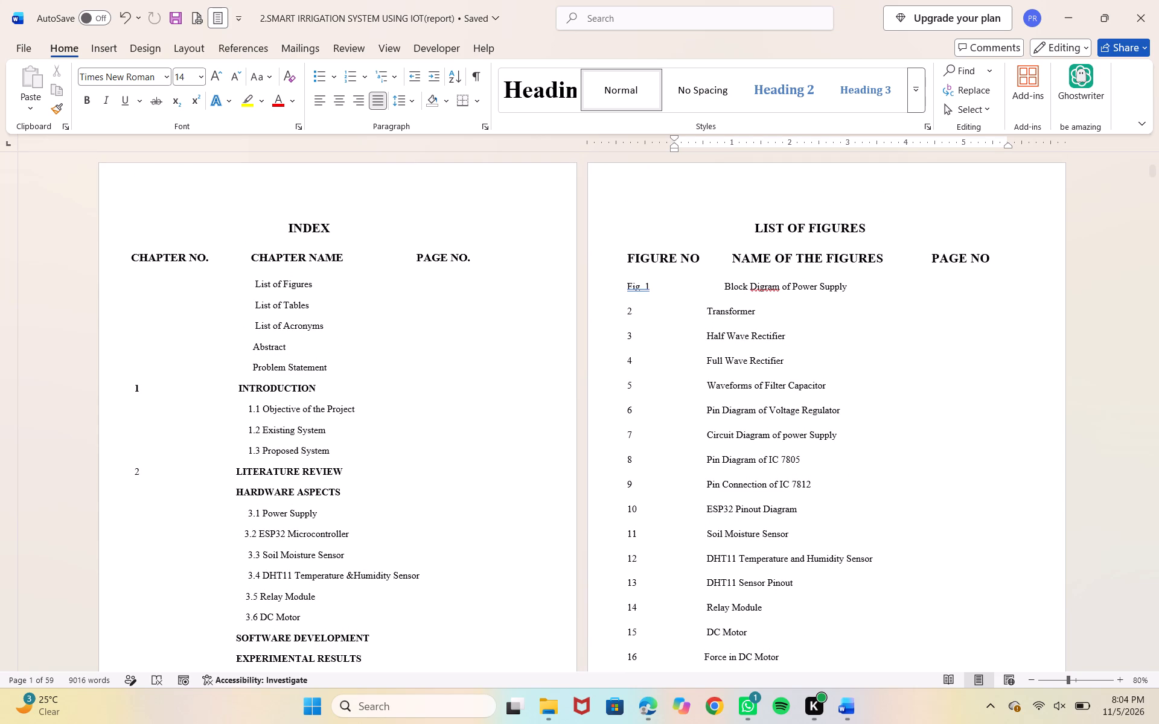
pyautogui.scroll(-6, 907, 430)
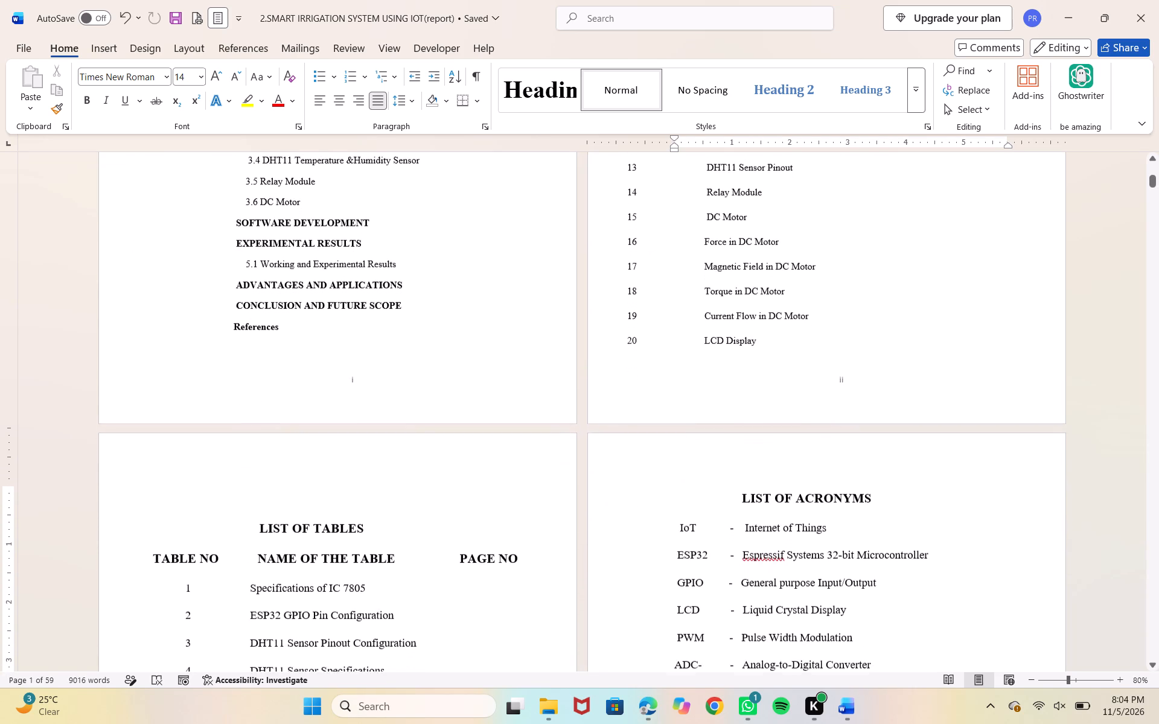
pyautogui.scroll(-1, 907, 430)
# Remove the period after "PAGE NO" in the Index column heading.
pyautogui.scroll(7, 907, 430)
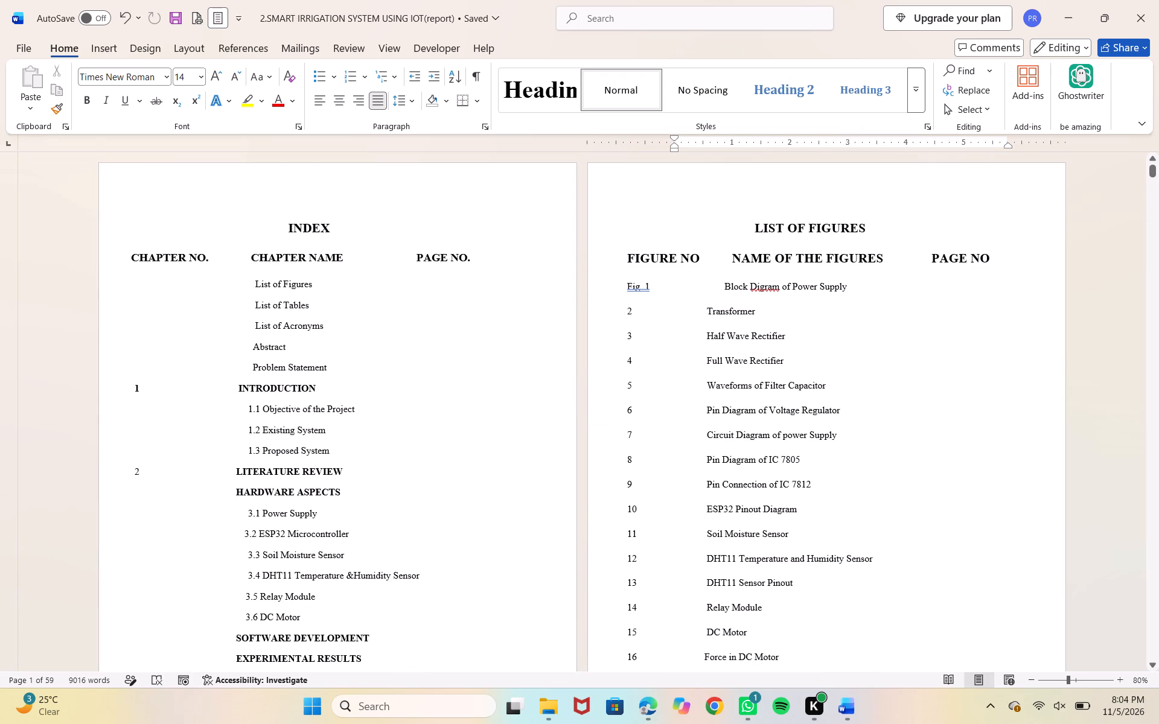
pyautogui.click(475, 255)
pyautogui.press('BackSpace')
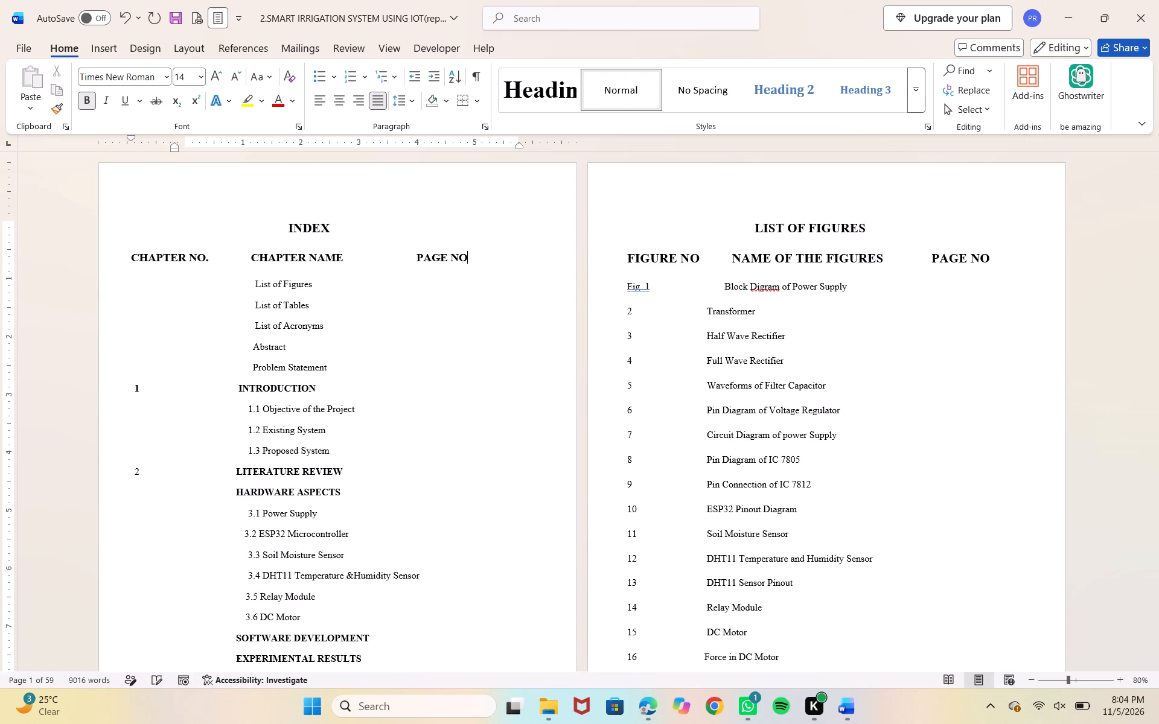
# Examine the chapters through the power supply section, up to the caption of the IC 7805 specifications table, for the table numbering.
pyautogui.scroll(-2, 1112, 448)
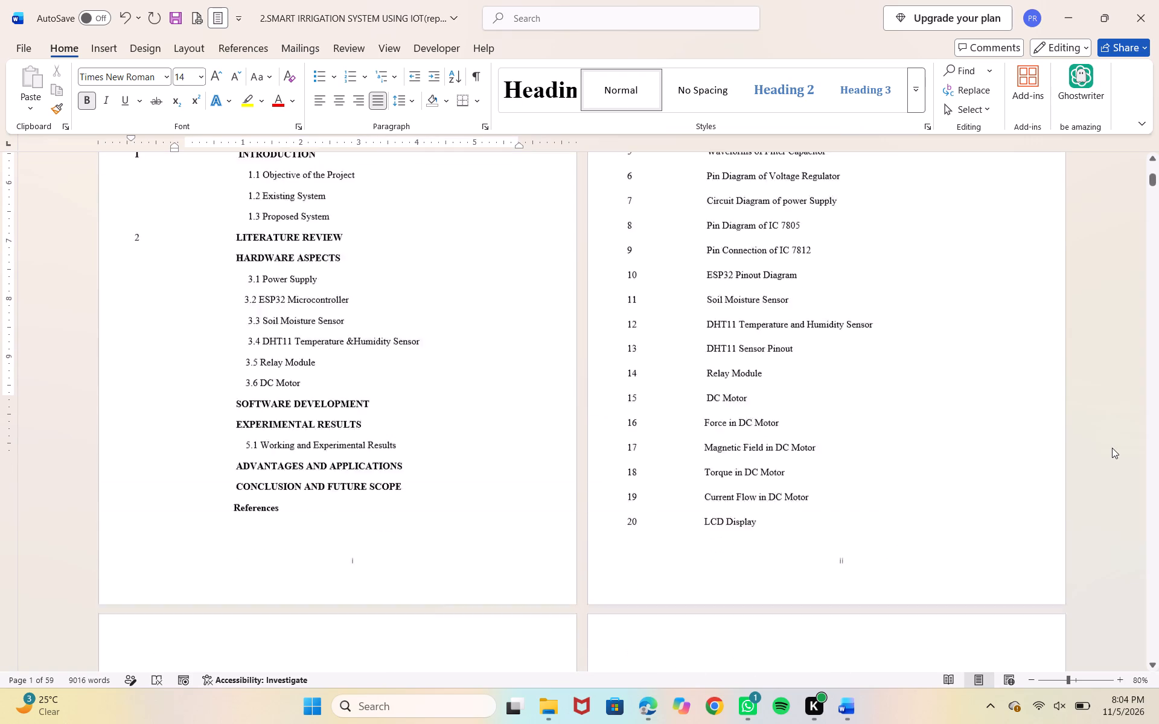
pyautogui.scroll(-9, 1112, 448)
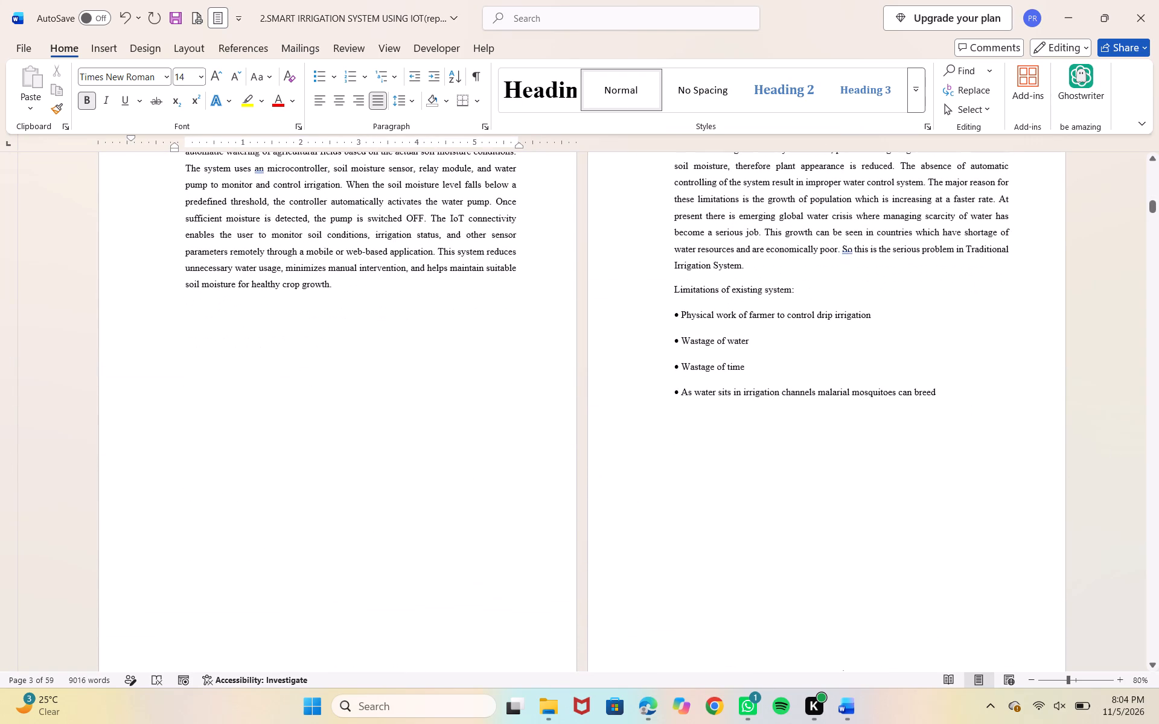
pyautogui.scroll(-8, 1112, 448)
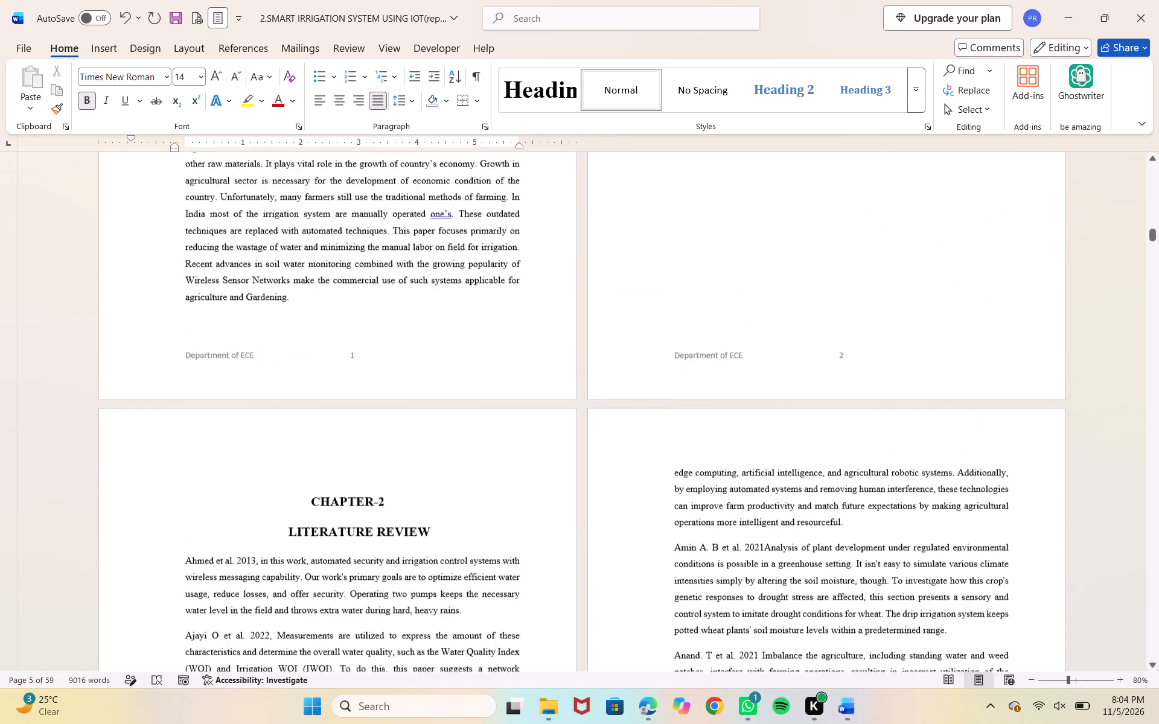
pyautogui.scroll(-9, 1112, 448)
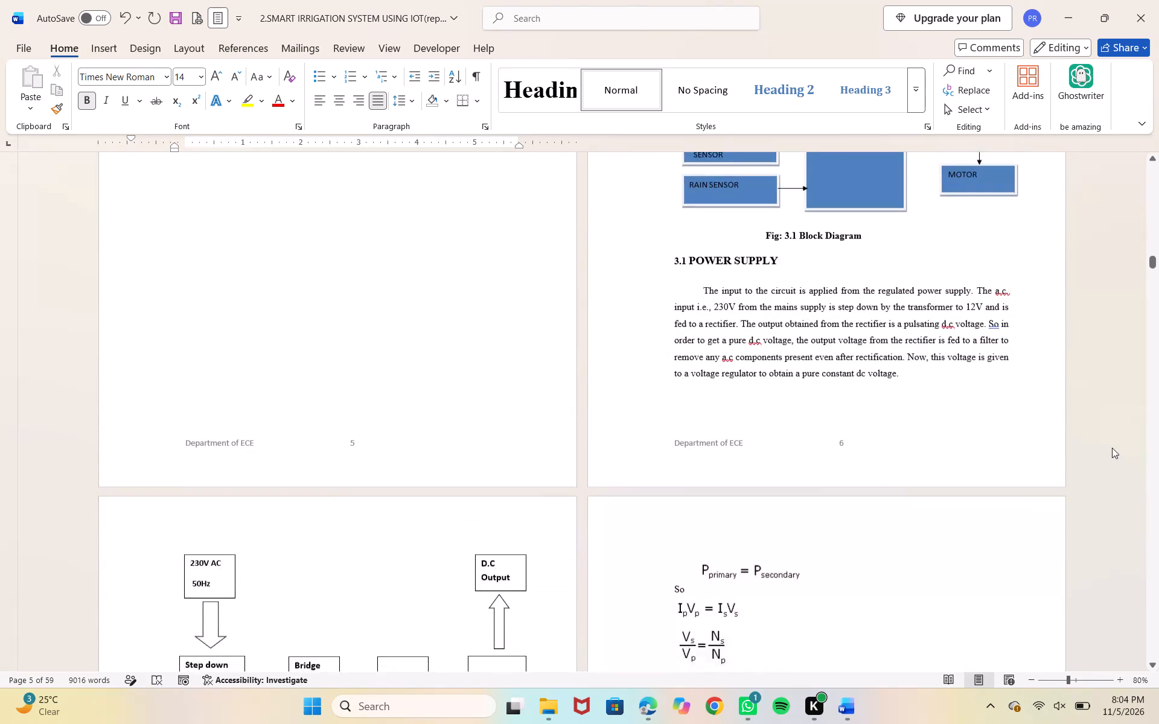
pyautogui.scroll(-5, 1112, 448)
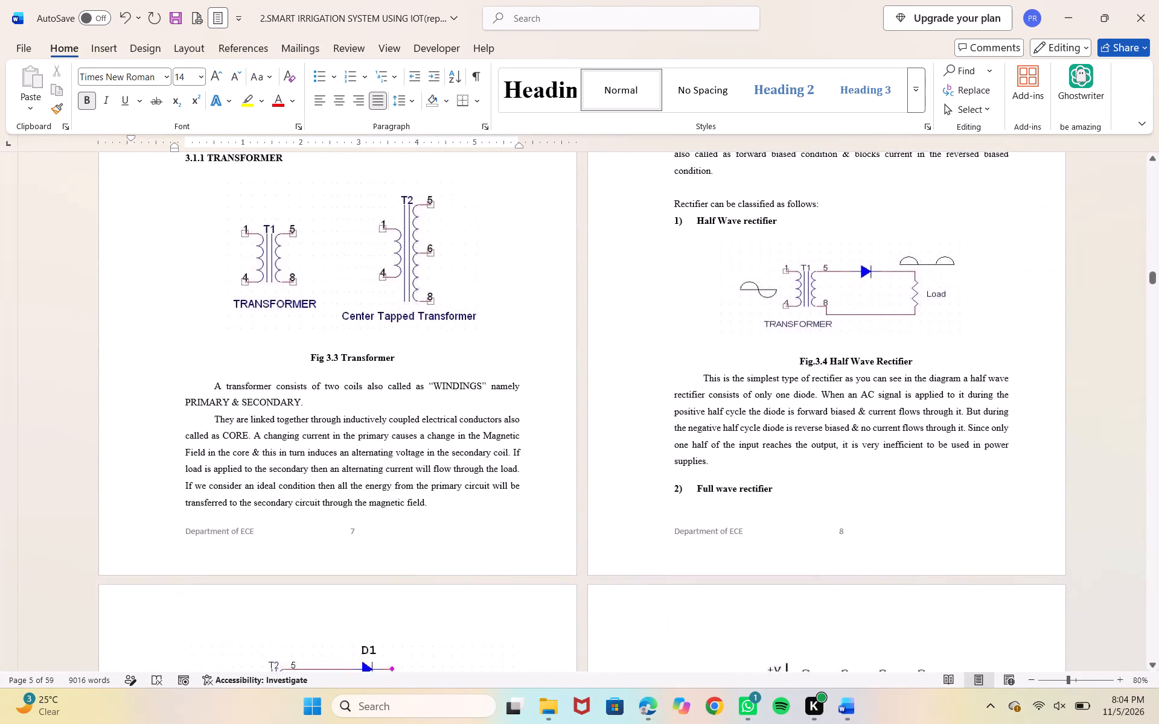
pyautogui.scroll(-6, 1112, 448)
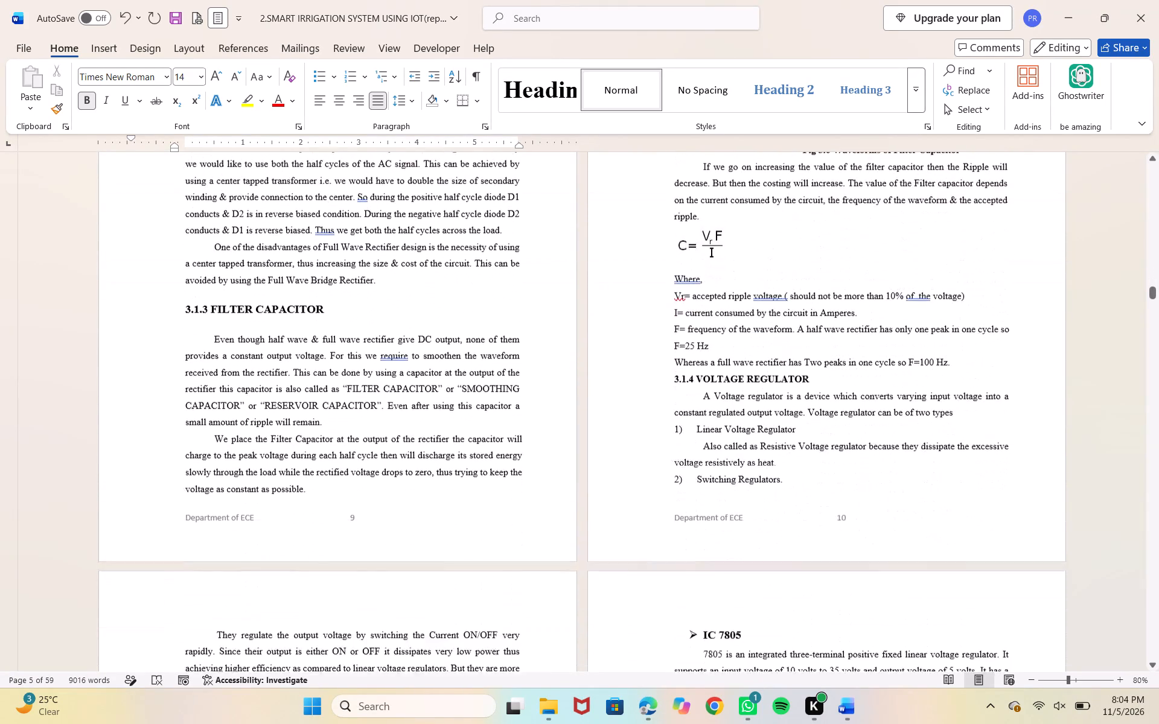
pyautogui.scroll(-4, 1112, 448)
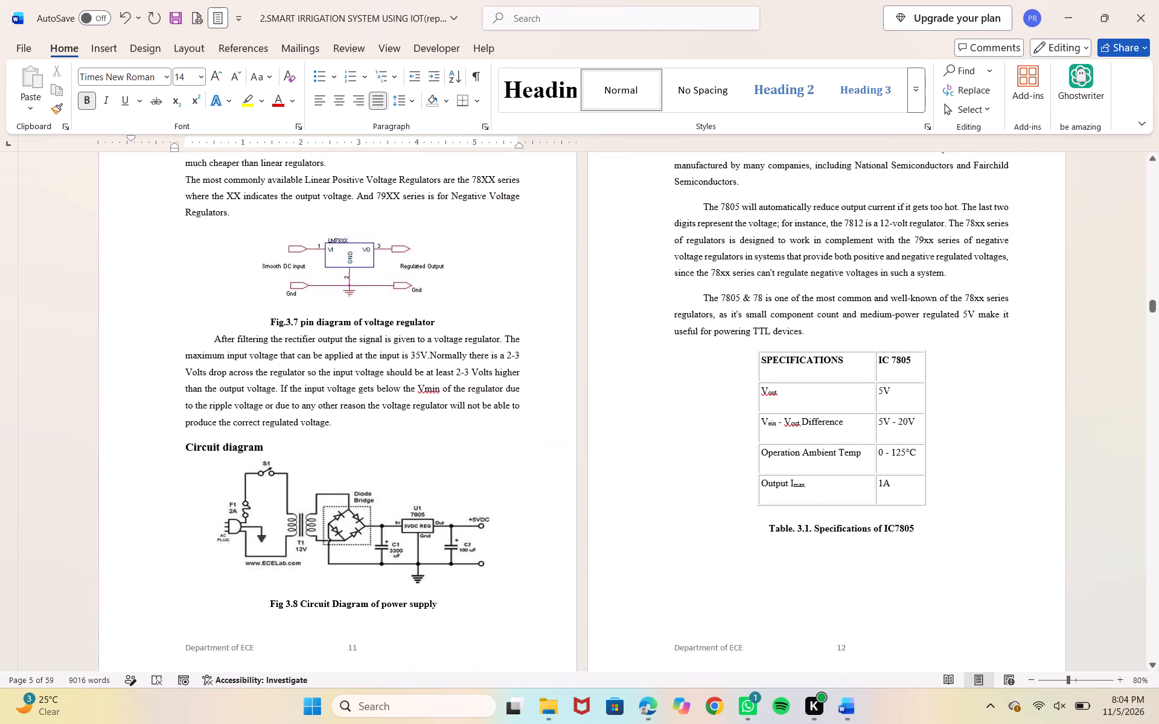
pyautogui.scroll(-1, 1112, 448)
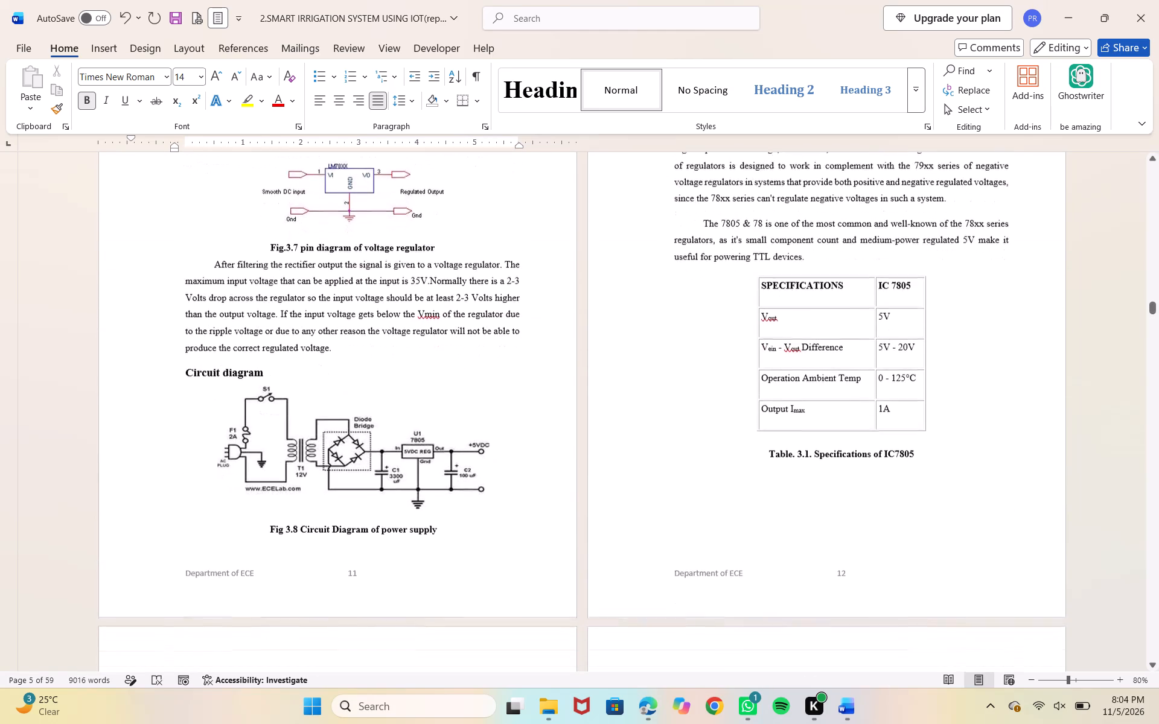
pyautogui.scroll(-1, 1112, 448)
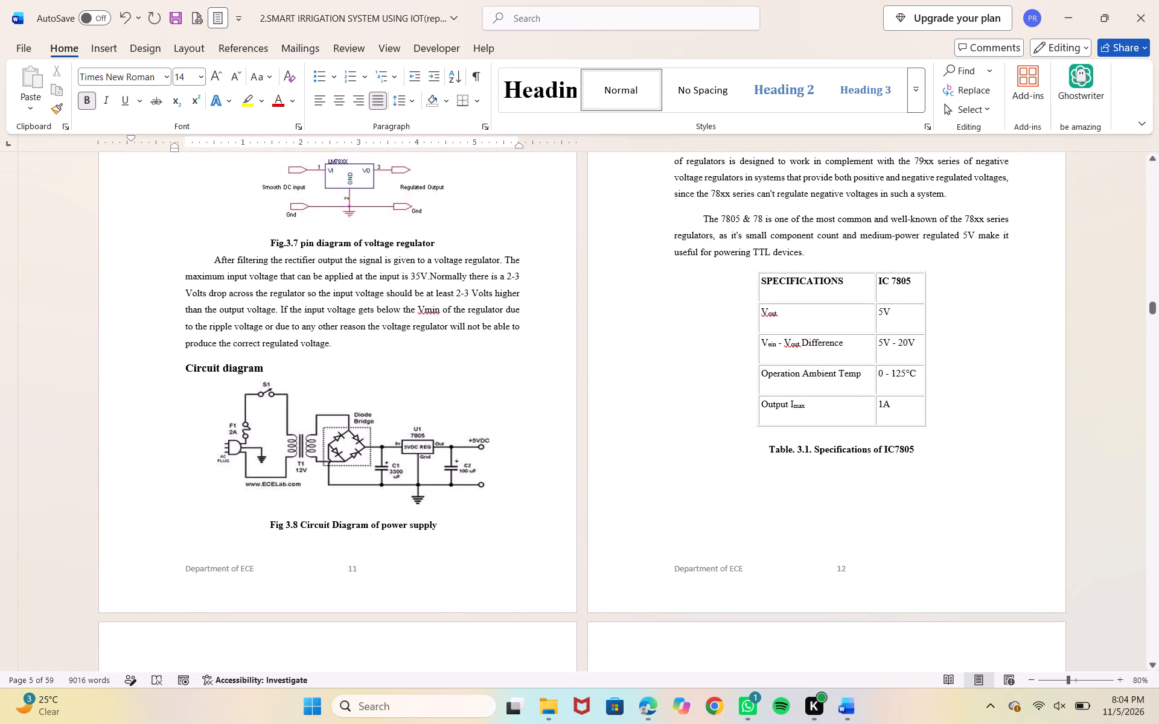
# In the List of Tables, change the number of the "Specifications of IC 7805" entry to "Table 3.1".
pyautogui.scroll(20, 1112, 448)
pyautogui.scroll(20, 1112, 448)
pyautogui.scroll(5, 1112, 448)
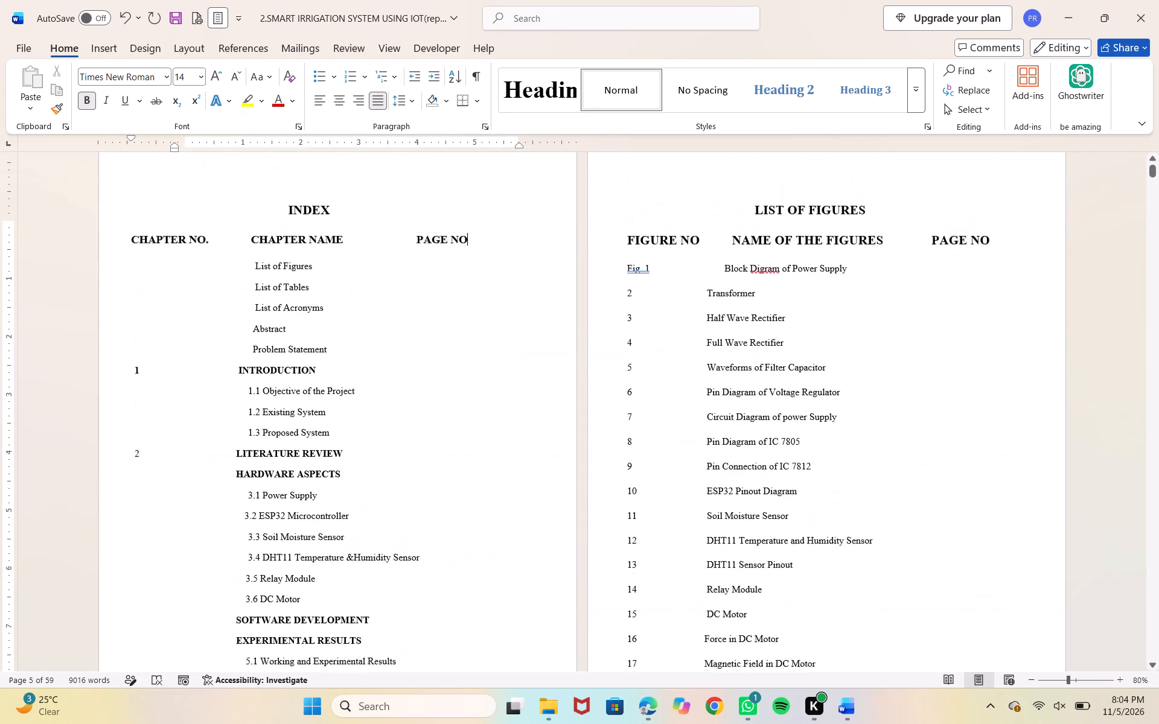
pyautogui.scroll(2, 1112, 448)
pyautogui.scroll(-7, 919, 500)
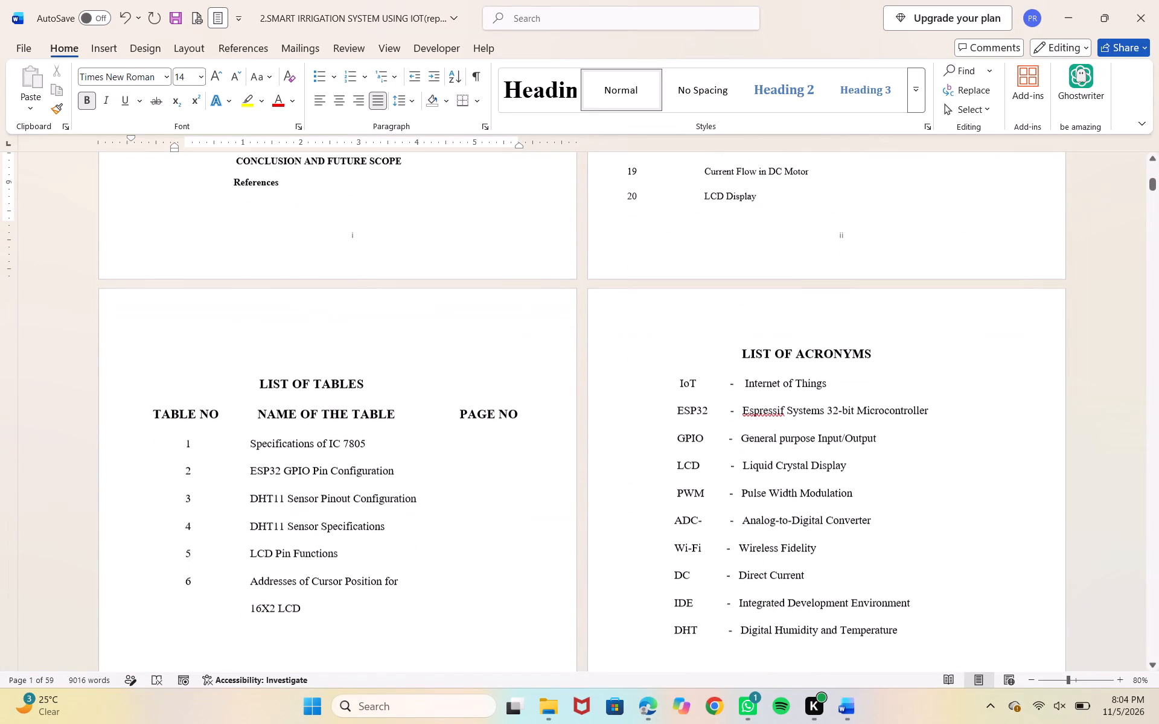
pyautogui.click(492, 440)
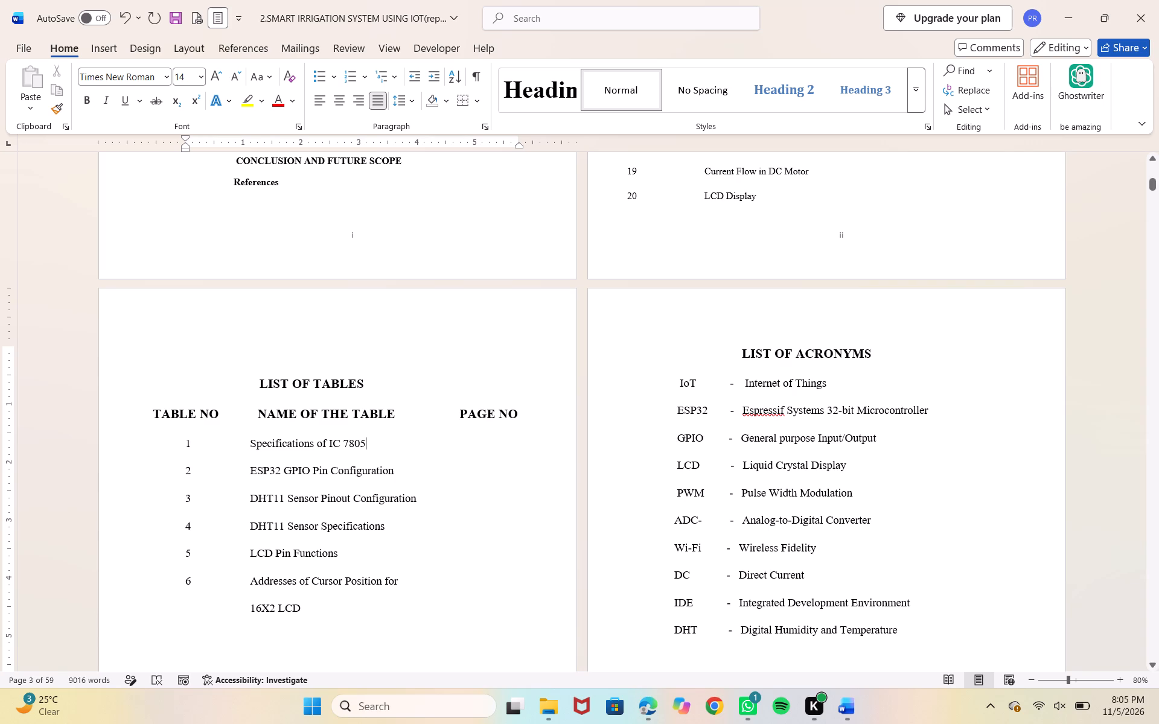
pyautogui.click(175, 446)
pyautogui.click(184, 443)
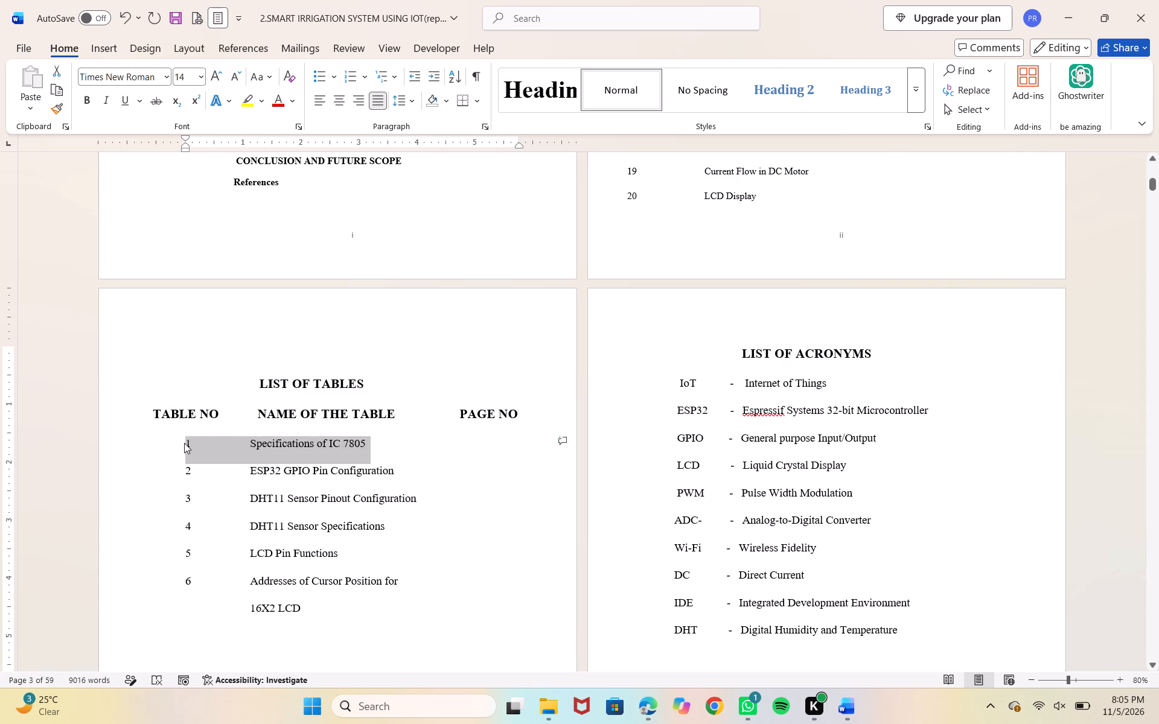
pyautogui.hotkey('shift', 't')
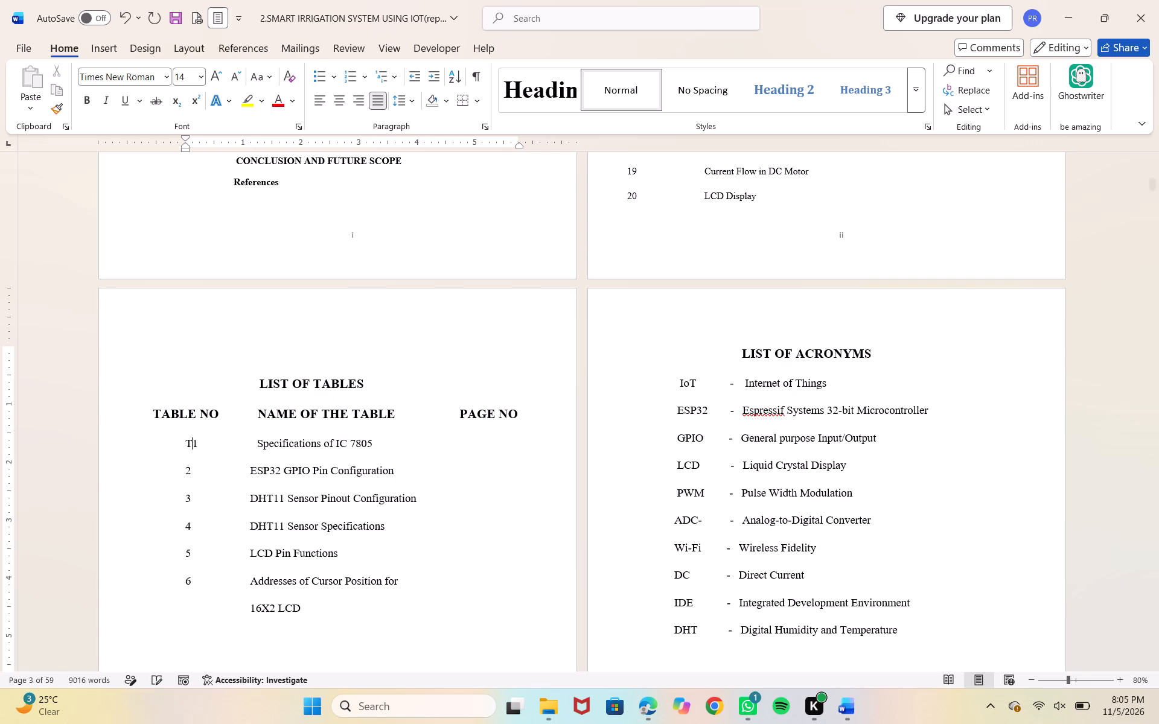
pyautogui.press('BackSpace')
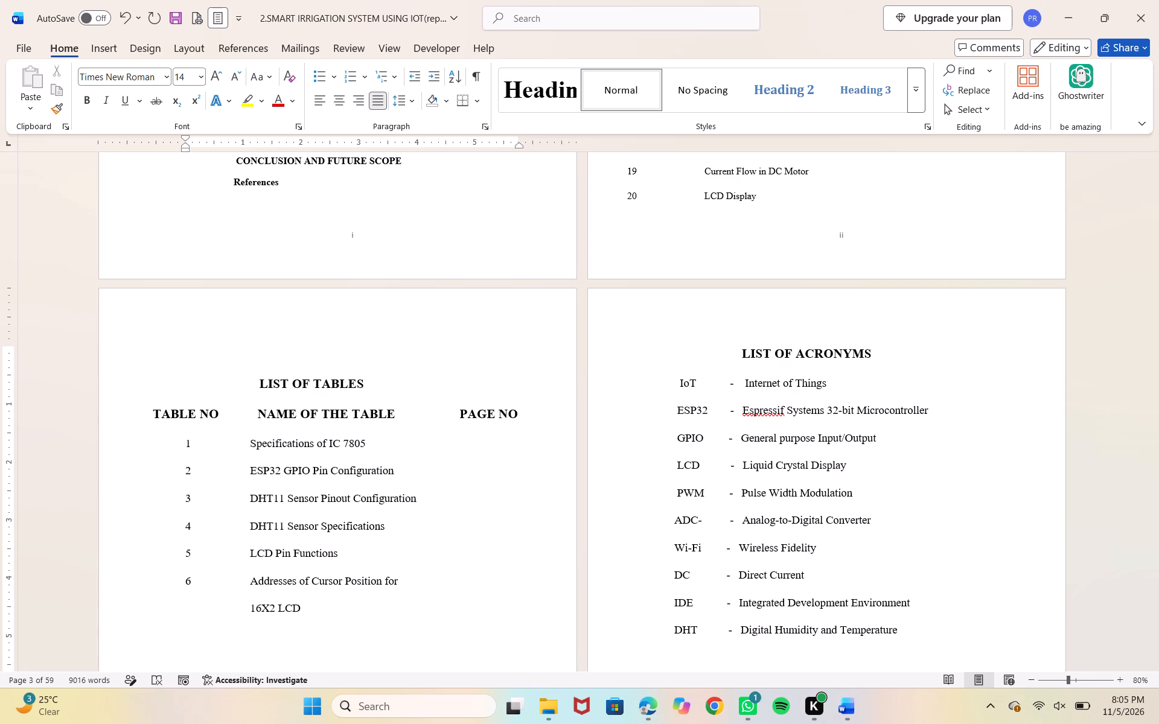
pyautogui.press('BackSpace')
pyautogui.hotkey('ctrl', 'z')
pyautogui.write('Ta')
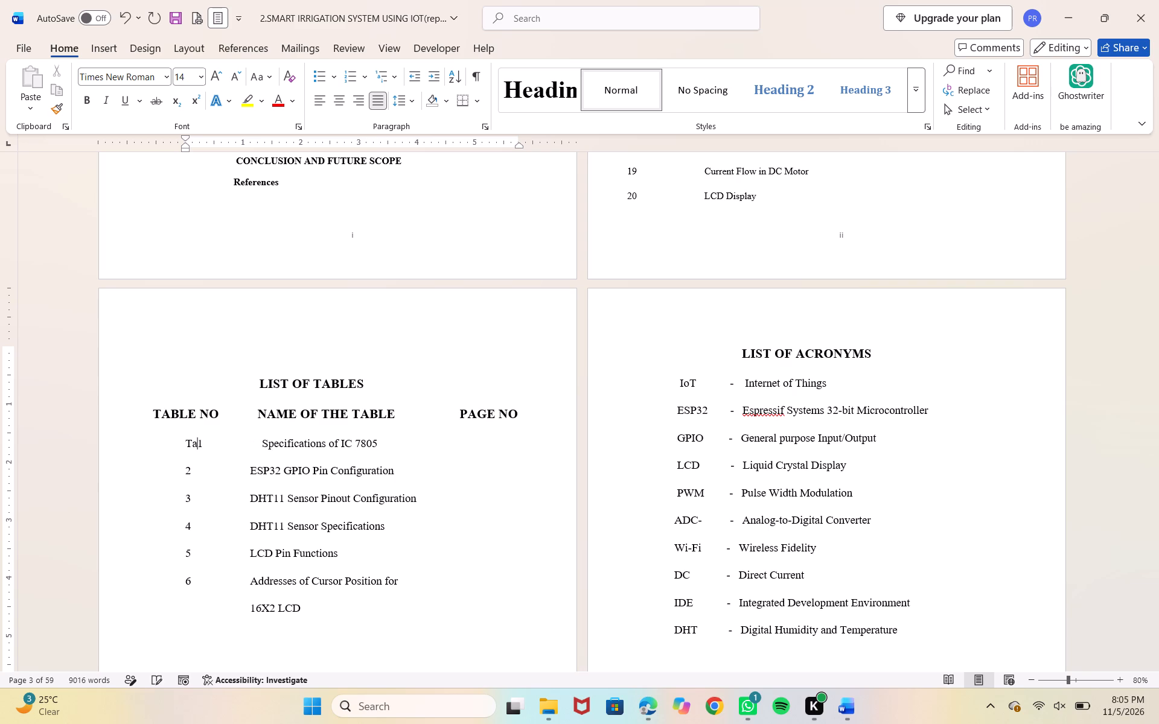
pyautogui.write('ble')
pyautogui.press('space')
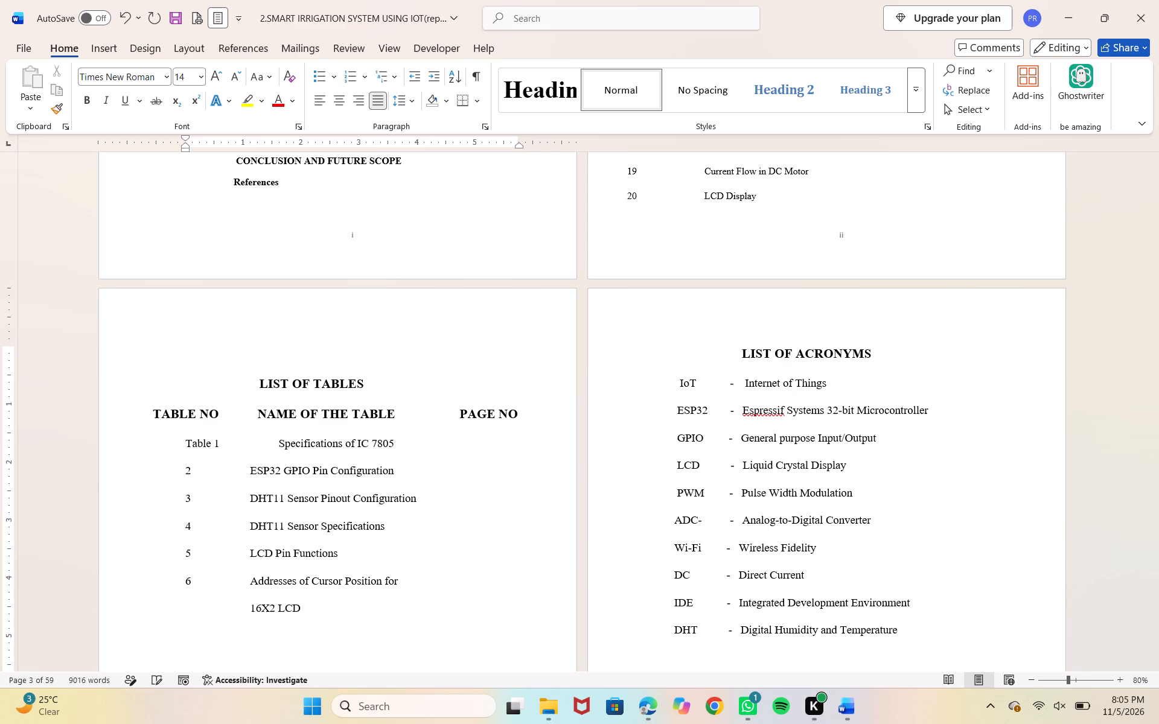
pyautogui.write('3.')
pyautogui.press('Left')
pyautogui.press('Left')
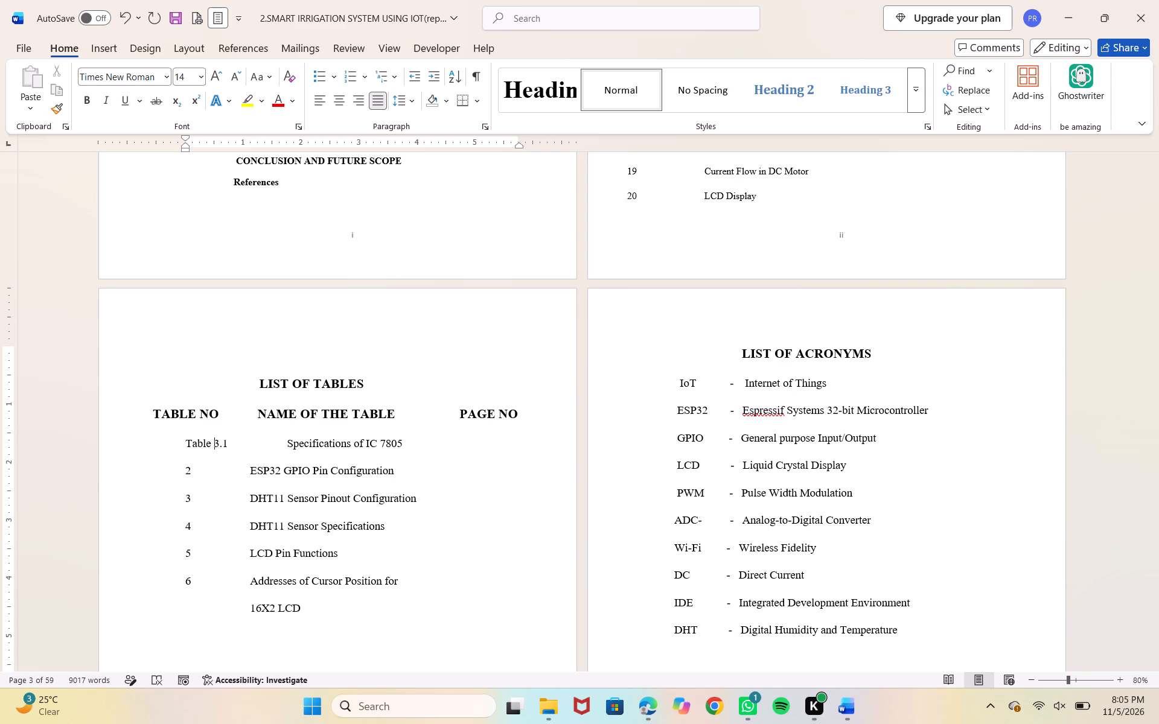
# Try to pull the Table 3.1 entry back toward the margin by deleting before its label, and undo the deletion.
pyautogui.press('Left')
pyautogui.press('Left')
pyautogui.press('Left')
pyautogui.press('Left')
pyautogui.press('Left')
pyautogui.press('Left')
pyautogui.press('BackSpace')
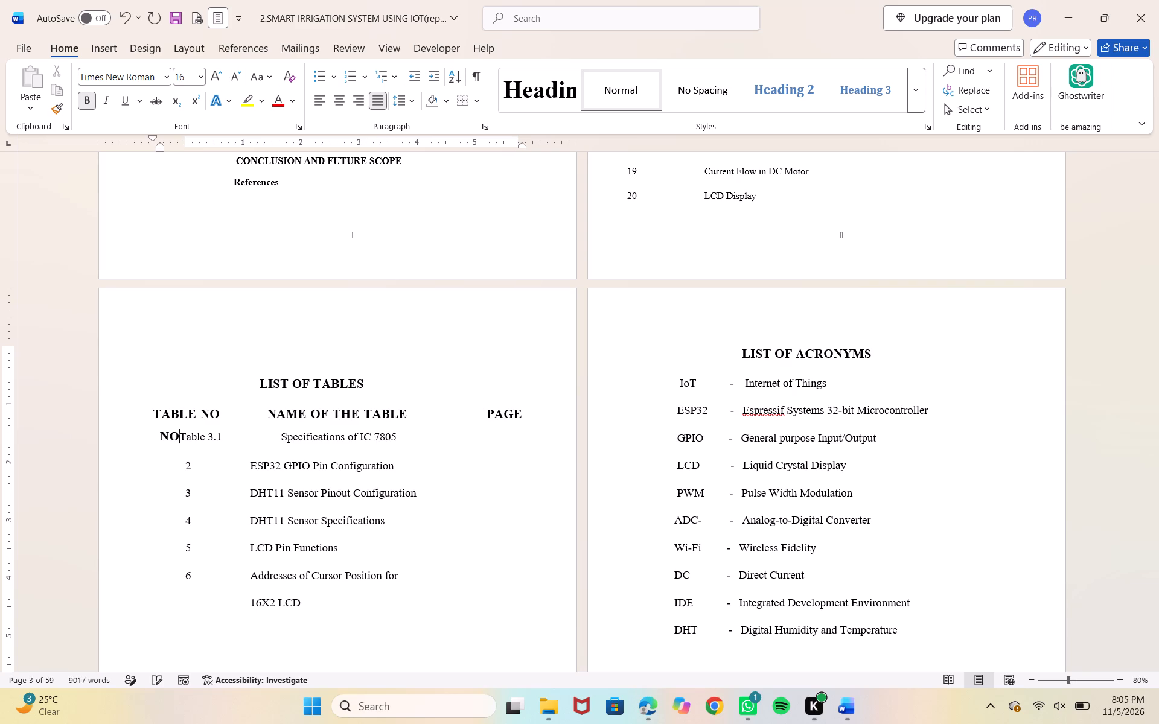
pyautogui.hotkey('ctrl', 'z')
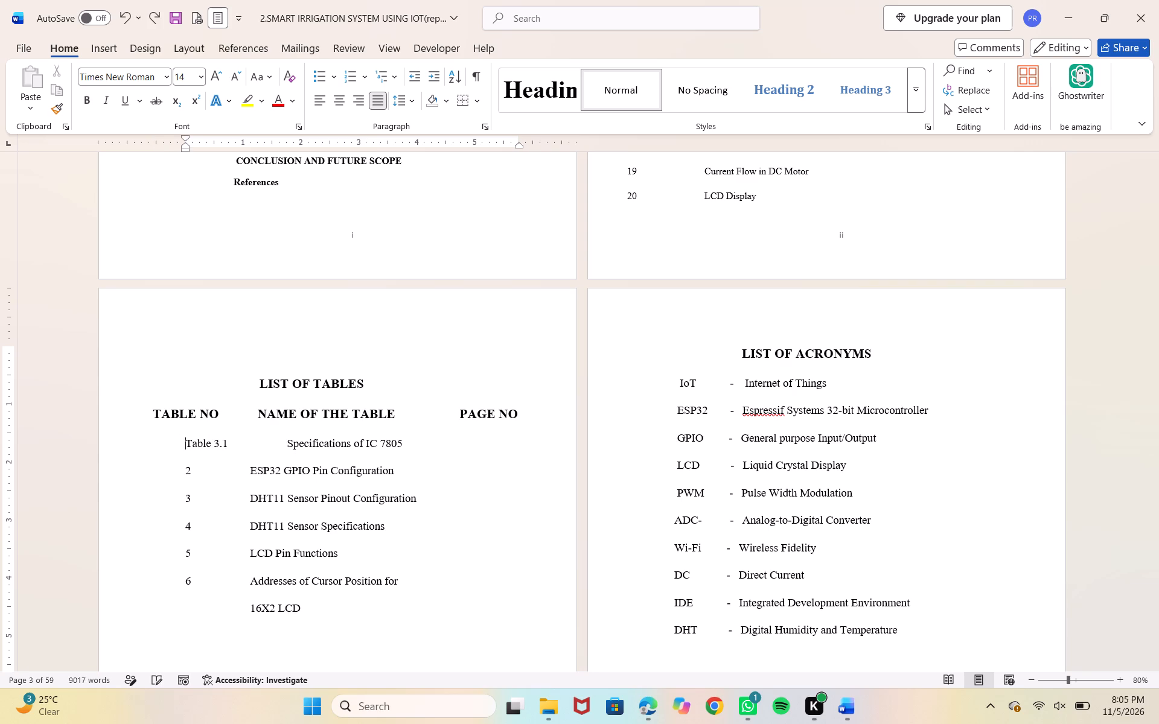
# Add two spaces before "Specifications of IC 7805" in the Table 3.1 entry of the List of Tables.
pyautogui.click(286, 446)
pyautogui.press('space')
pyautogui.press('space')
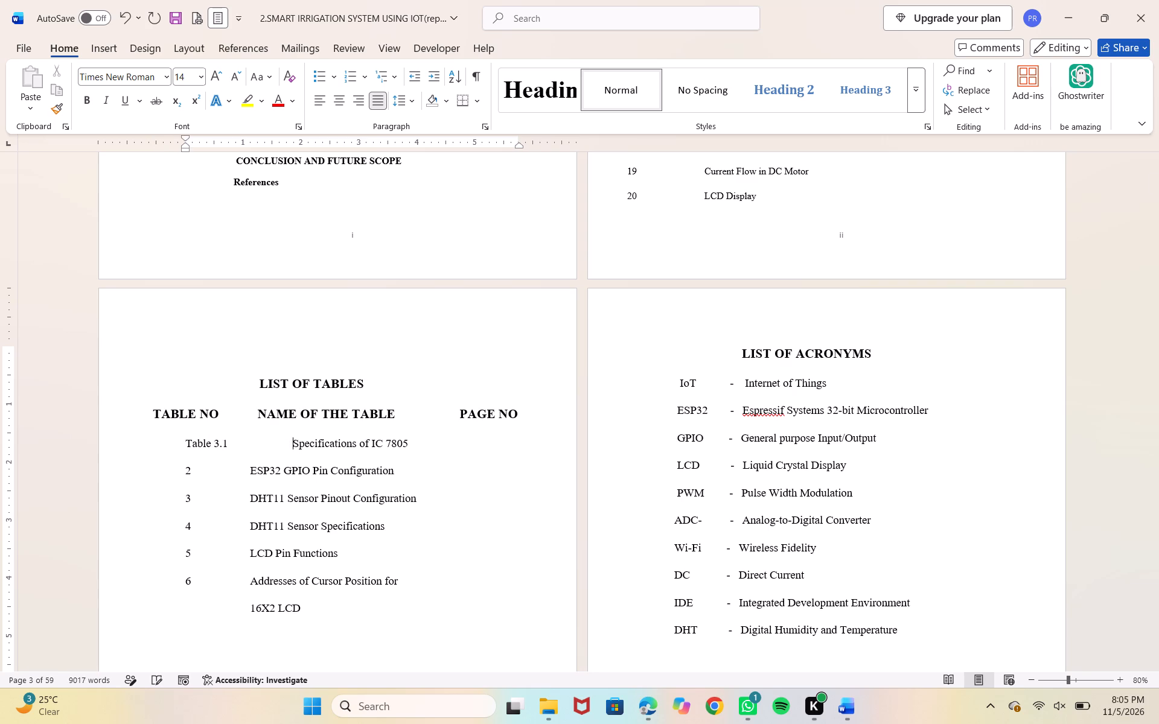
pyautogui.press('Left')
pyautogui.press('Left')
pyautogui.press('Left')
pyautogui.press('Left')
# Shift the Table 3.1 entry's indent about 0.5 inch out into the margin so its label sits under the "TABLE NO" heading.
pyautogui.click(185, 446)
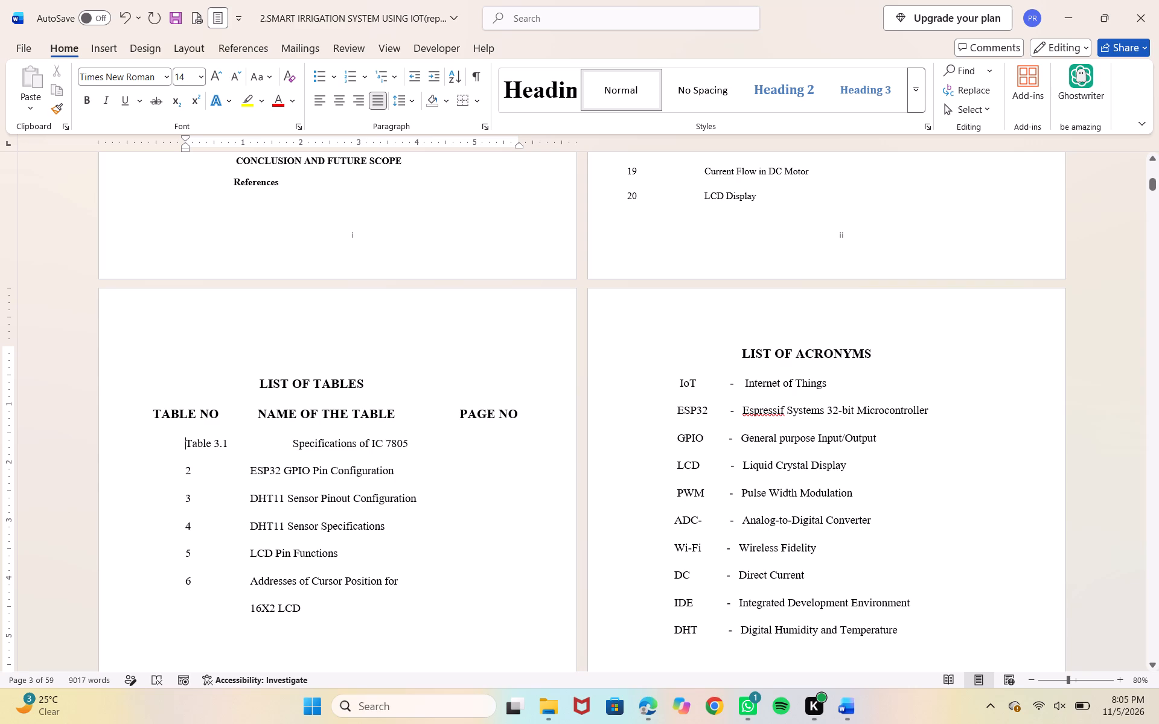
pyautogui.moveTo(183, 145); pyautogui.dragTo(183, 146)
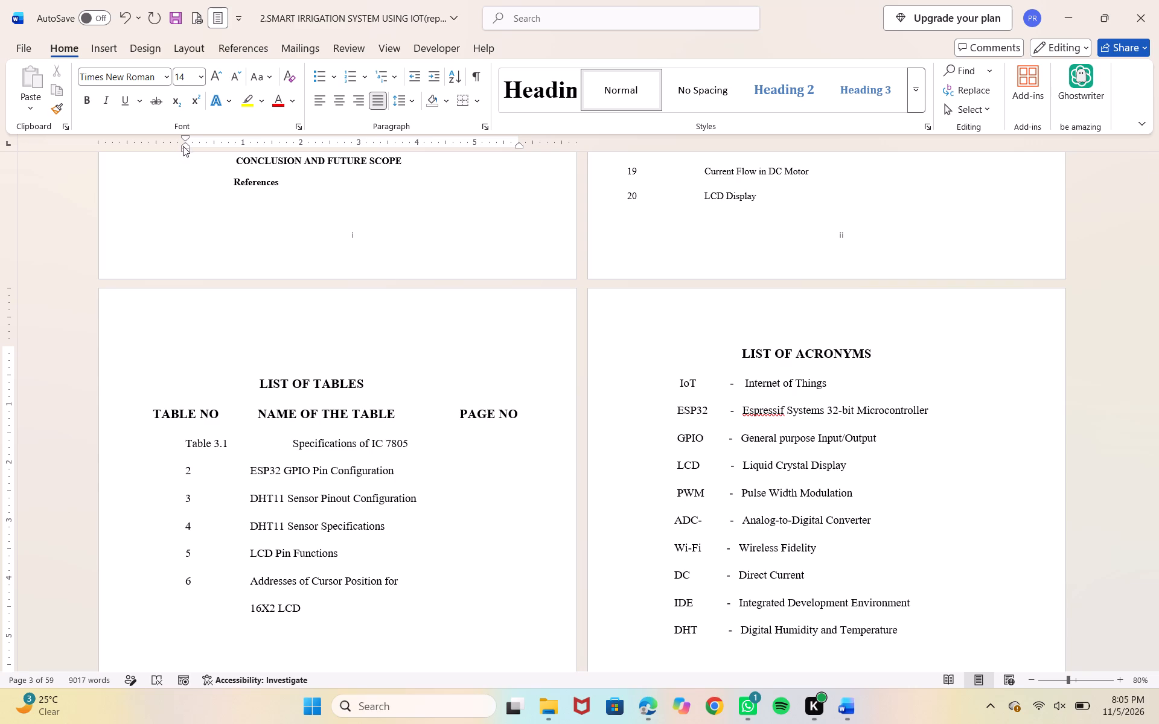
pyautogui.moveTo(183, 146); pyautogui.dragTo(175, 147)
pyautogui.click(185, 153)
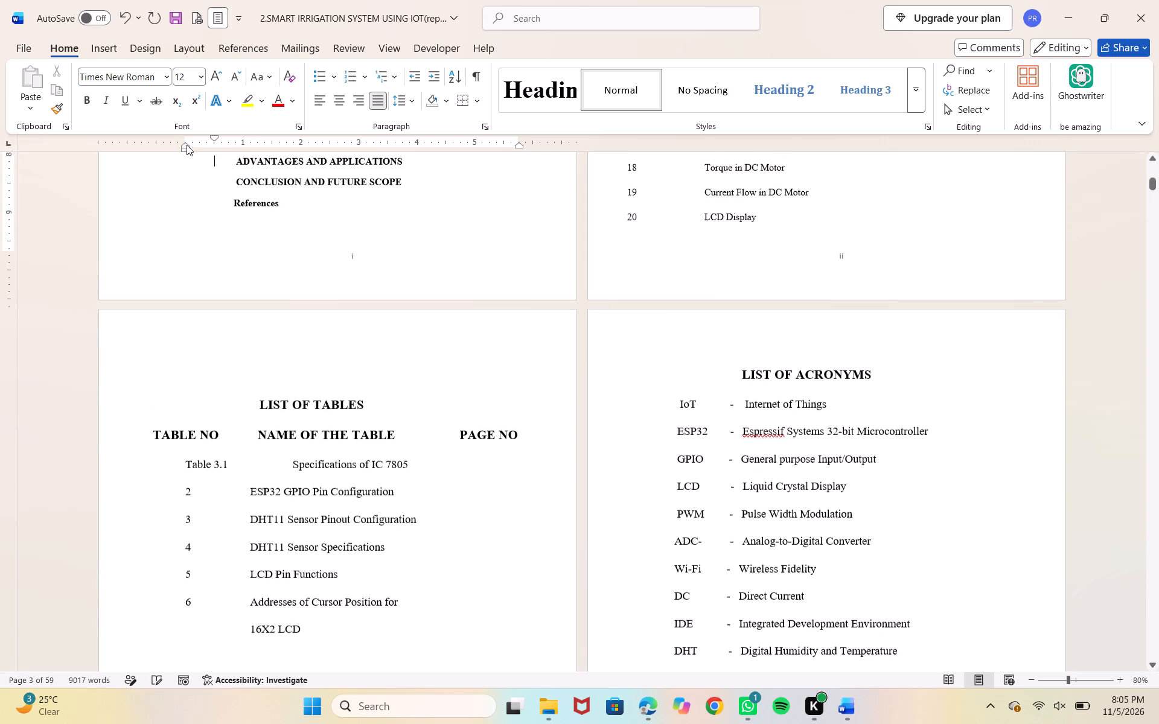
pyautogui.moveTo(186, 145); pyautogui.dragTo(177, 145)
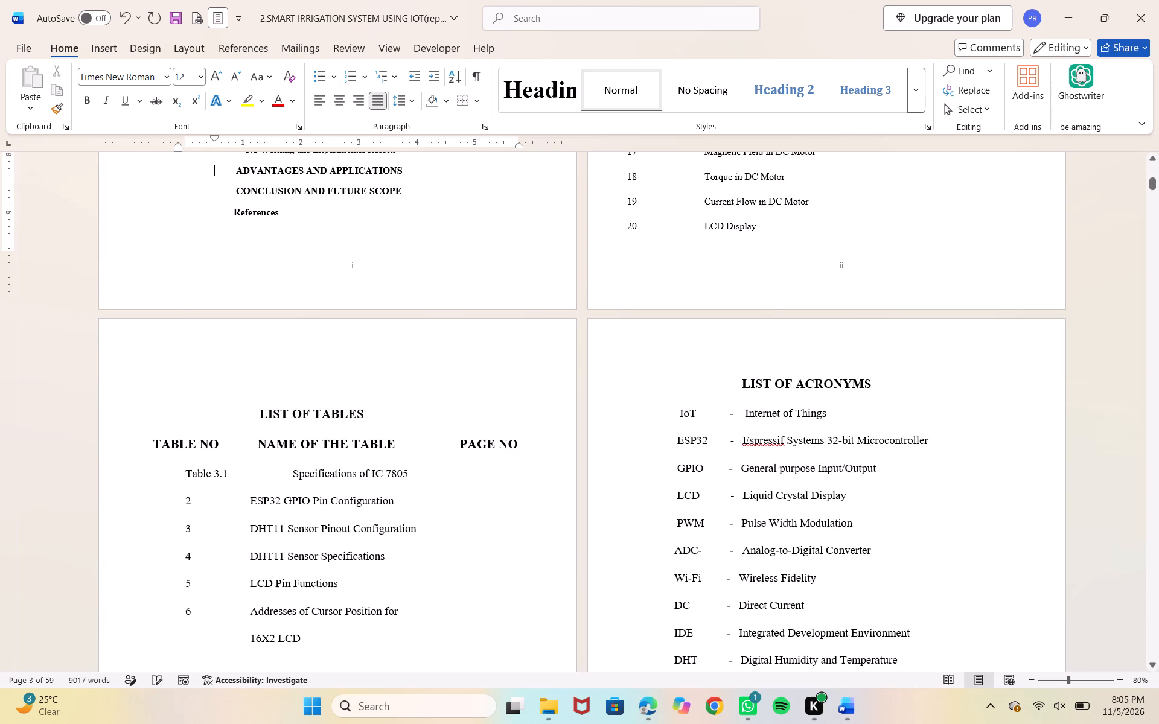
pyautogui.click(185, 475)
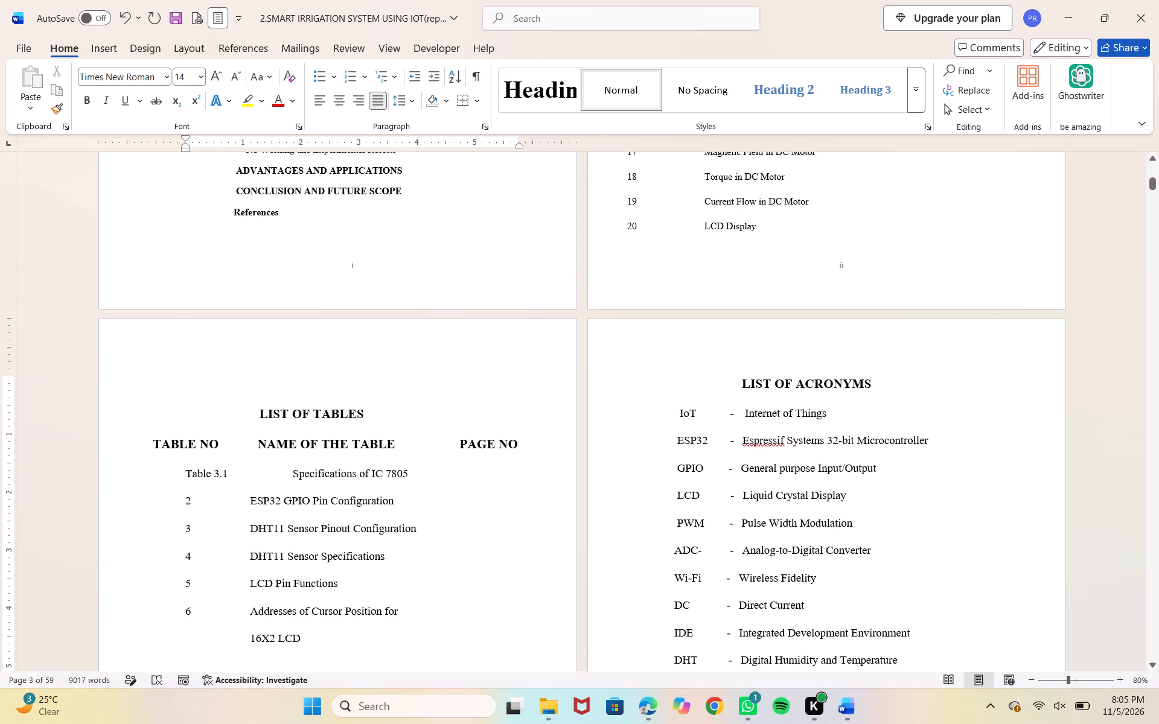
pyautogui.moveTo(184, 146); pyautogui.dragTo(174, 145)
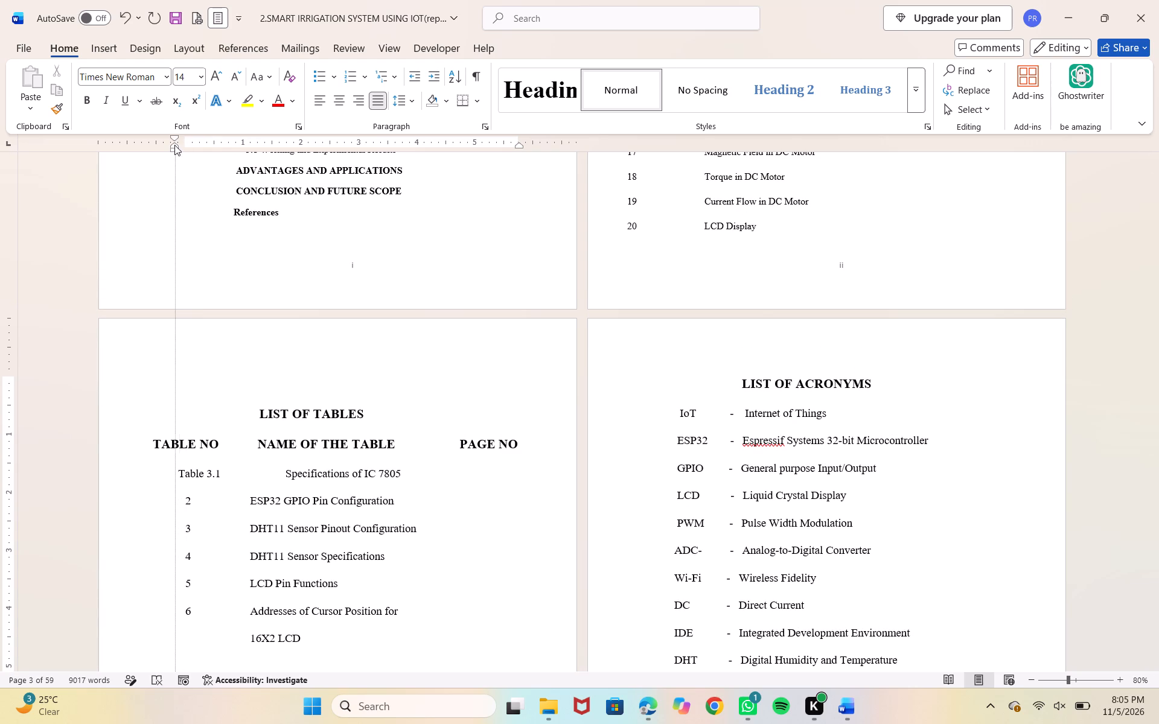
pyautogui.moveTo(174, 145); pyautogui.dragTo(162, 147)
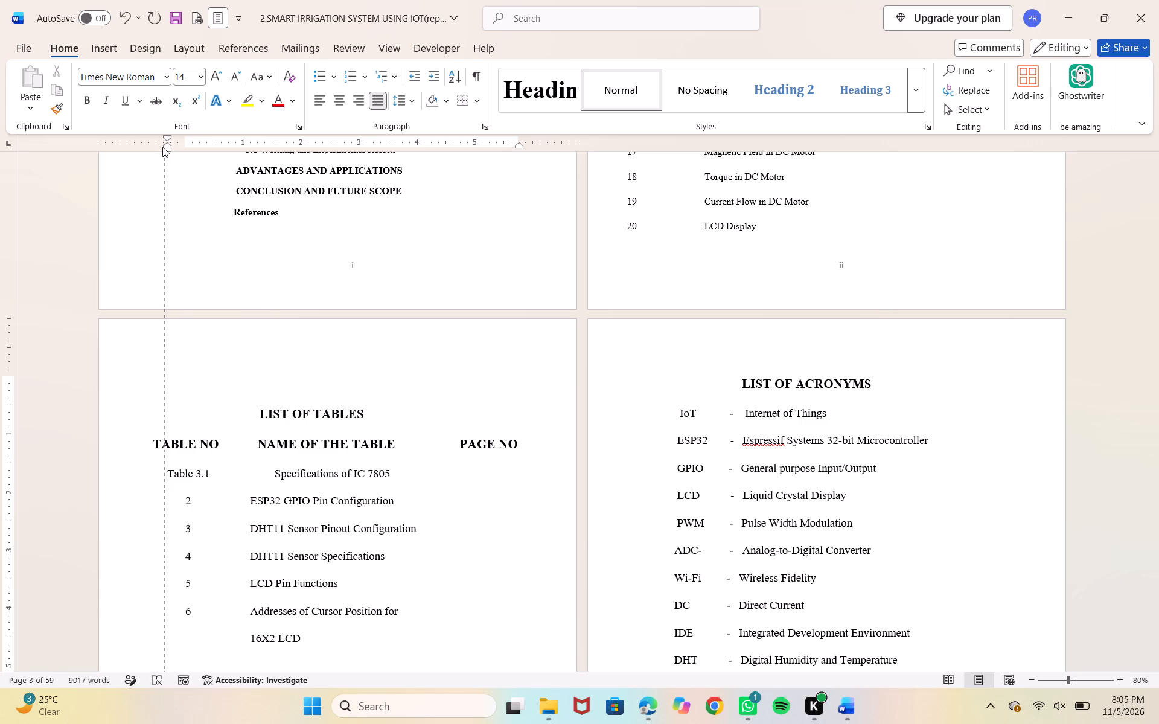
pyautogui.moveTo(162, 147); pyautogui.dragTo(164, 147)
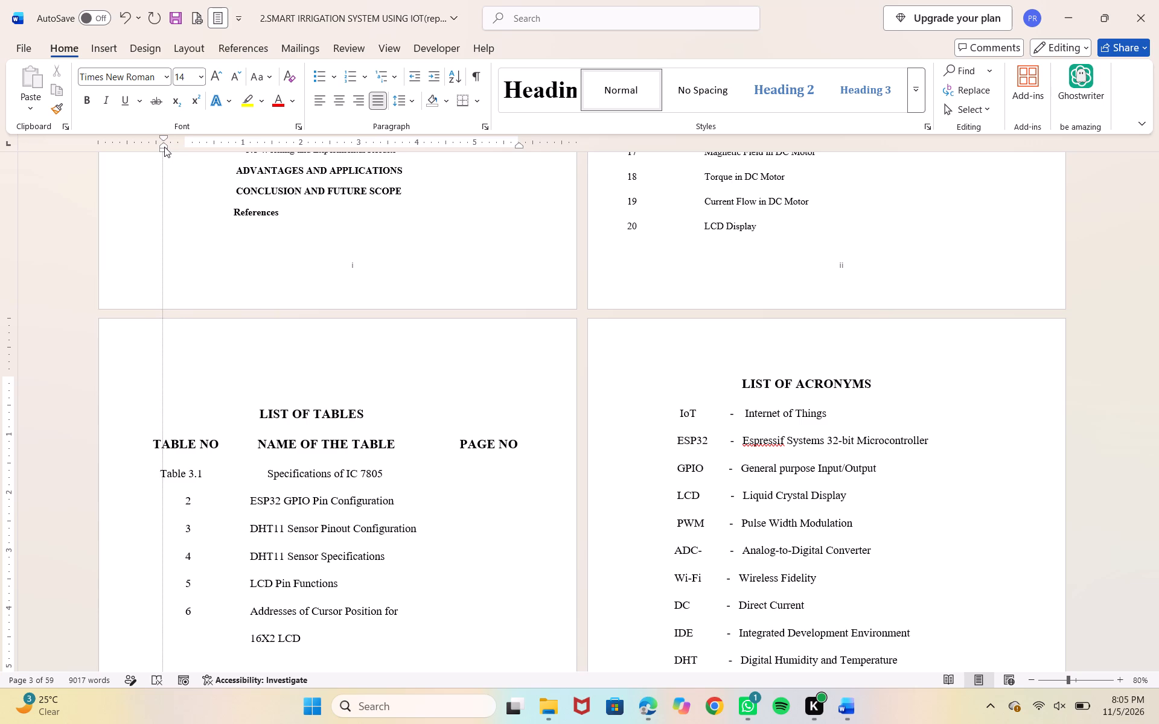
pyautogui.moveTo(164, 147); pyautogui.dragTo(155, 148)
pyautogui.moveTo(155, 148); pyautogui.dragTo(152, 148)
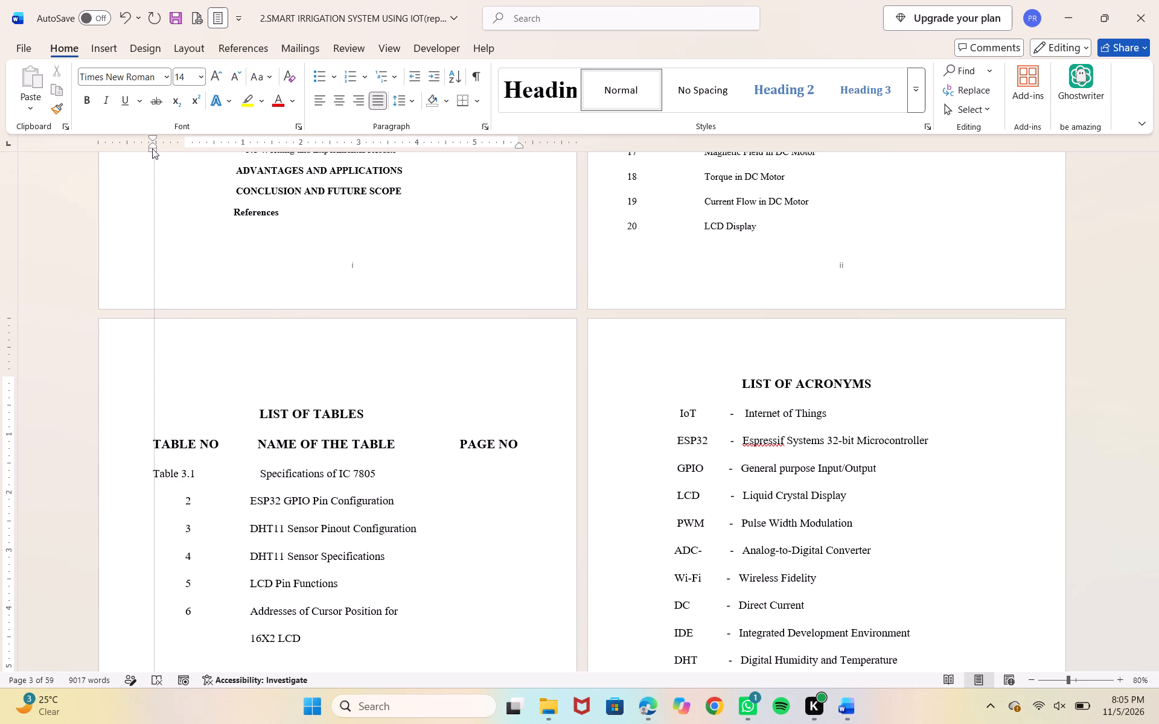
pyautogui.moveTo(152, 148); pyautogui.dragTo(157, 150)
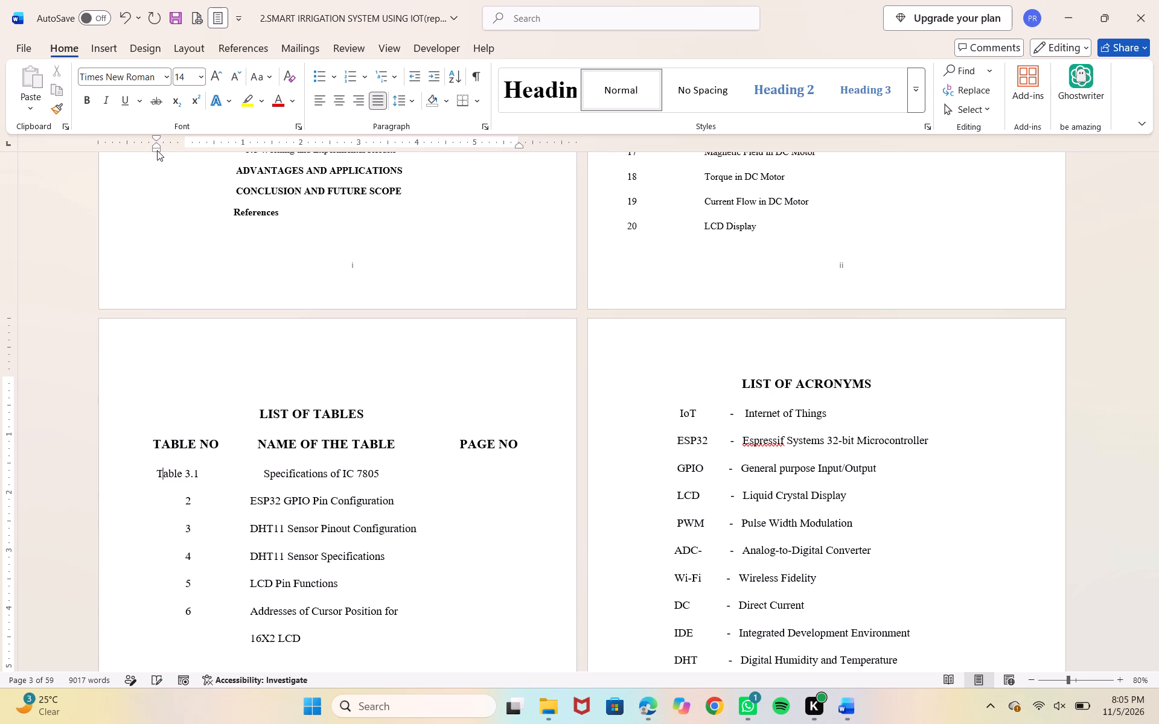
# Reduce the gap before "Specifications of IC 7805" by one space so the name lines up under the "NAME OF THE TABLE" heading.
pyautogui.click(263, 473)
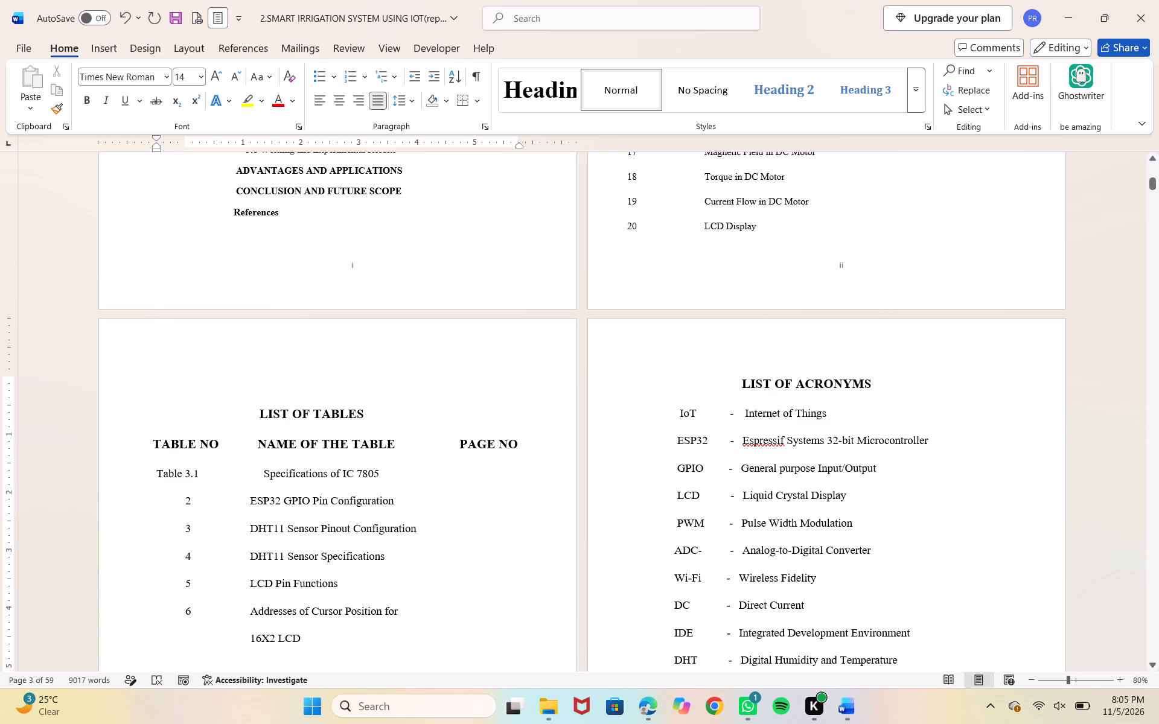
pyautogui.press('BackSpace')
pyautogui.press('BackSpace')
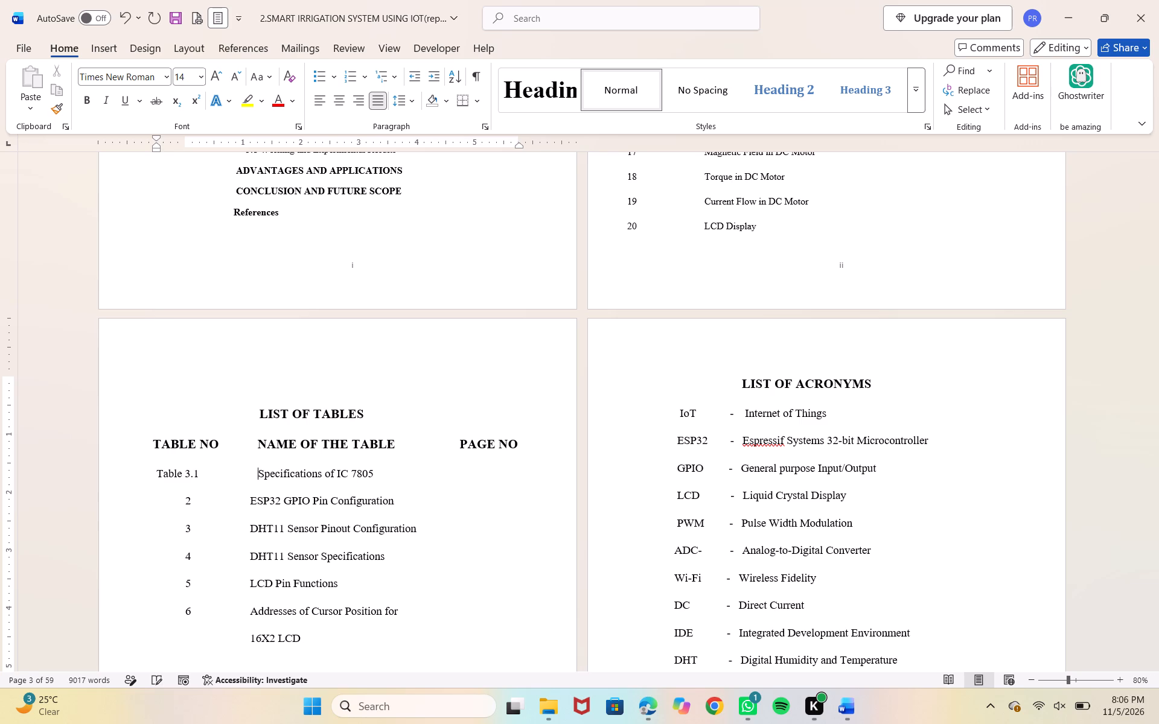
pyautogui.press('space')
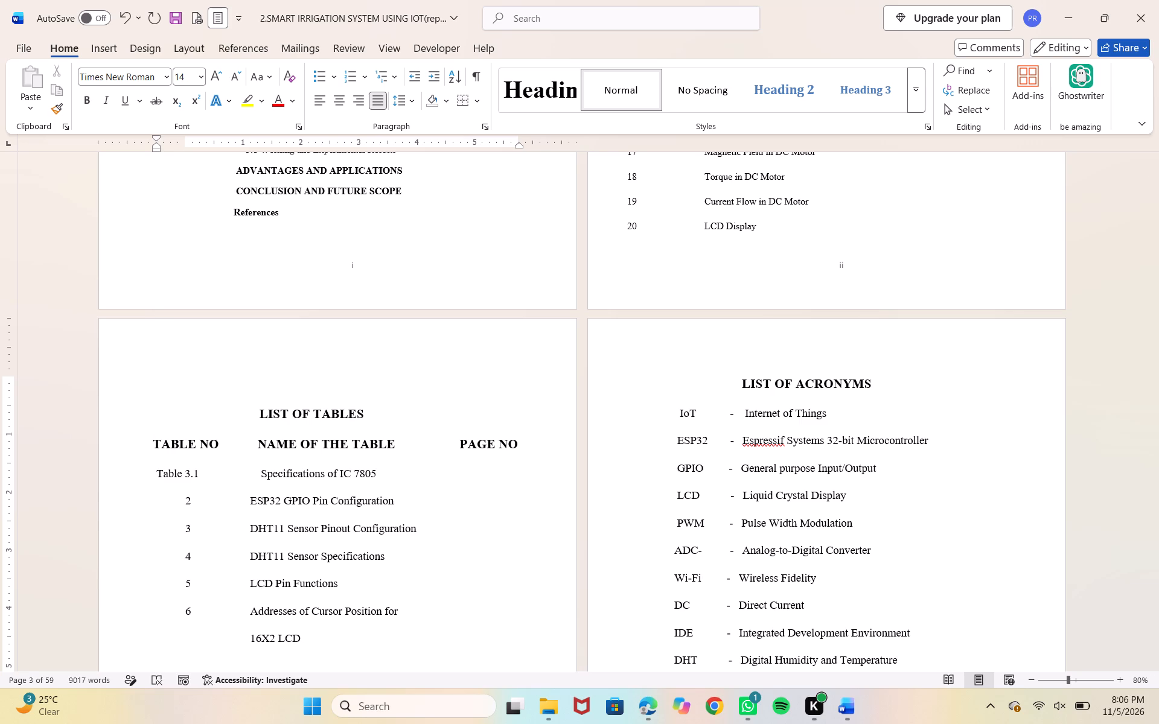
# Add four spaces before "ESP32 GPIO Pin Configuration" and "DHT11 Sensor Pinout Configuration" to align them with "Specifications of IC 7805".
pyautogui.click(249, 505)
pyautogui.press('space')
pyautogui.press('space')
pyautogui.press('space')
pyautogui.press('space')
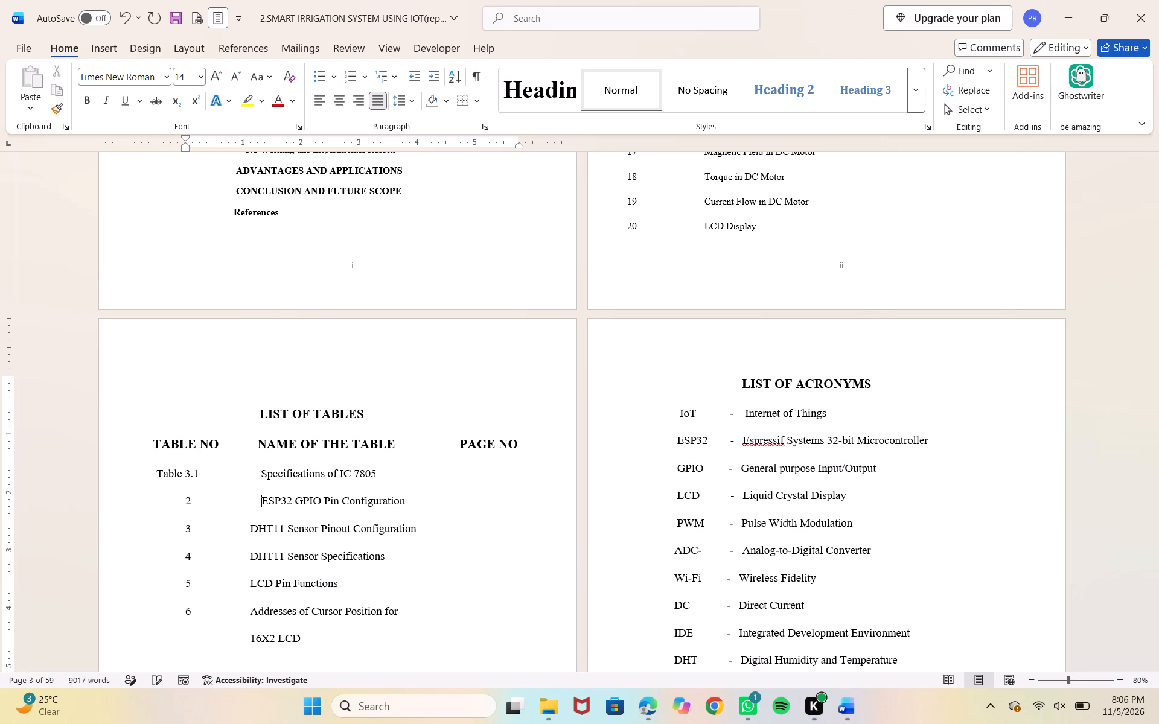
pyautogui.click(252, 530)
pyautogui.press('space')
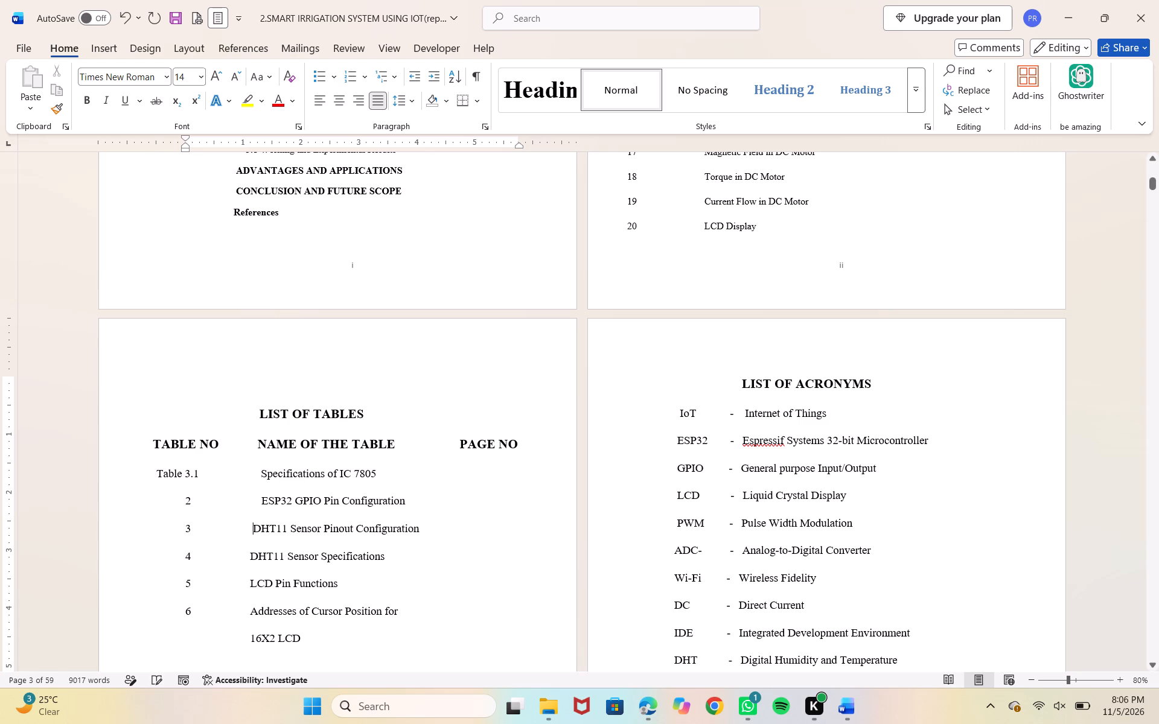
pyautogui.press('space')
pyautogui.press('space')
pyautogui.press('space')
# Add four spaces before "DHT11 Sensor Specifications" and "LCD Pin Functions" to align them with the names above.
pyautogui.click(250, 556)
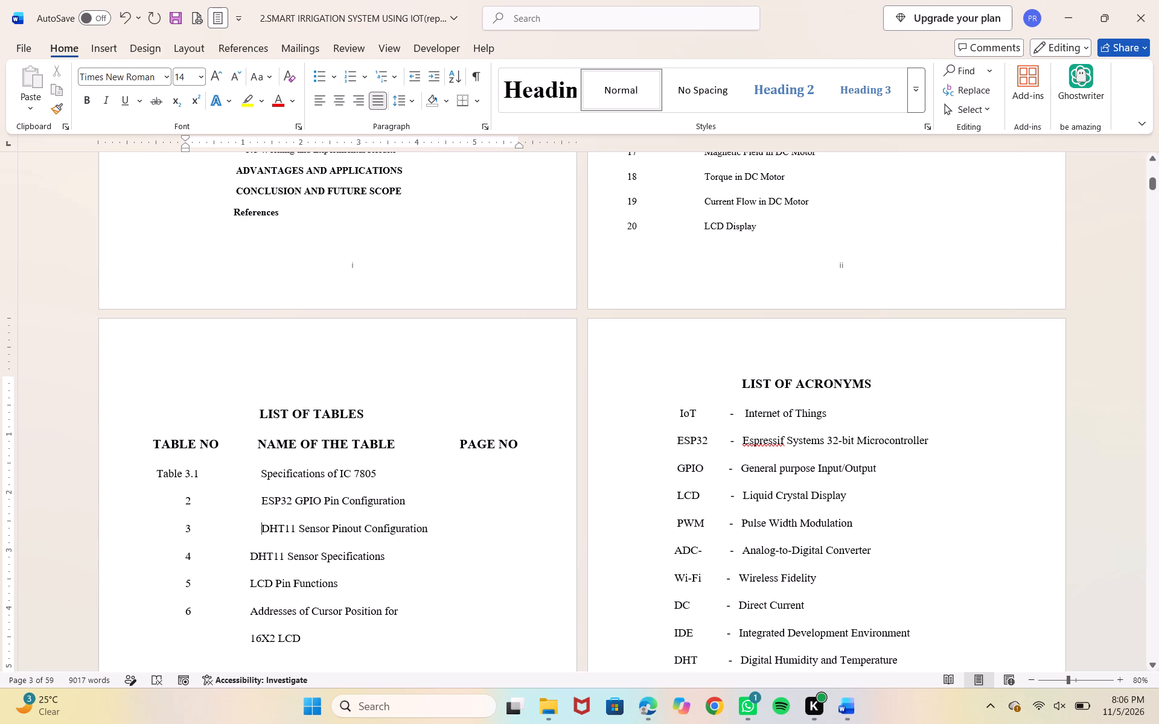
pyautogui.press('space')
pyautogui.press('space')
pyautogui.press('space')
pyautogui.press('space')
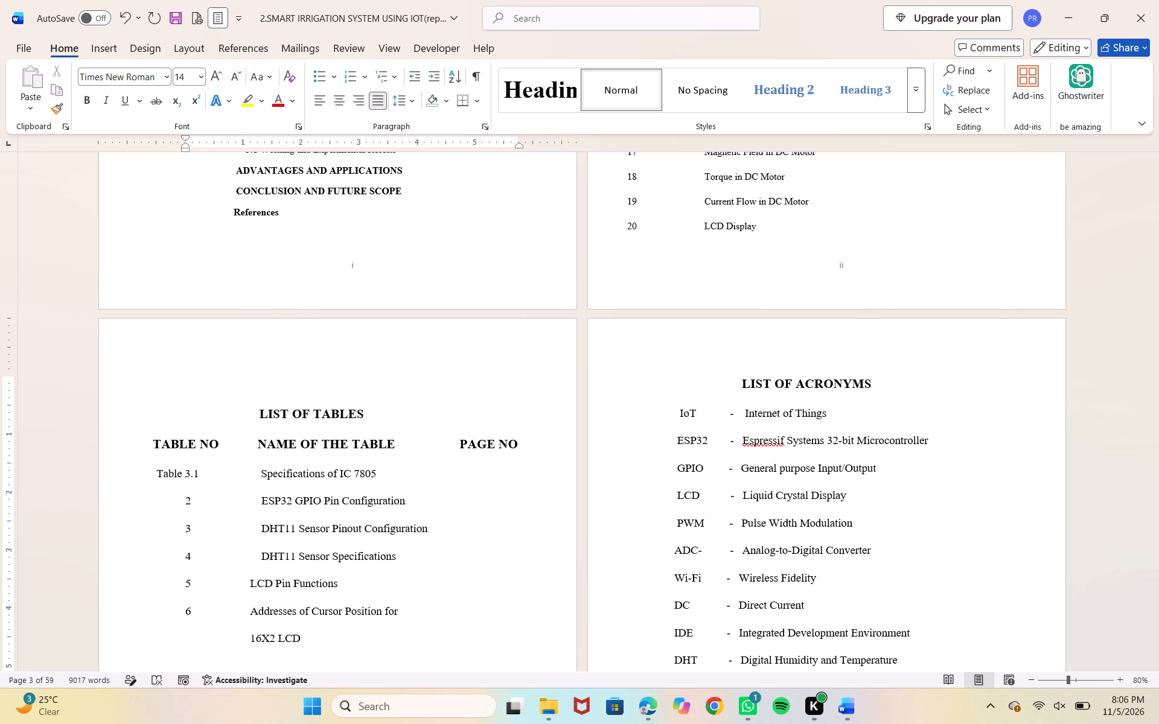
pyautogui.click(249, 586)
pyautogui.press('space')
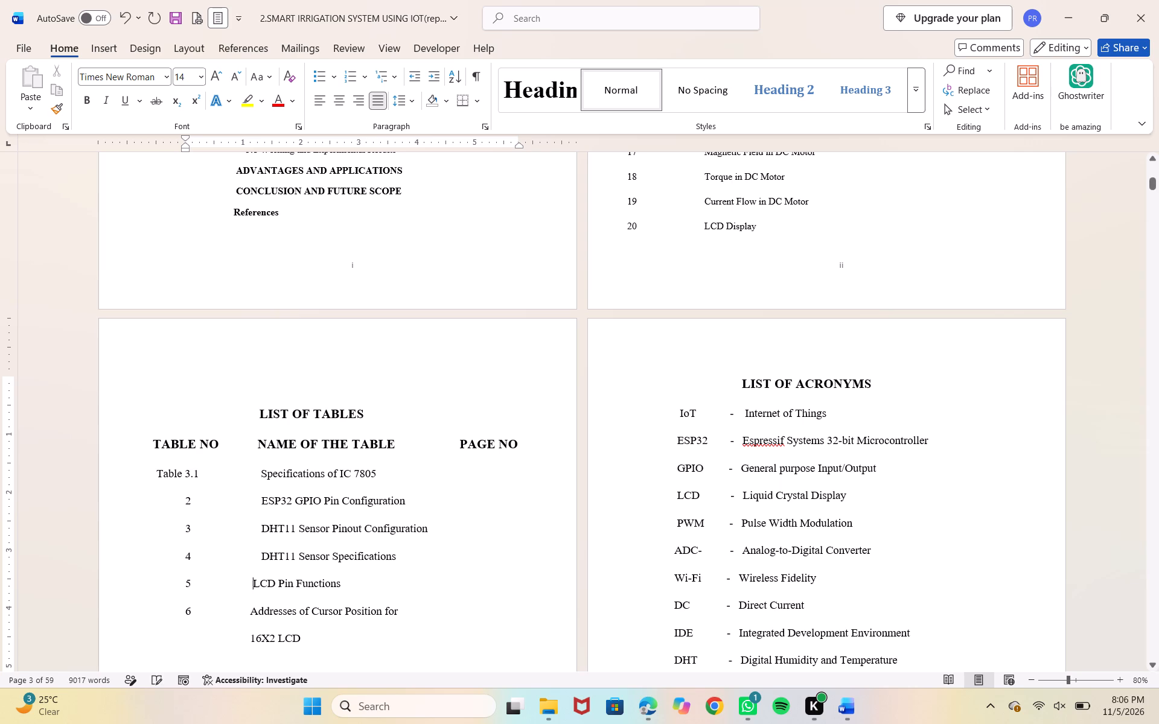
pyautogui.press('space')
pyautogui.press('space')
pyautogui.press('space')
pyautogui.press('space')
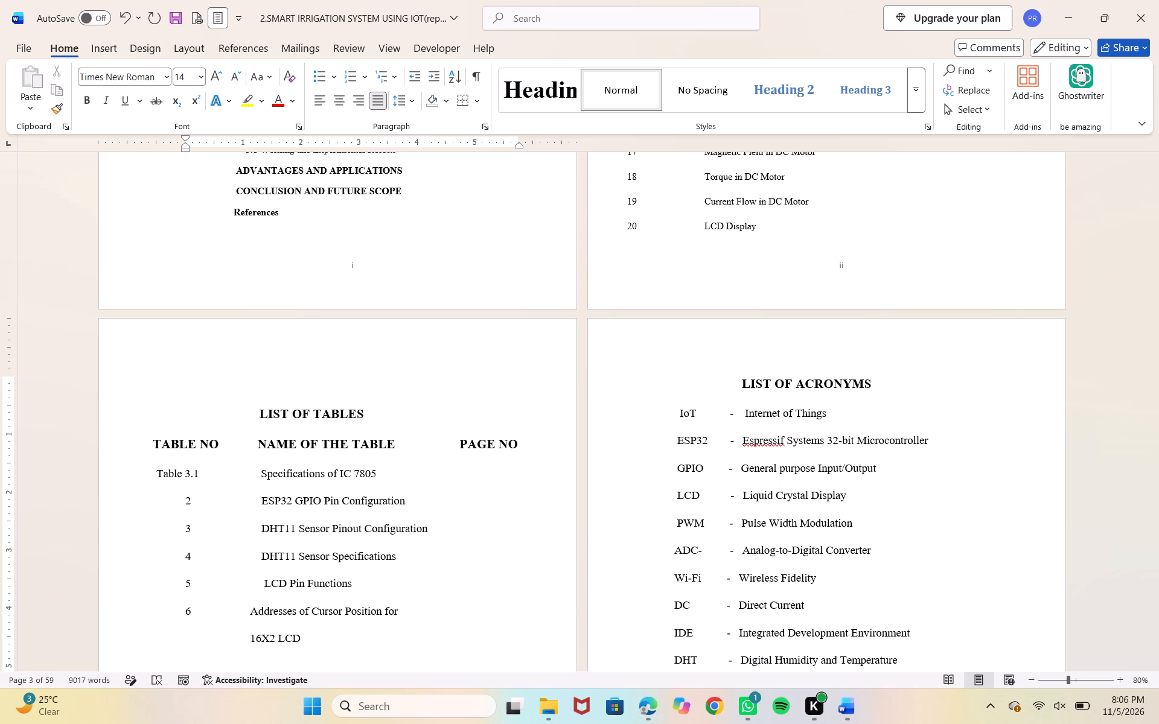
pyautogui.press('BackSpace')
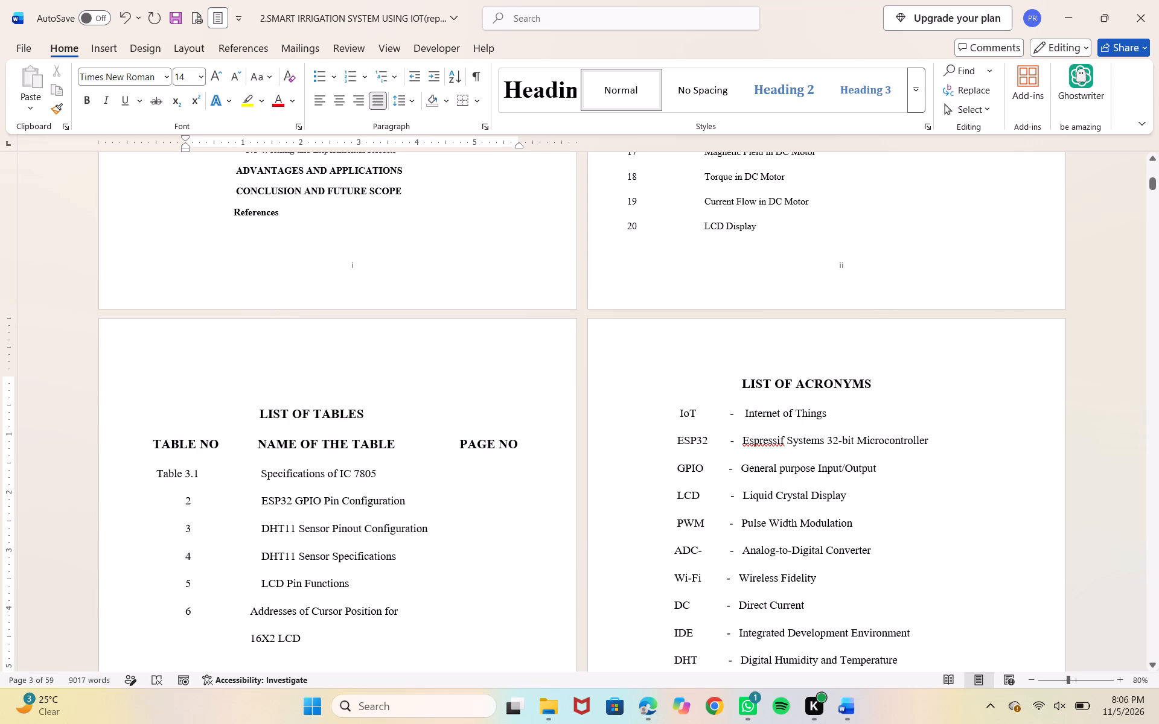
# Add four spaces before both lines of entry 6, "Addresses of Cursor Position for" and "16X2 LCD", to align them with the other names.
pyautogui.click(246, 614)
pyautogui.press('Right')
pyautogui.press('space')
pyautogui.press('space')
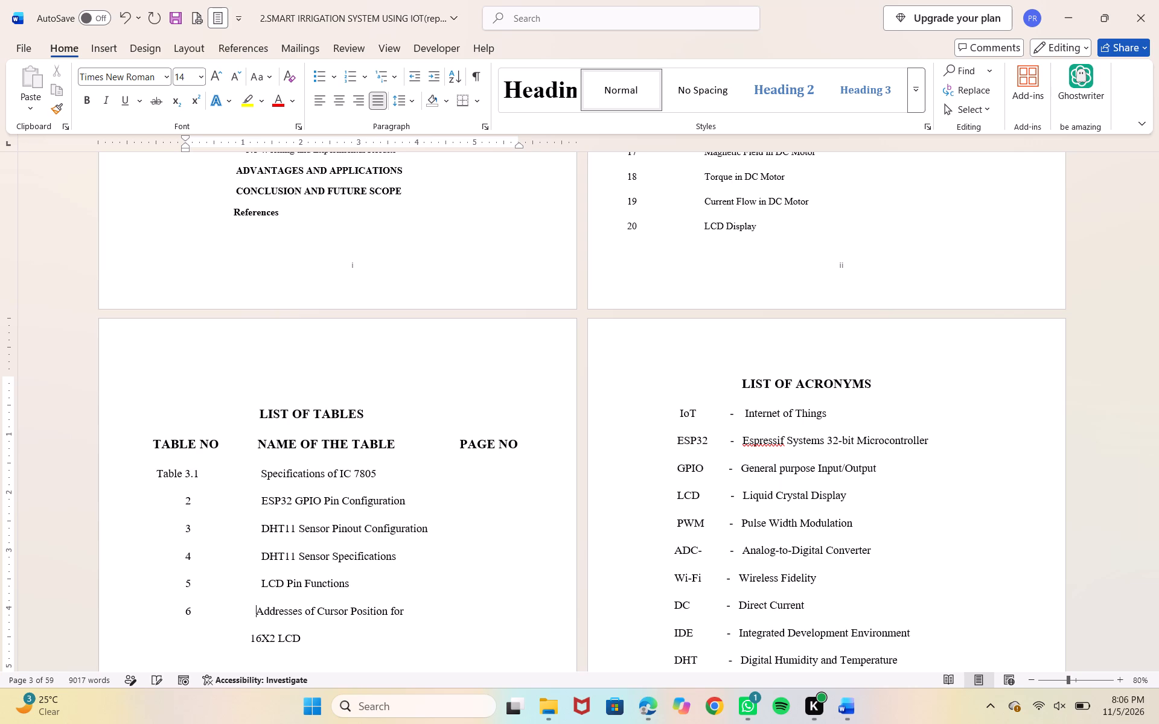
pyautogui.press('space')
pyautogui.press('space')
pyautogui.click(254, 641)
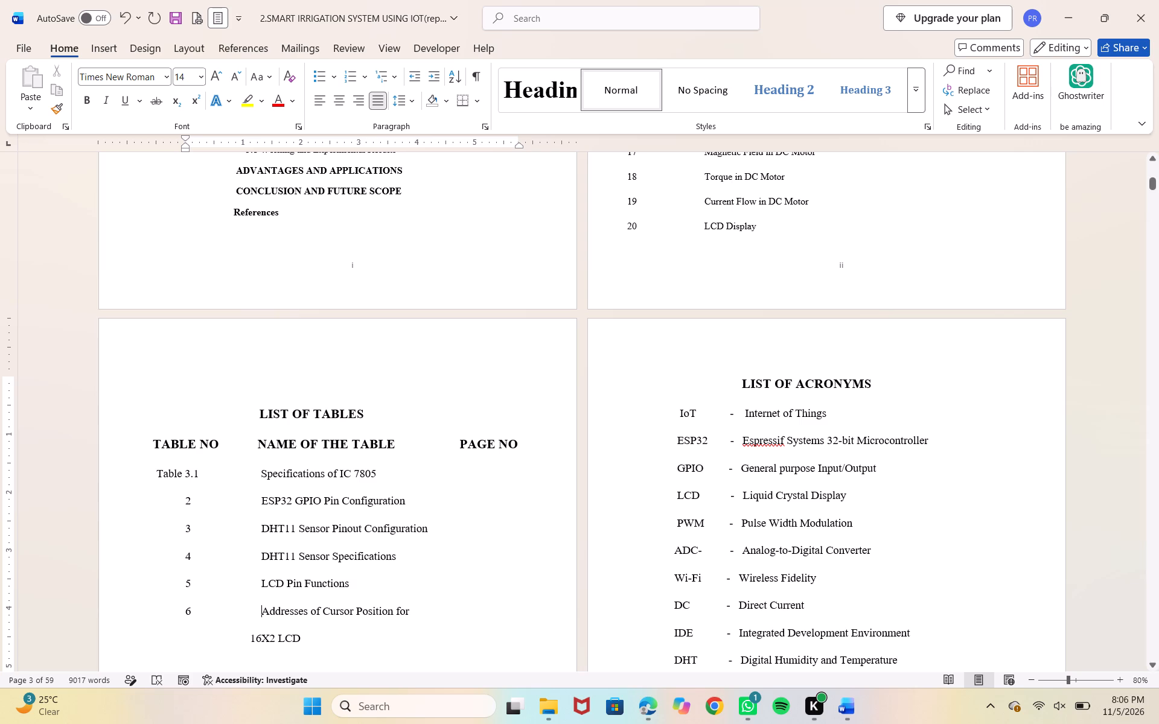
pyautogui.press('Left')
pyautogui.press('space')
pyautogui.press('space')
pyautogui.press('space')
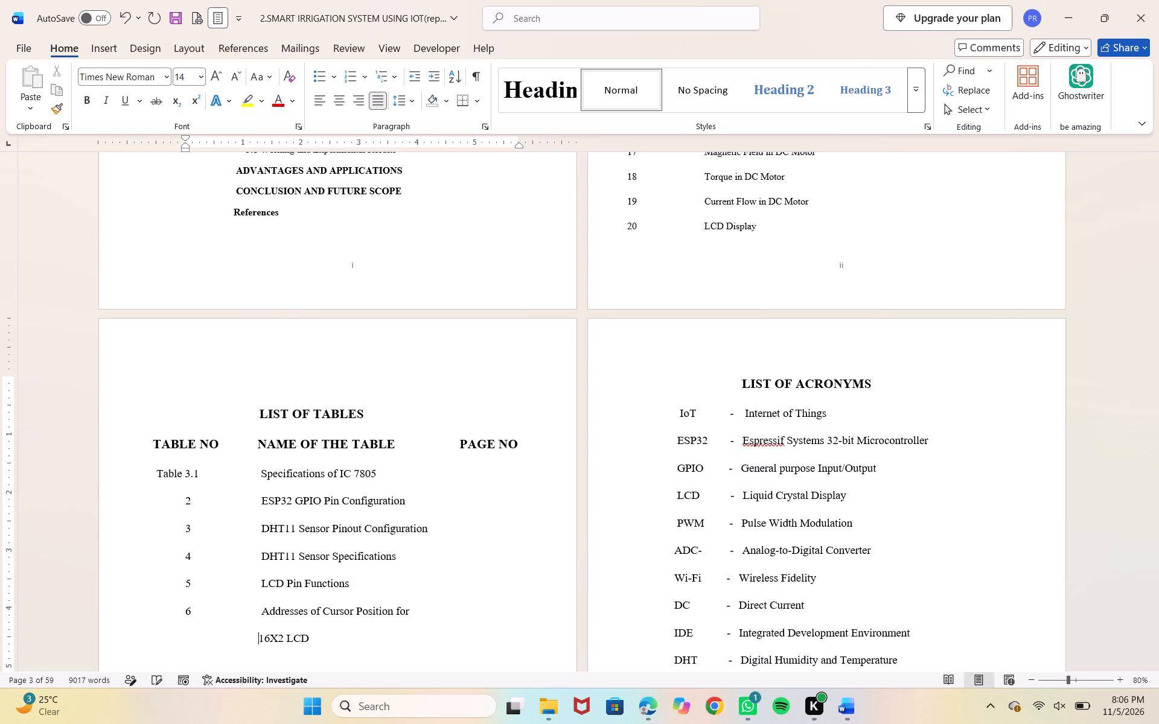
pyautogui.press('space')
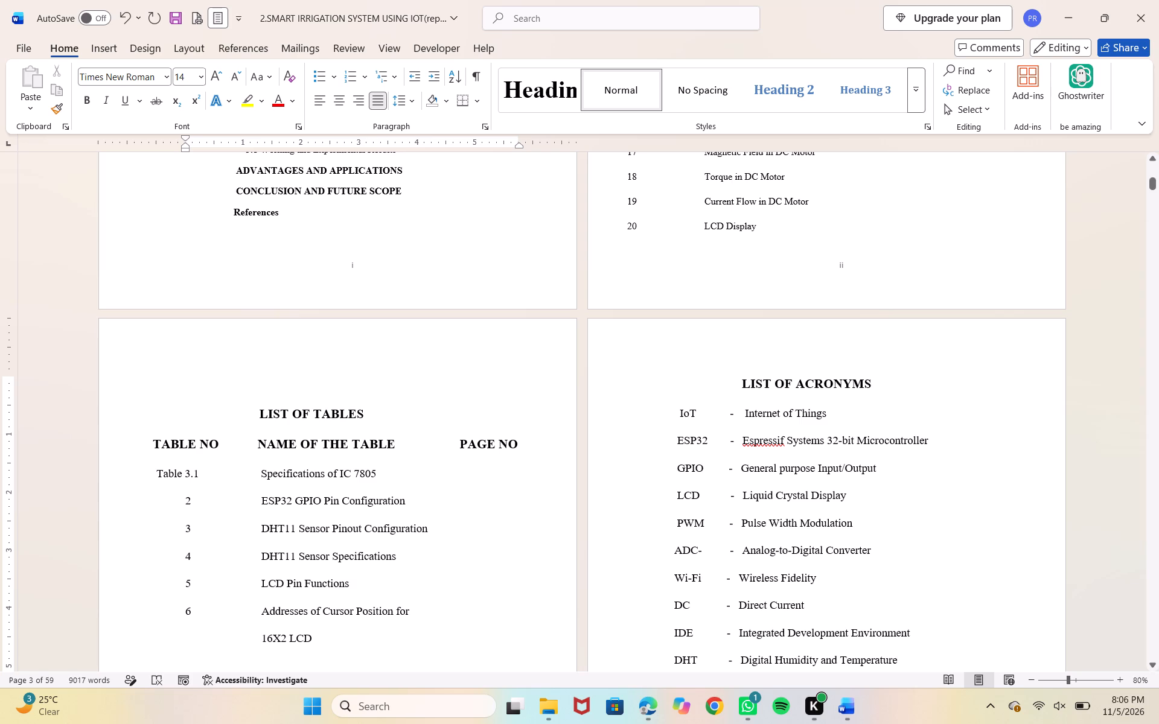
# Enter page number 12 for the Table 3.1 entry, spaced out to sit under the "PAGE NO" heading.
pyautogui.click(183, 498)
pyautogui.click(482, 478)
pyautogui.scroll(-2, 623, 500)
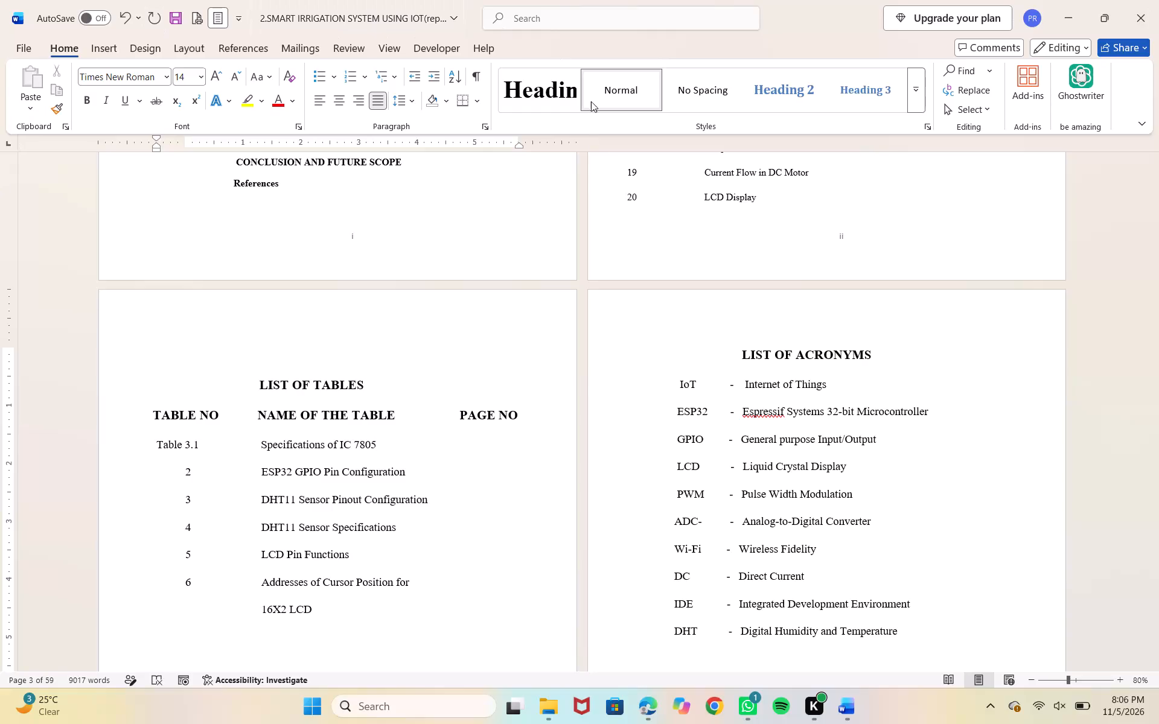
pyautogui.press('space')
pyautogui.press('space')
pyautogui.press('space')
pyautogui.press('space')
pyautogui.press('space')
pyautogui.press('space')
pyautogui.press('space')
pyautogui.press('space')
pyautogui.press('space')
pyautogui.press('space')
pyautogui.press('space')
pyautogui.press('space')
pyautogui.press('space')
pyautogui.press('space')
pyautogui.press('space')
pyautogui.press('space')
pyautogui.press('space')
pyautogui.press('space')
pyautogui.press('space')
pyautogui.press('space')
pyautogui.press('space')
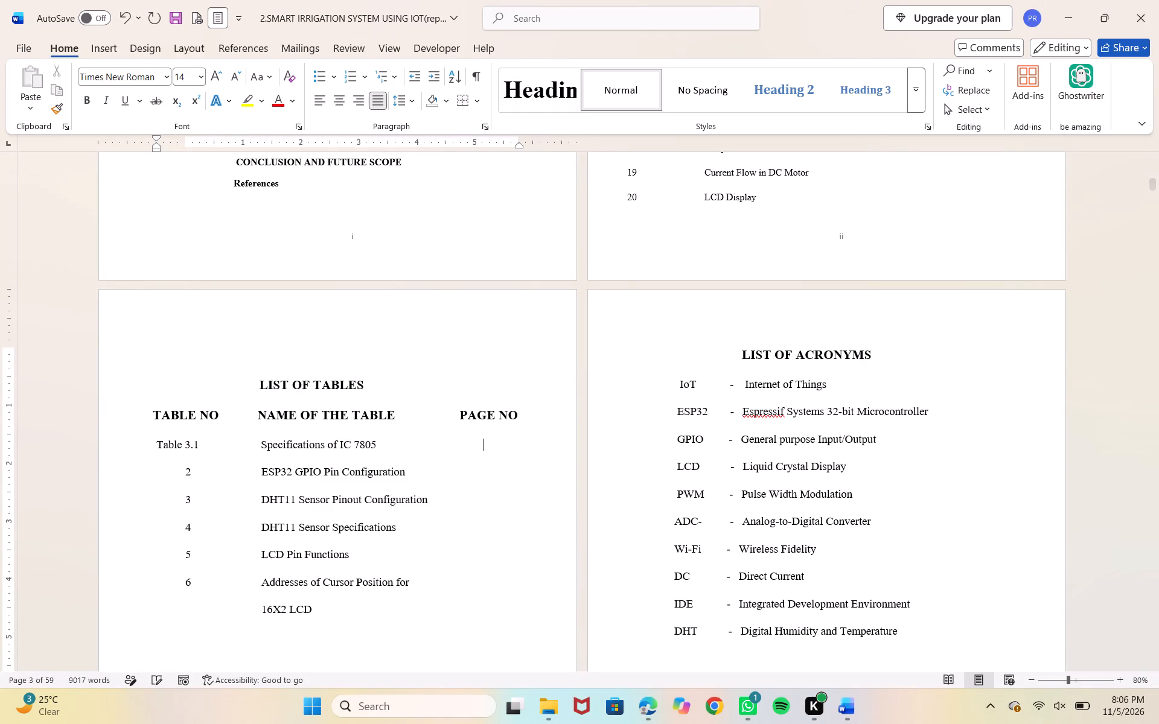
pyautogui.press('space')
pyautogui.write('12')
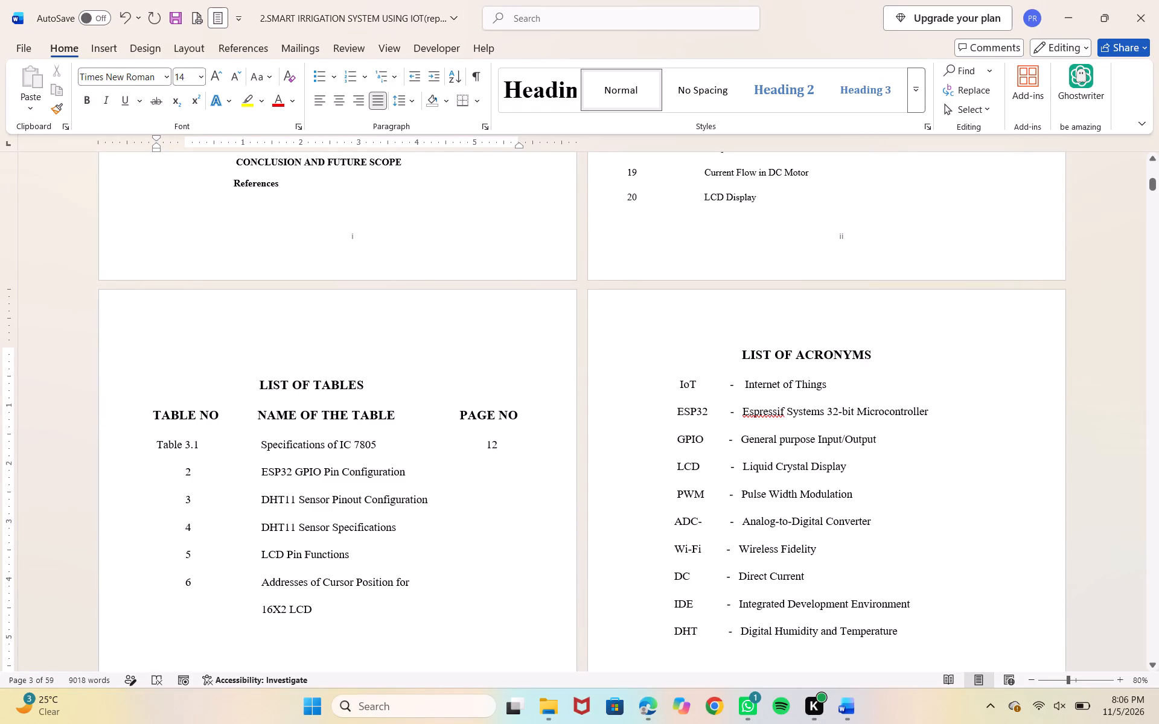
# Go to the number of the "ESP32 GPIO Pin Configuration" entry in the List of Tables and look further down the report.
pyautogui.click(185, 474)
pyautogui.scroll(-5, 880, 521)
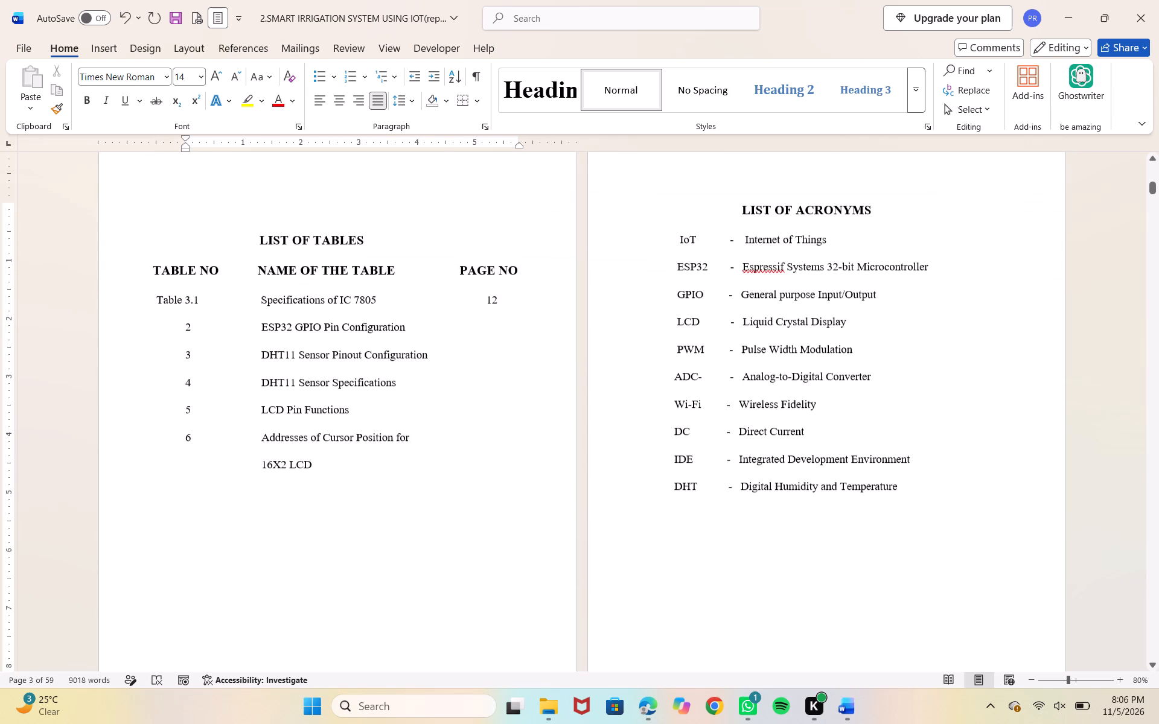
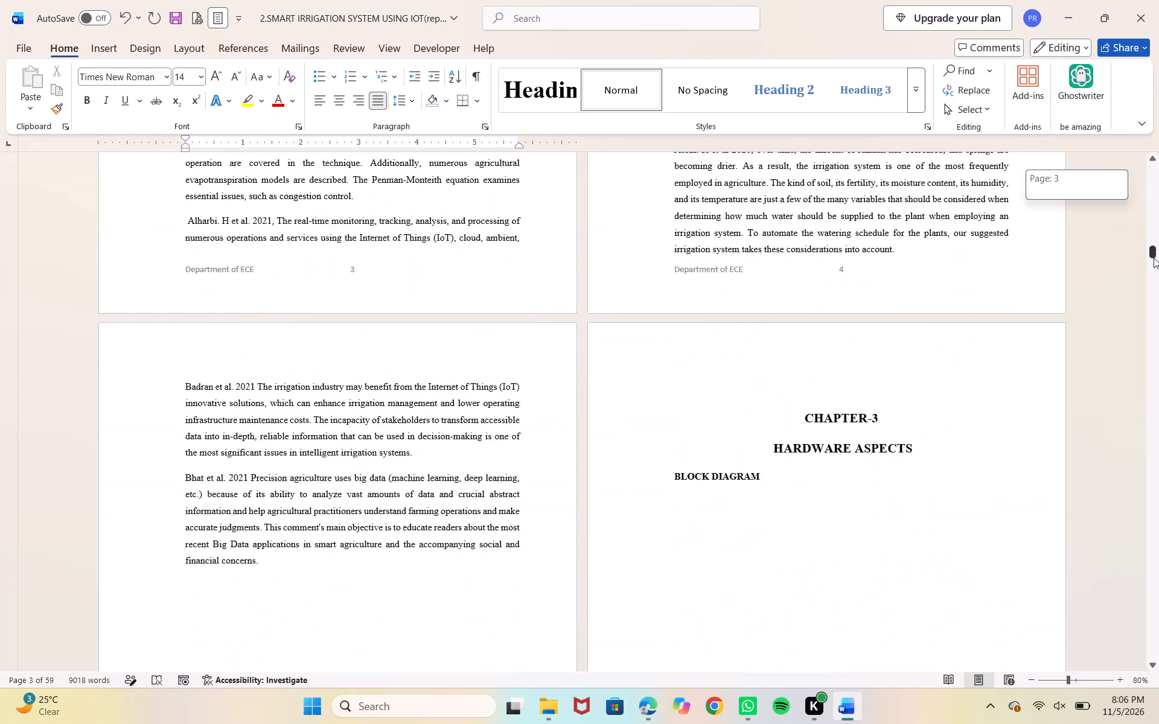
# Look through the Hardware Aspects chapter, from the block diagram to the DHT11 pinout tables, for the ESP32 GPIO pin table and its page.
pyautogui.scroll(-14, 967, 281)
pyautogui.scroll(-8, 959, 196)
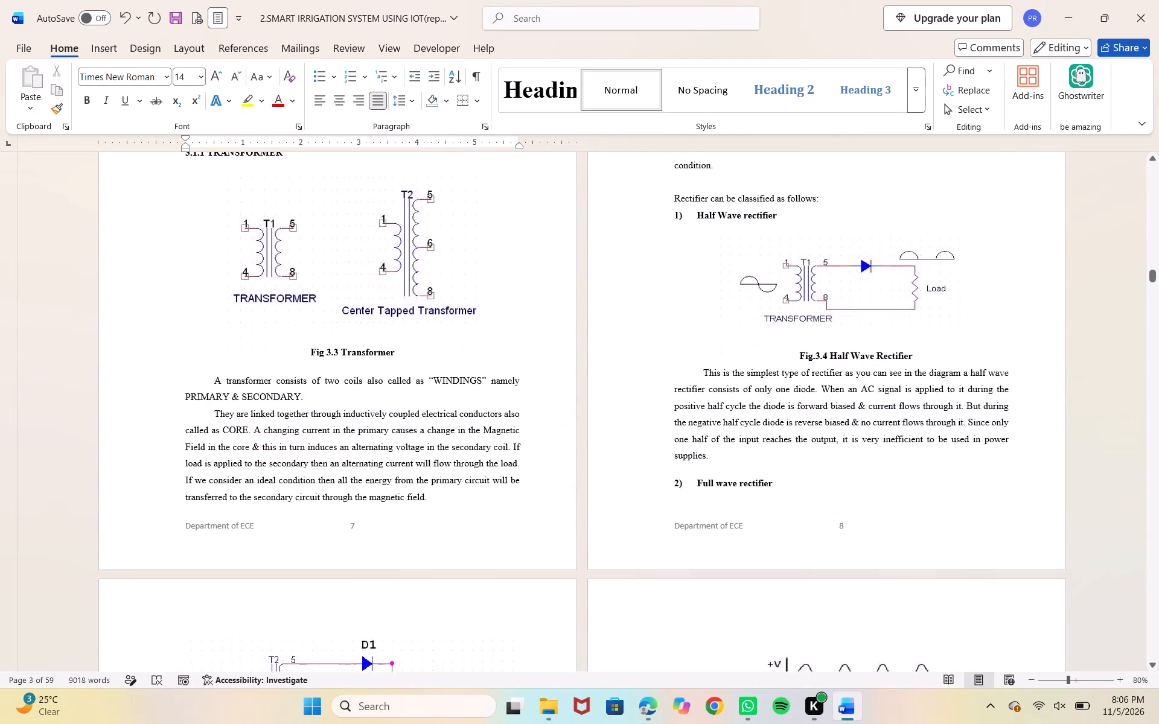
pyautogui.scroll(-15, 959, 195)
pyautogui.scroll(-17, 959, 193)
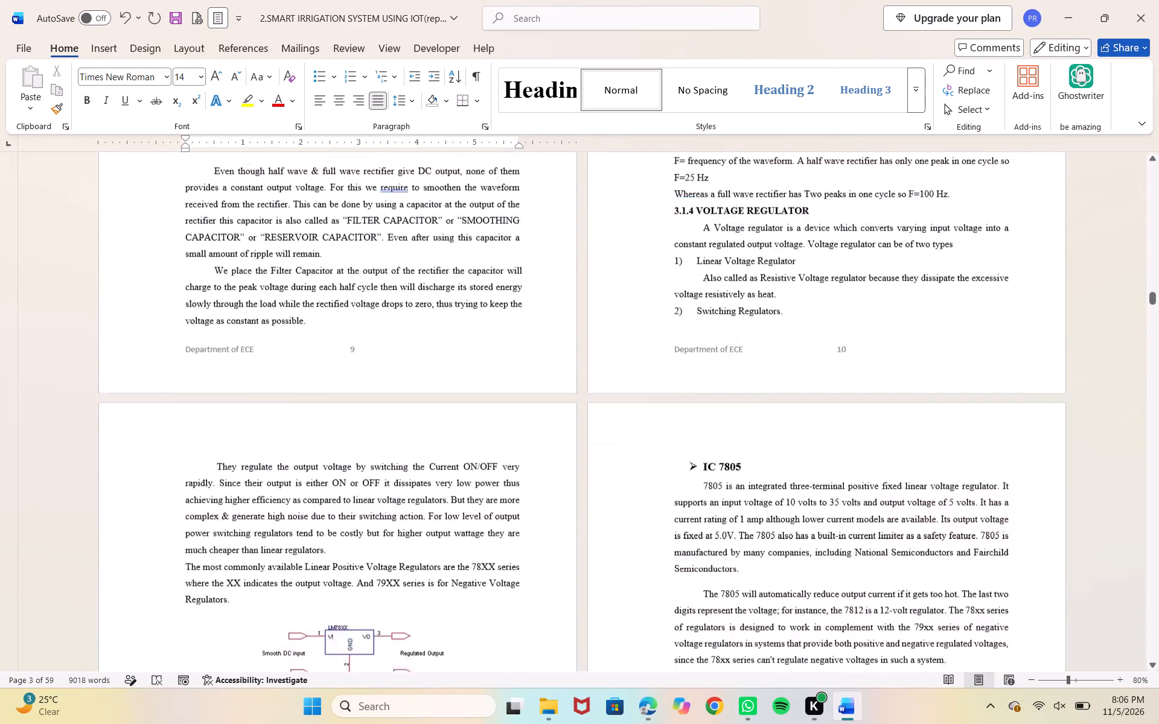
pyautogui.scroll(-20, 960, 193)
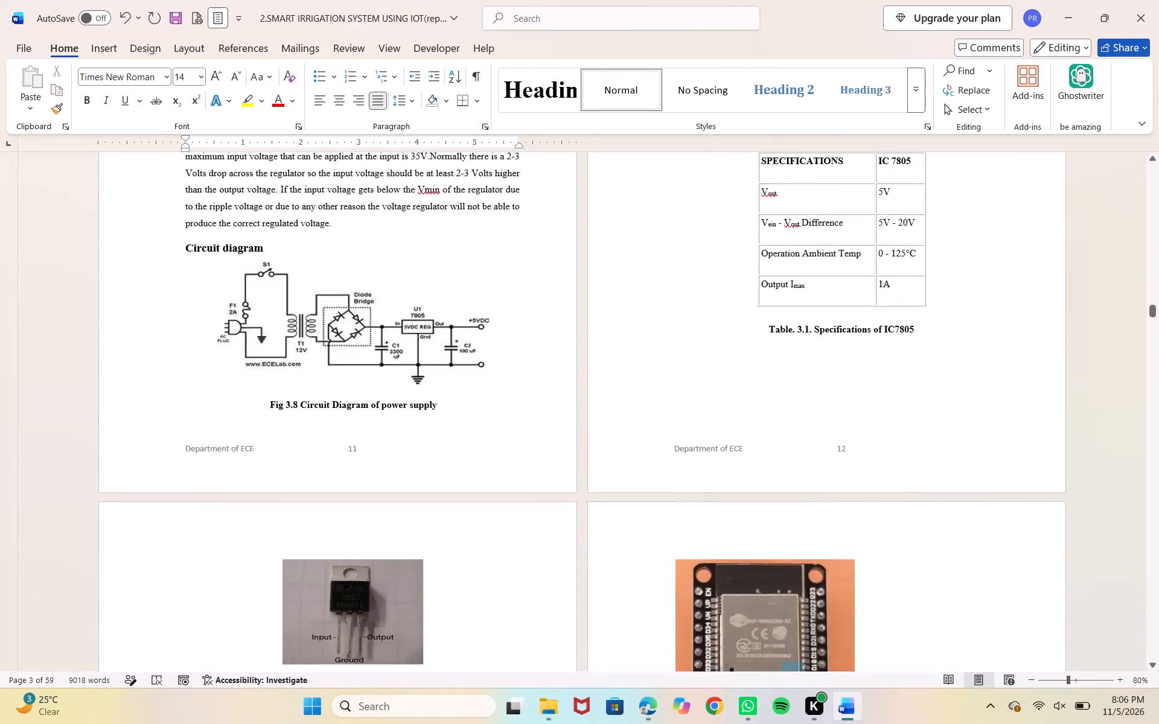
pyautogui.scroll(-18, 964, 191)
pyautogui.scroll(-10, 962, 192)
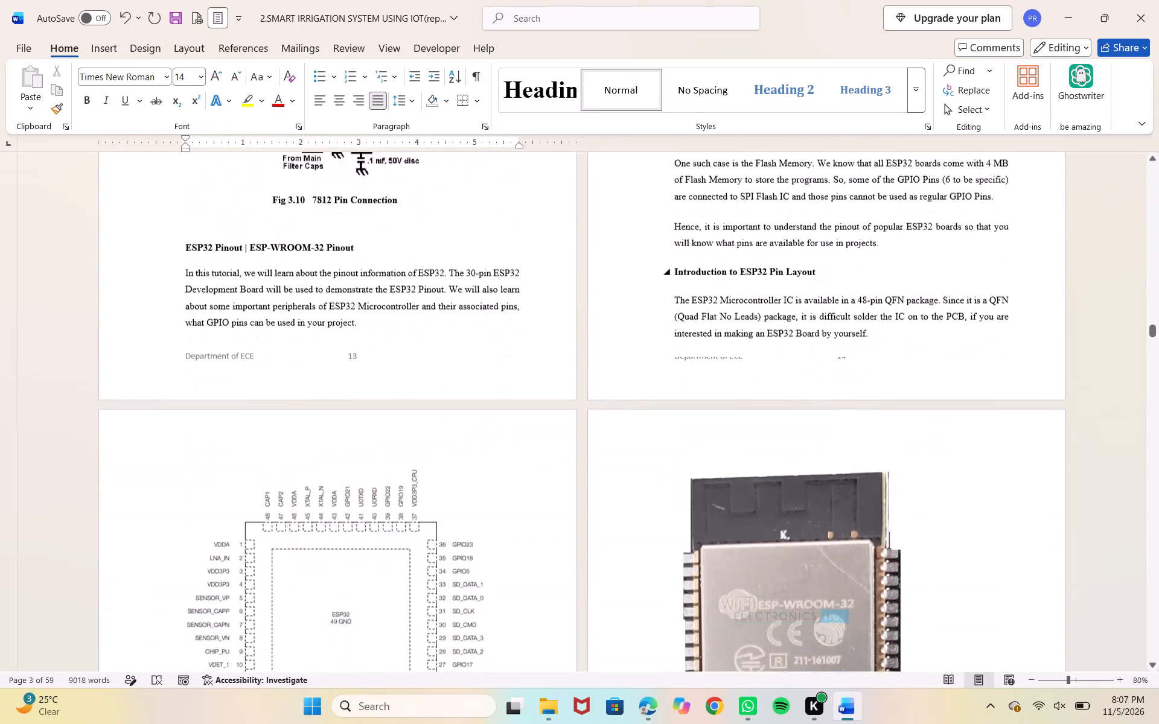
pyautogui.scroll(-16, 962, 192)
pyautogui.scroll(-7, 967, 188)
pyautogui.scroll(-15, 969, 186)
pyautogui.scroll(-20, 970, 184)
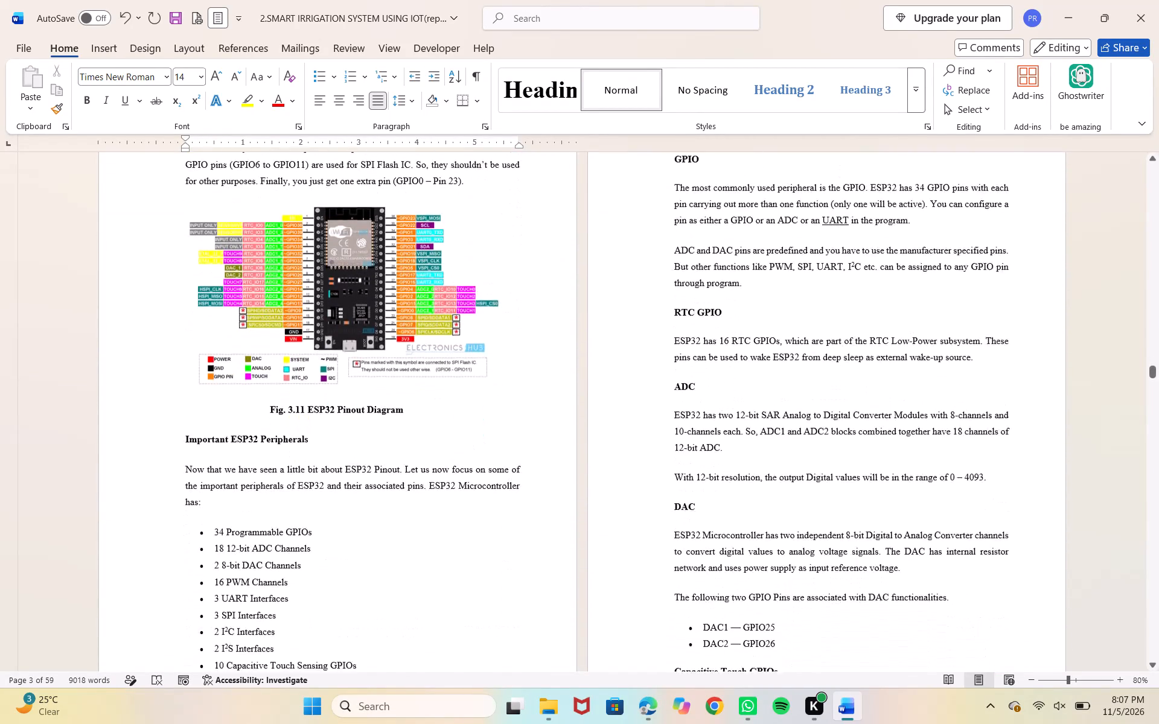
pyautogui.scroll(-14, 972, 182)
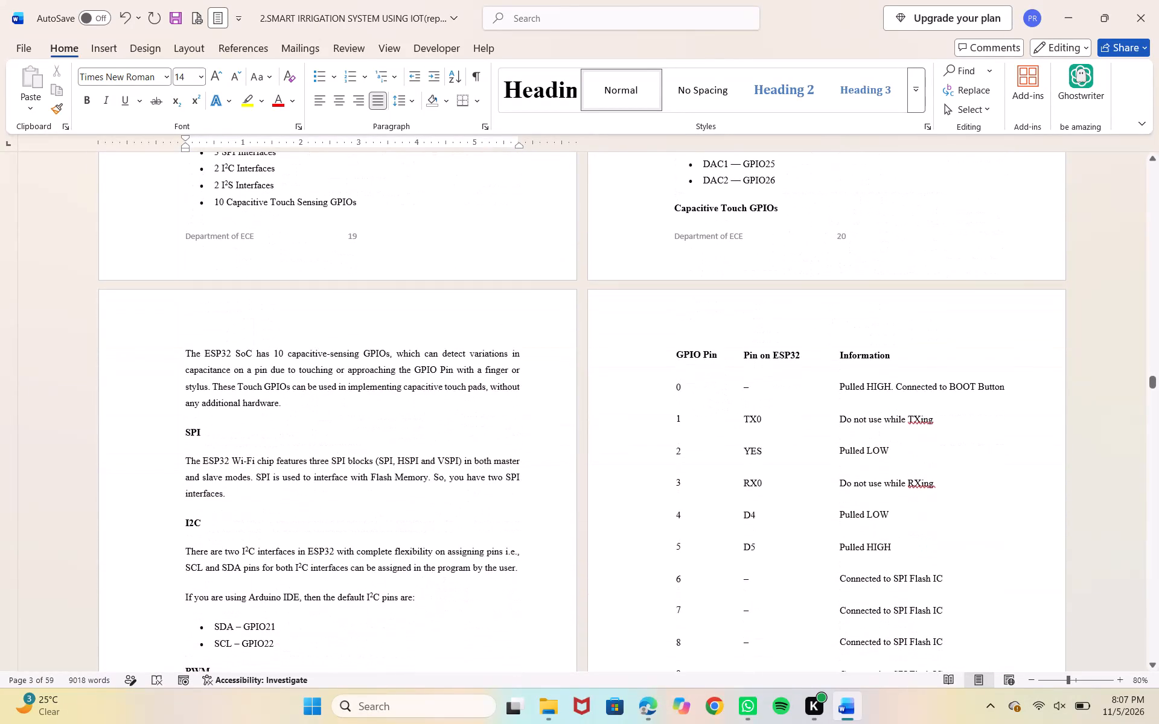
pyautogui.scroll(-11, 973, 180)
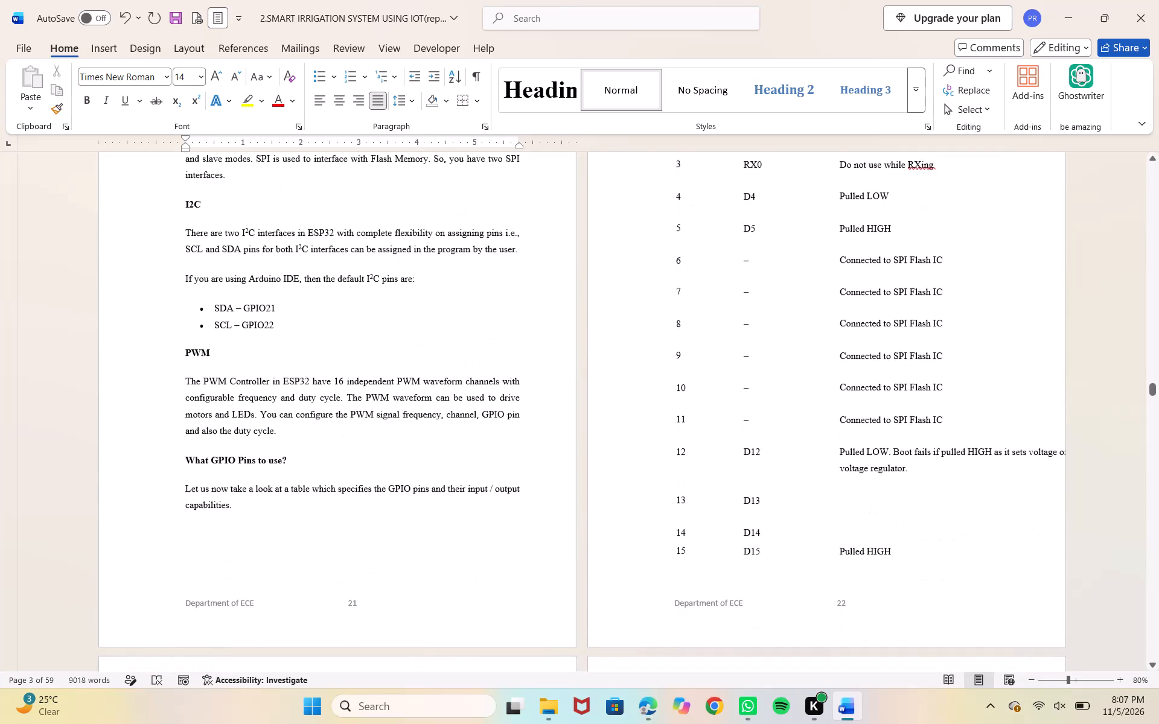
pyautogui.scroll(-17, 973, 180)
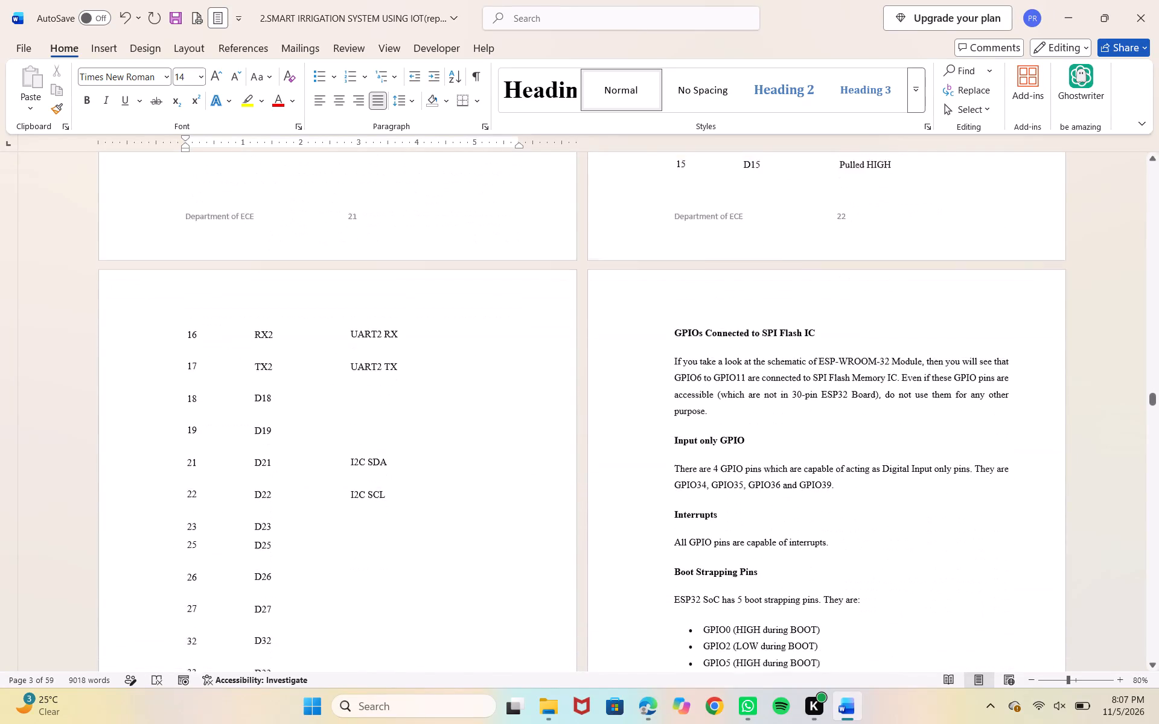
pyautogui.scroll(-19, 973, 179)
pyautogui.scroll(-20, 975, 173)
pyautogui.scroll(-5, 979, 170)
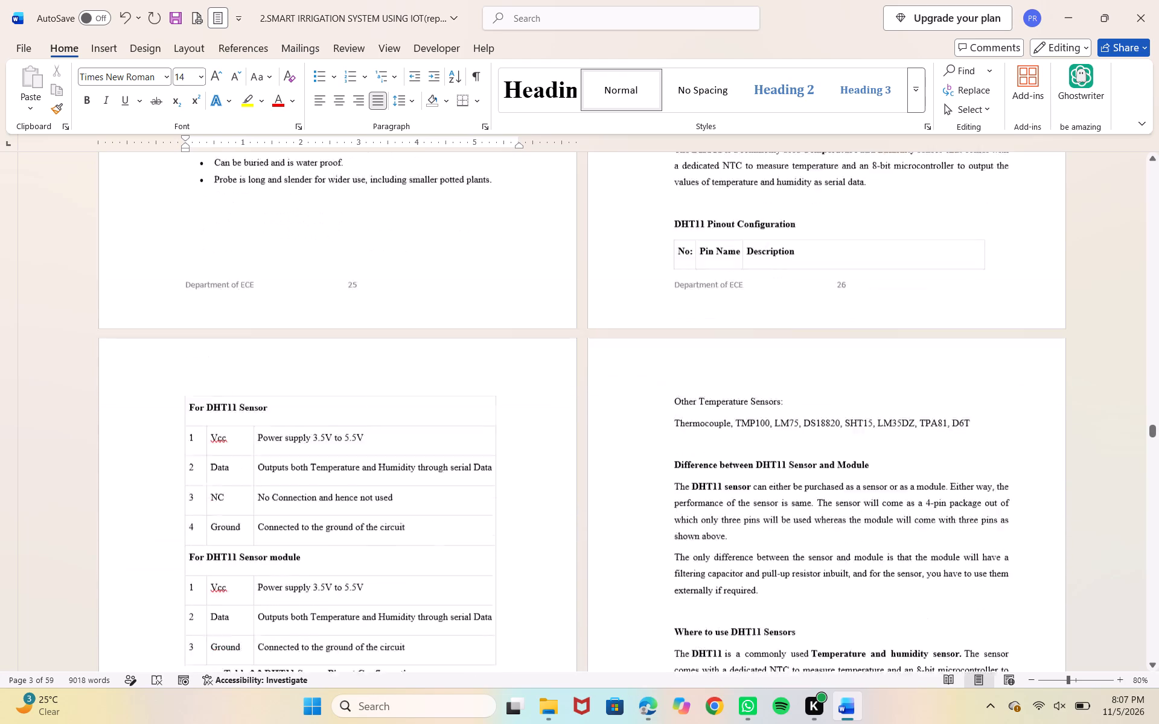
pyautogui.scroll(-2, 979, 171)
# Look back at closer zoom from the DHT11 pinout through the GPIO pin table and ESP32 pages to Table 3.1, checking captions and page numbers.
pyautogui.scroll(7, 979, 171)
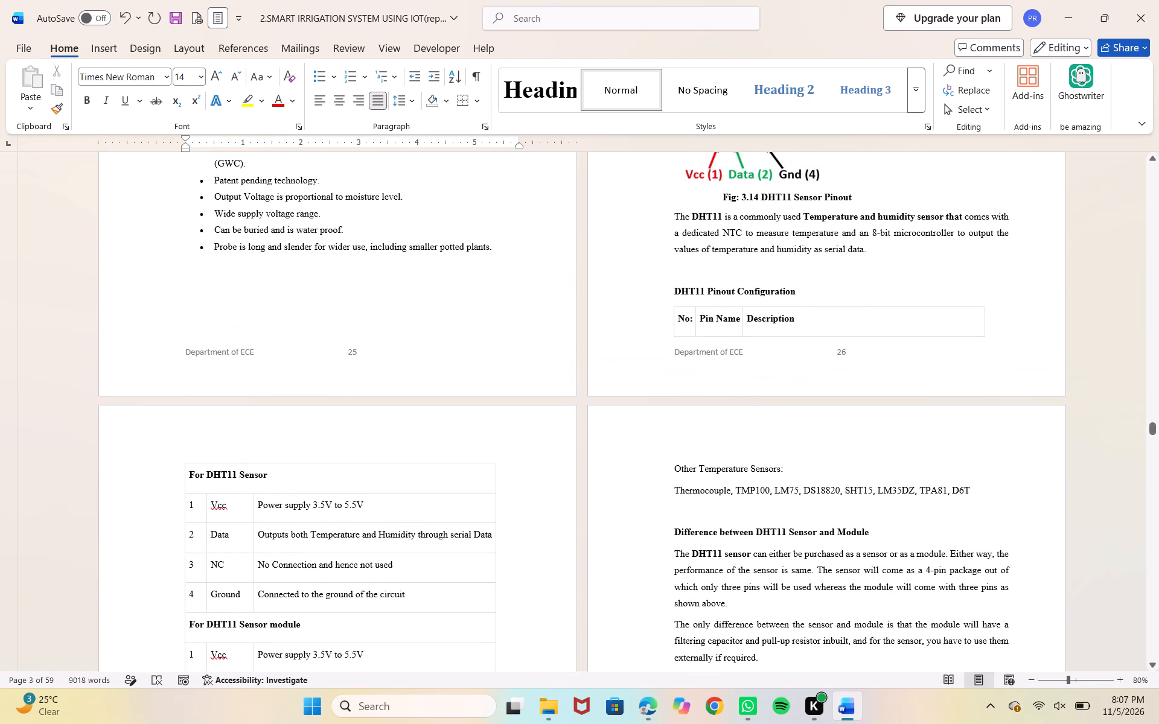
pyautogui.keyDown('ctrl'); pyautogui.scroll(6, 835, 208); pyautogui.keyUp('ctrl')
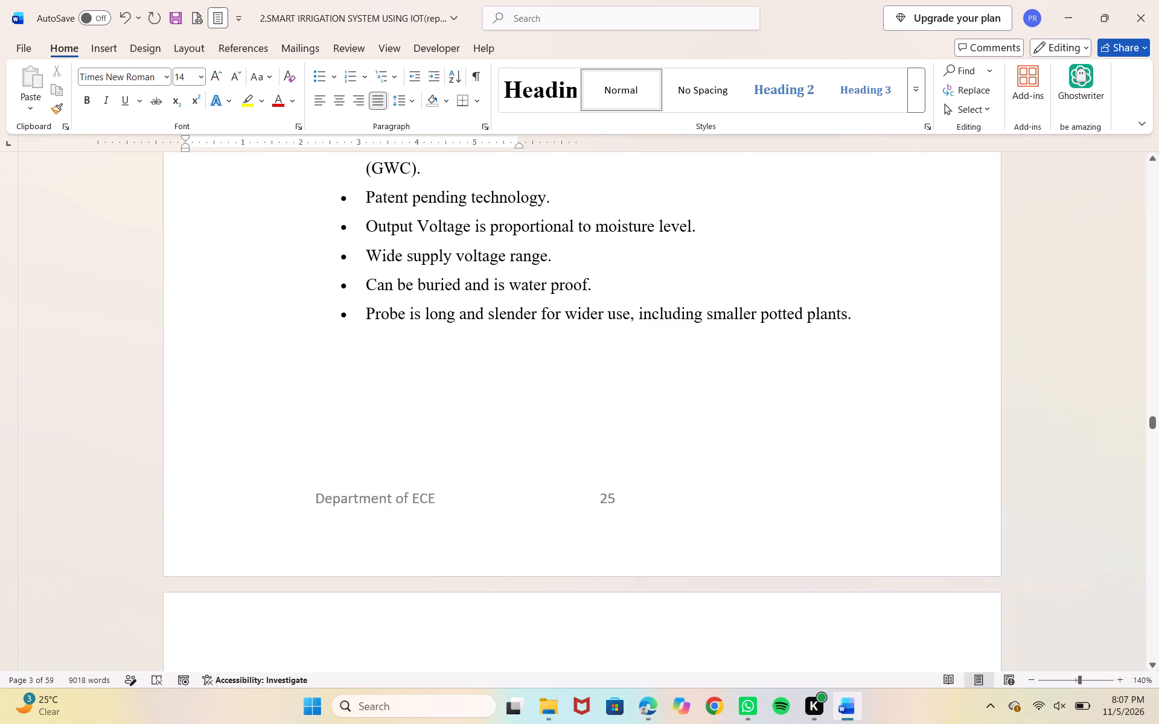
pyautogui.keyDown('ctrl'); pyautogui.scroll(-2, 835, 208); pyautogui.keyUp('ctrl')
pyautogui.scroll(19, 822, 223)
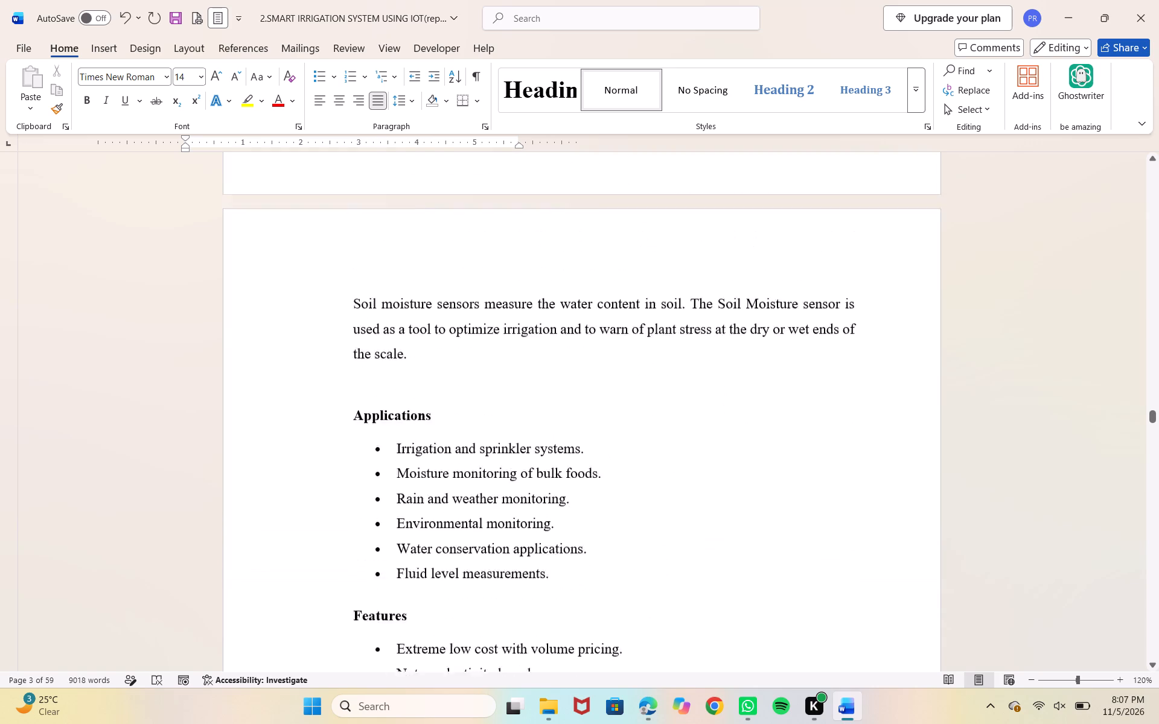
pyautogui.scroll(16, 822, 229)
pyautogui.scroll(16, 822, 229)
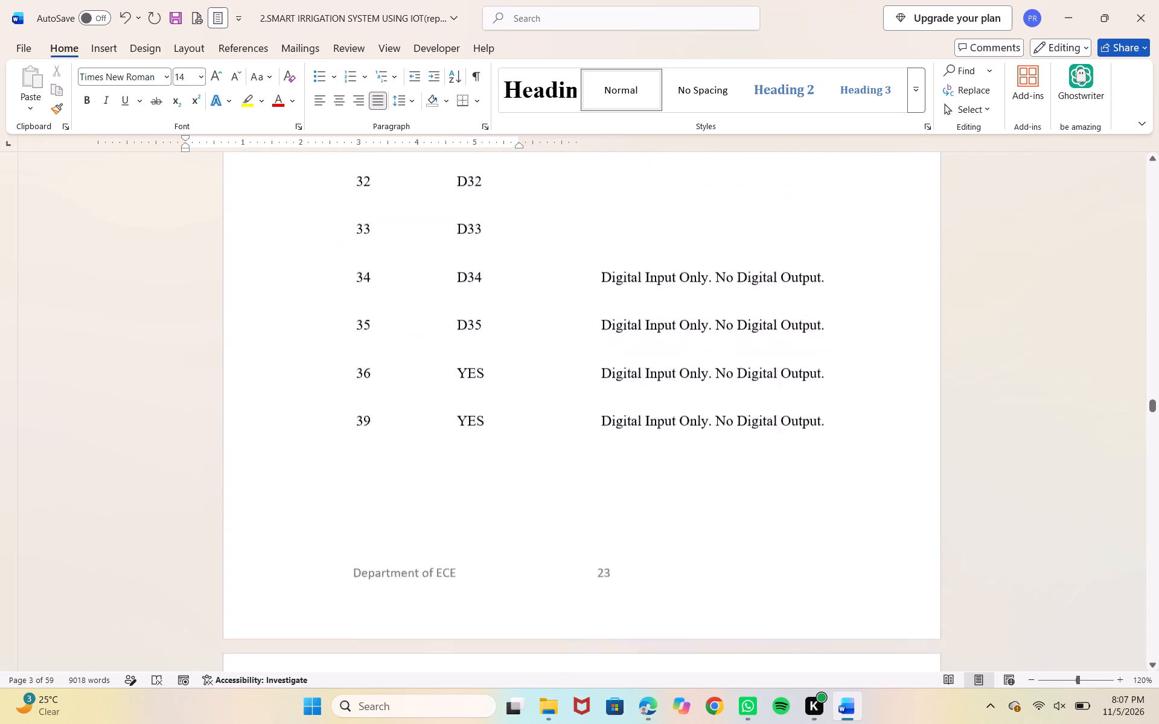
pyautogui.scroll(19, 822, 229)
pyautogui.scroll(7, 822, 229)
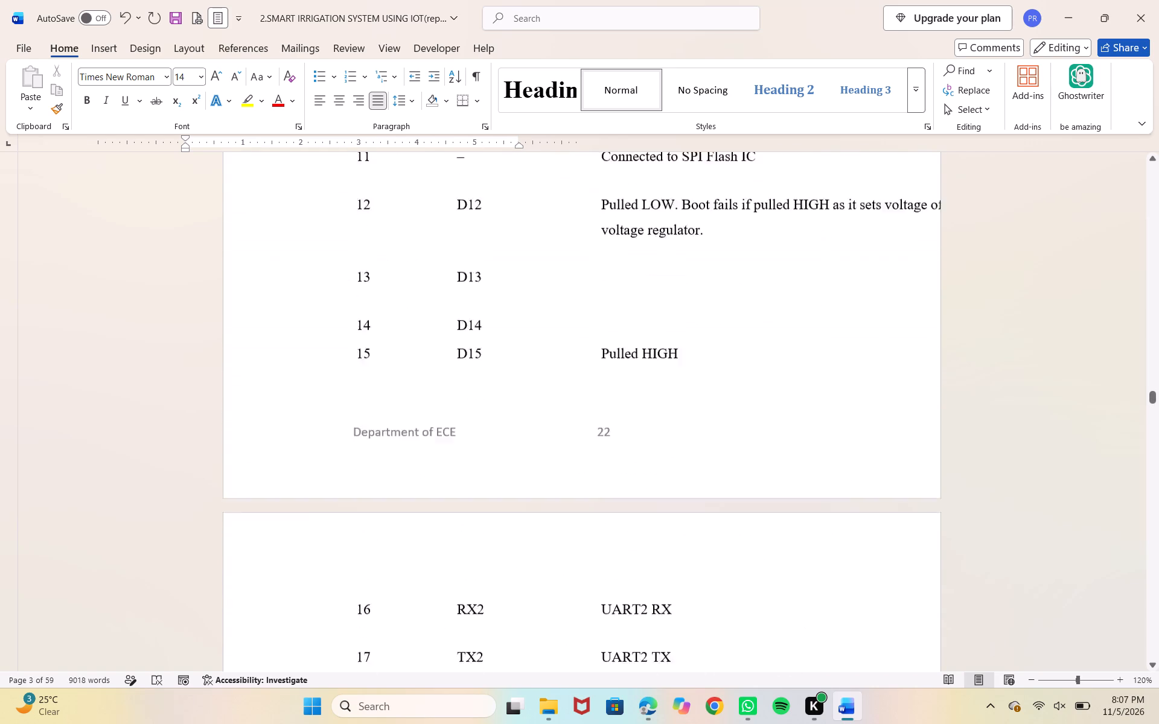
pyautogui.scroll(20, 822, 229)
pyautogui.scroll(7, 822, 229)
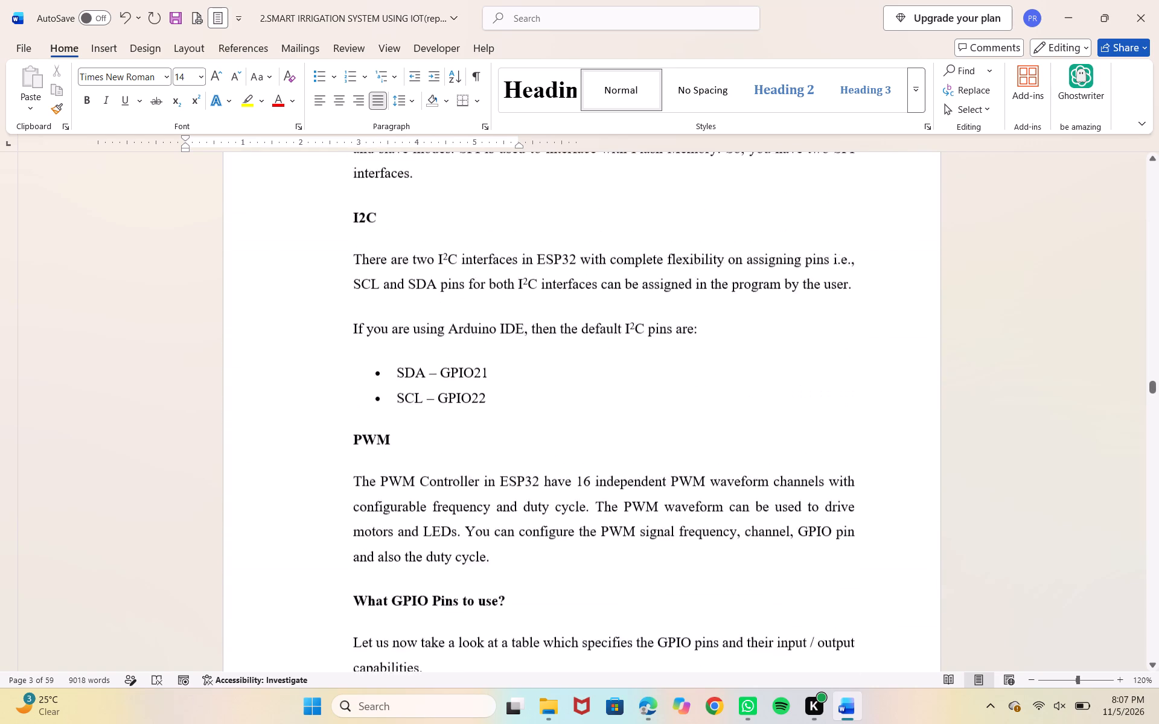
pyautogui.scroll(20, 822, 229)
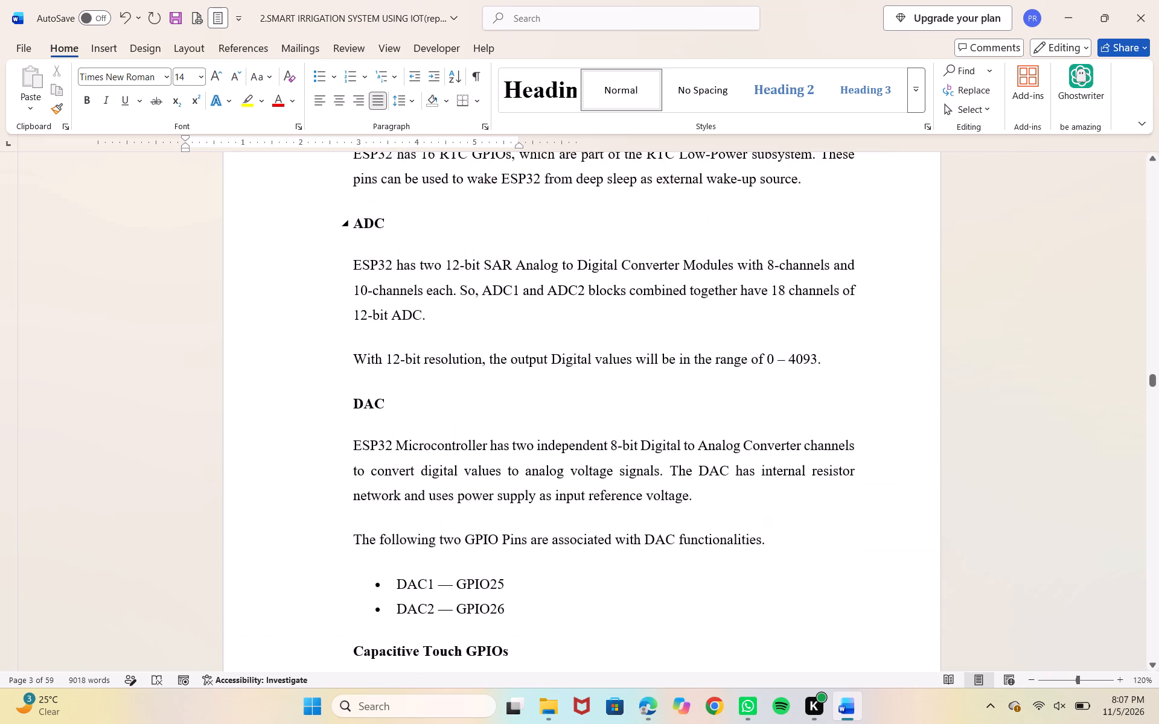
pyautogui.scroll(18, 822, 229)
pyautogui.scroll(10, 822, 229)
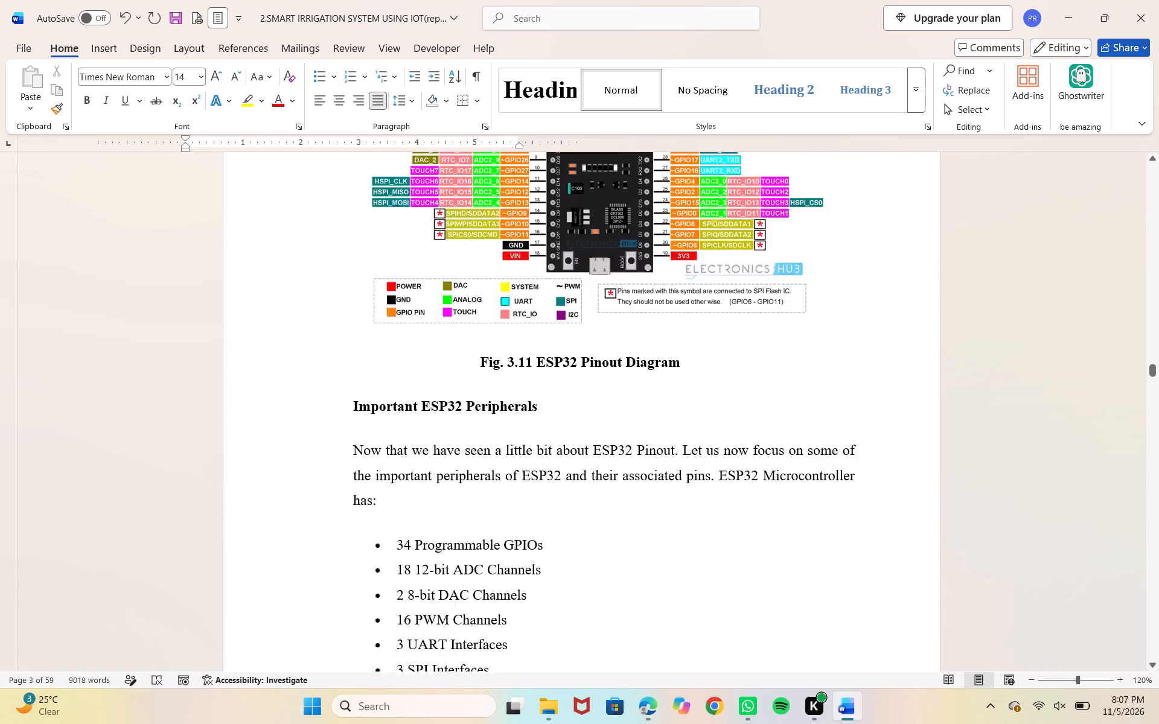
pyautogui.scroll(16, 822, 229)
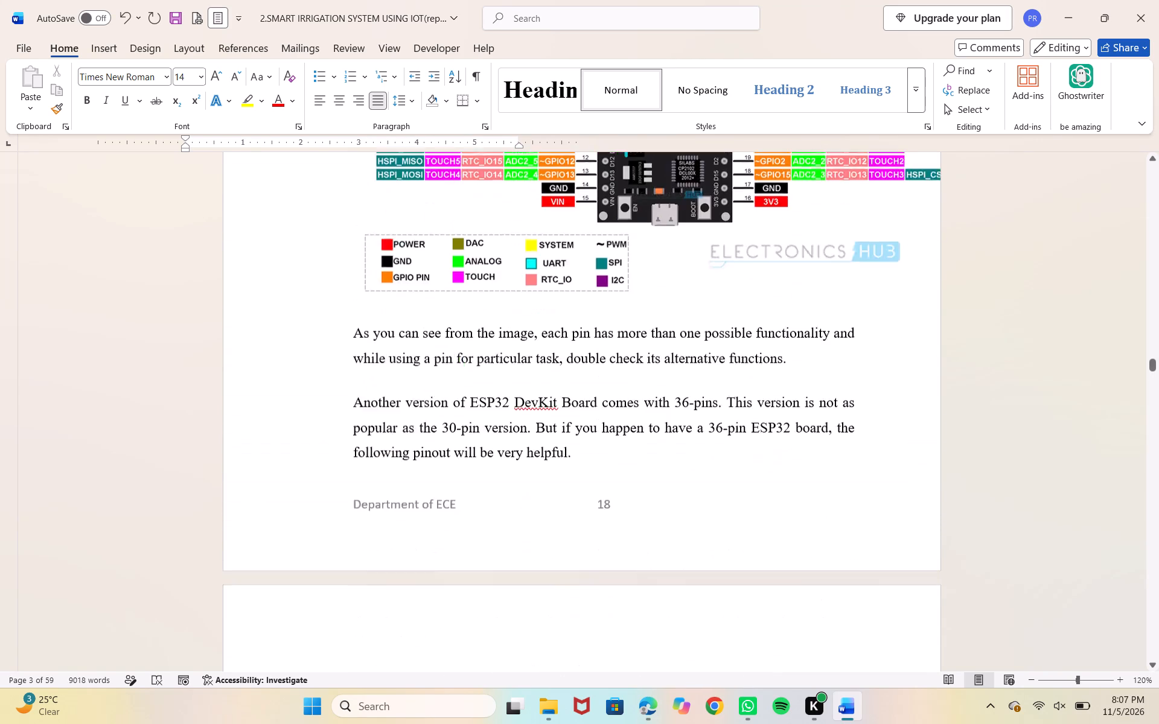
pyautogui.scroll(20, 822, 229)
pyautogui.scroll(13, 822, 229)
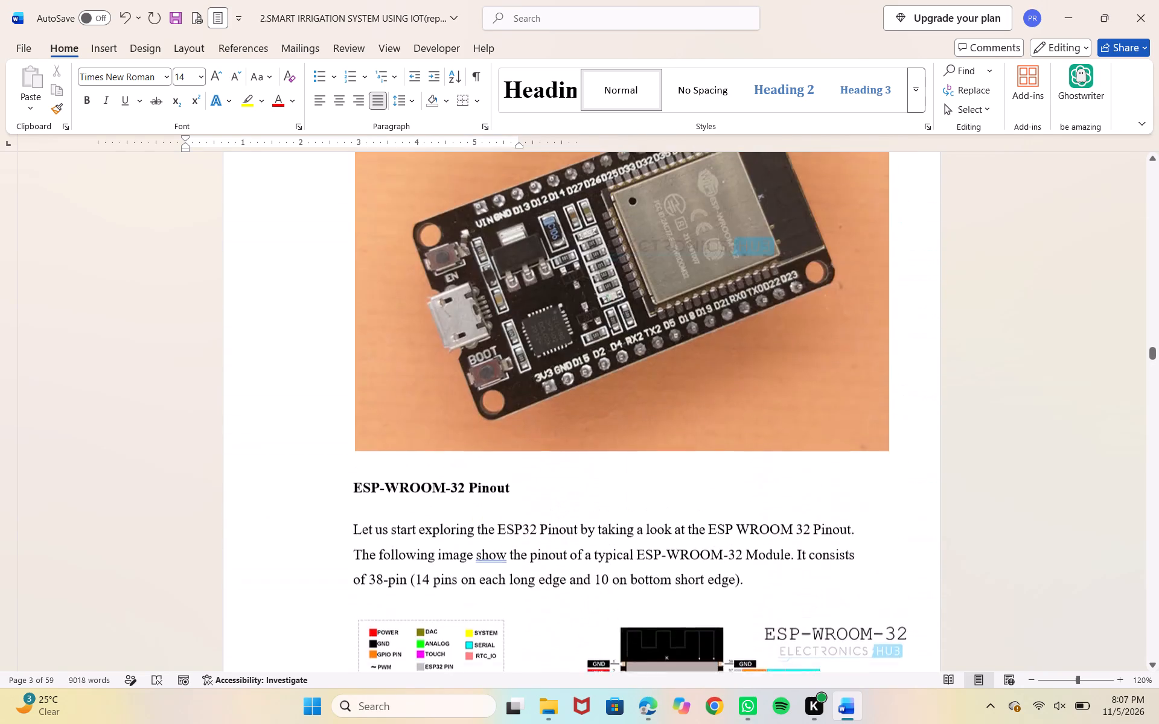
pyautogui.scroll(19, 822, 229)
pyautogui.scroll(11, 822, 229)
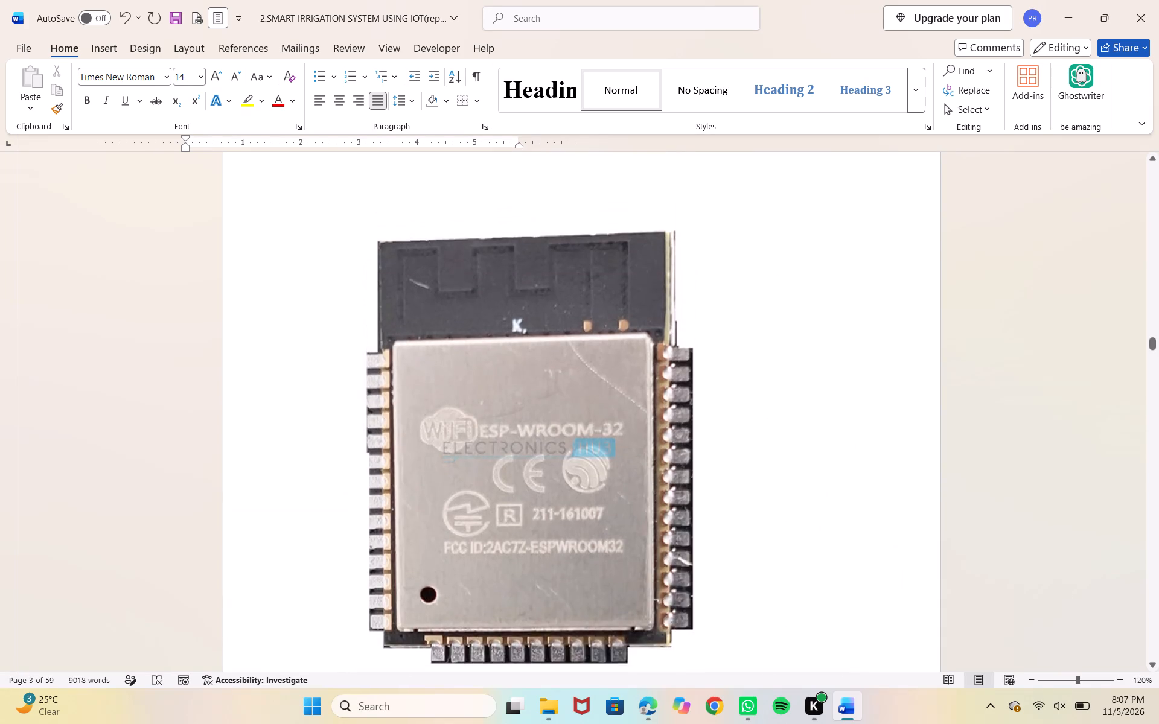
pyautogui.scroll(17, 822, 229)
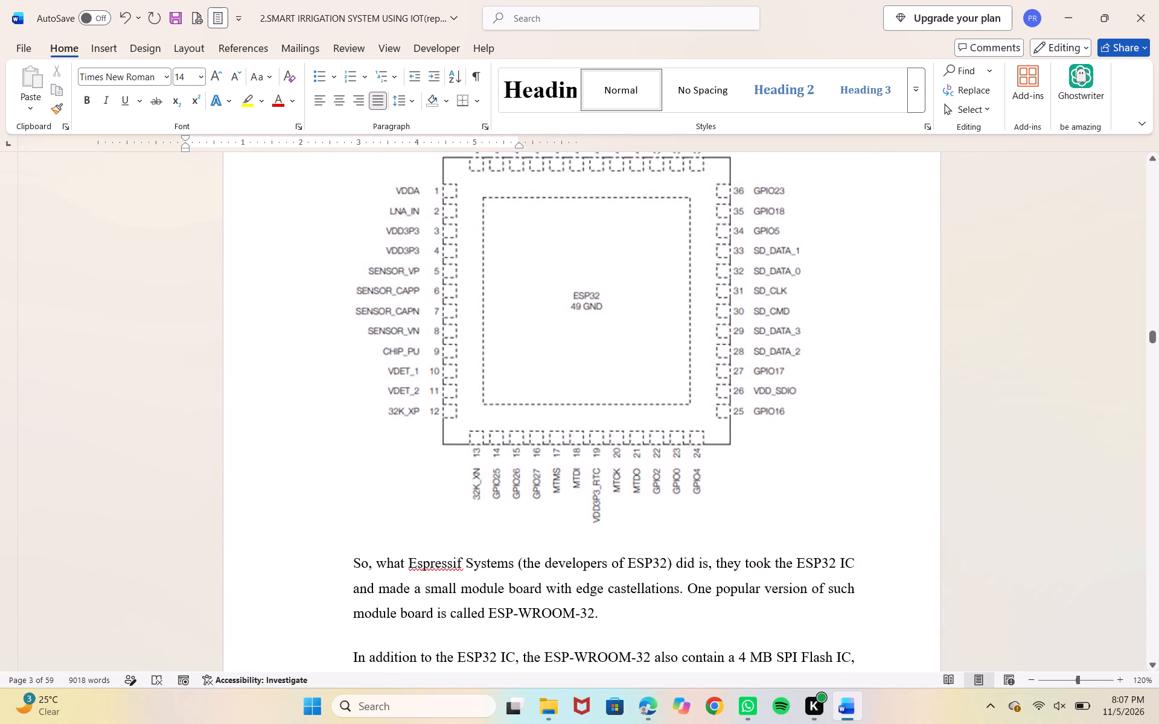
pyautogui.keyDown('ctrl'); pyautogui.scroll(-1, 822, 227); pyautogui.keyUp('ctrl')
pyautogui.scroll(2, 822, 227)
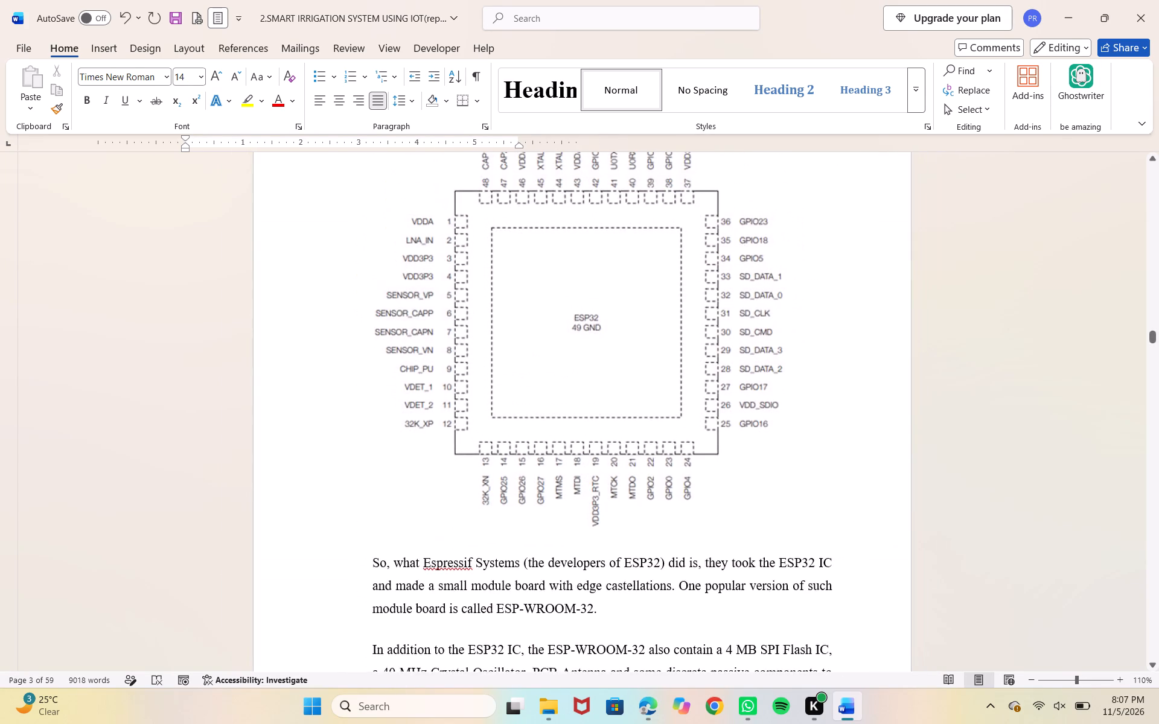
pyautogui.scroll(20, 822, 227)
pyautogui.scroll(13, 822, 227)
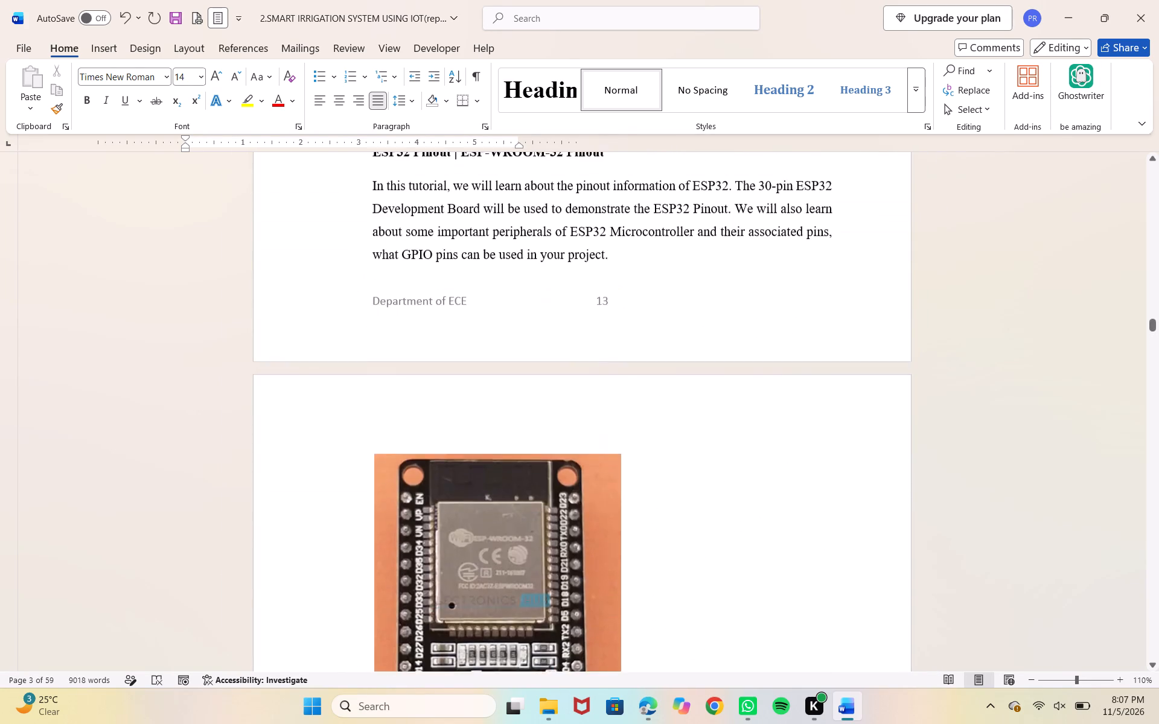
pyautogui.scroll(13, 822, 227)
pyautogui.scroll(13, 822, 227)
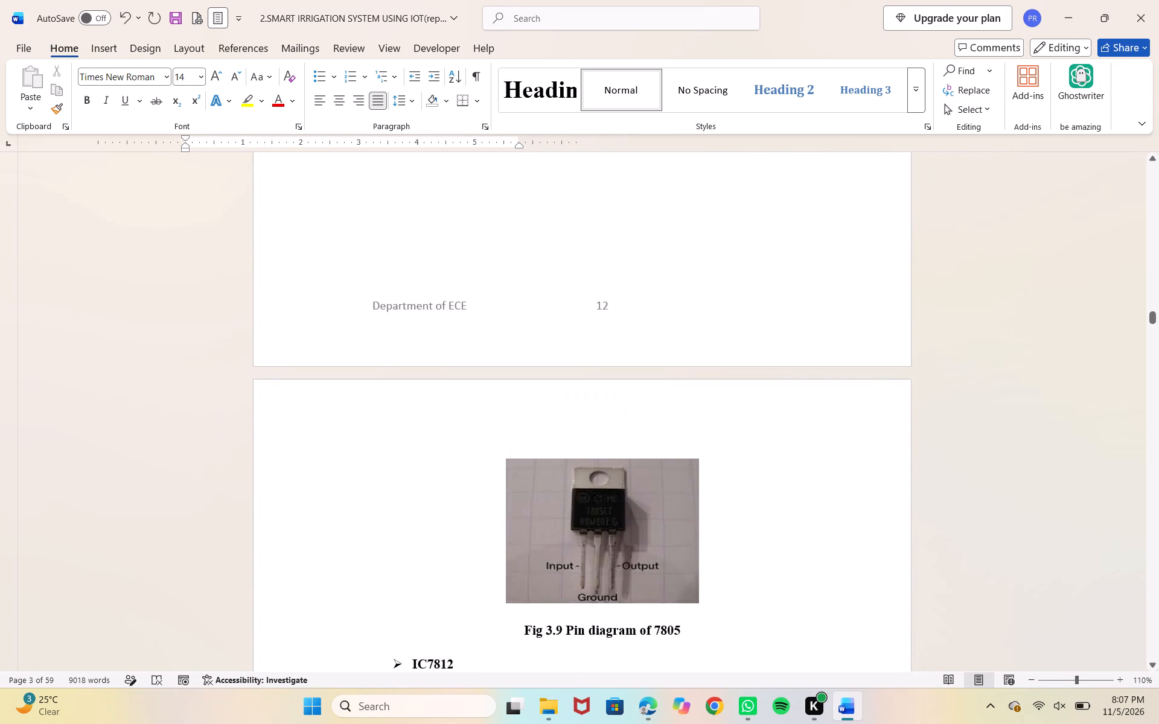
pyautogui.scroll(8, 822, 227)
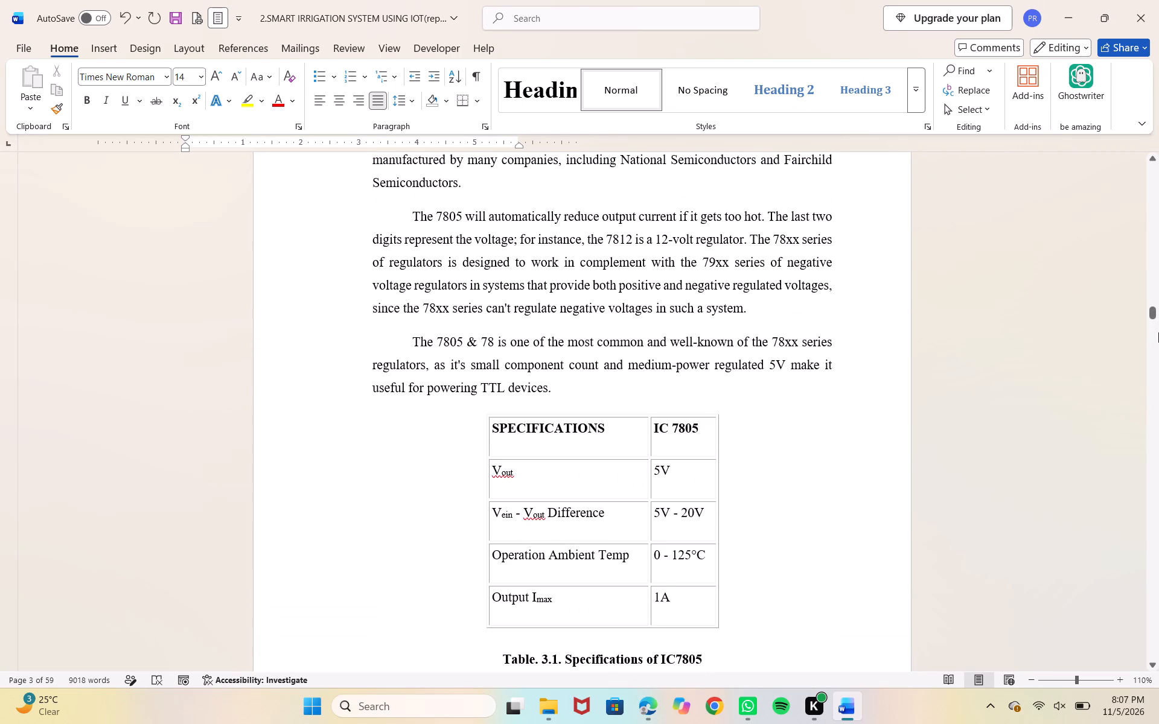
# Return to the List of Tables and check the "ESP32 GPIO Pin Configuration" entry.
pyautogui.moveTo(1152, 316); pyautogui.dragTo(1148, 228)
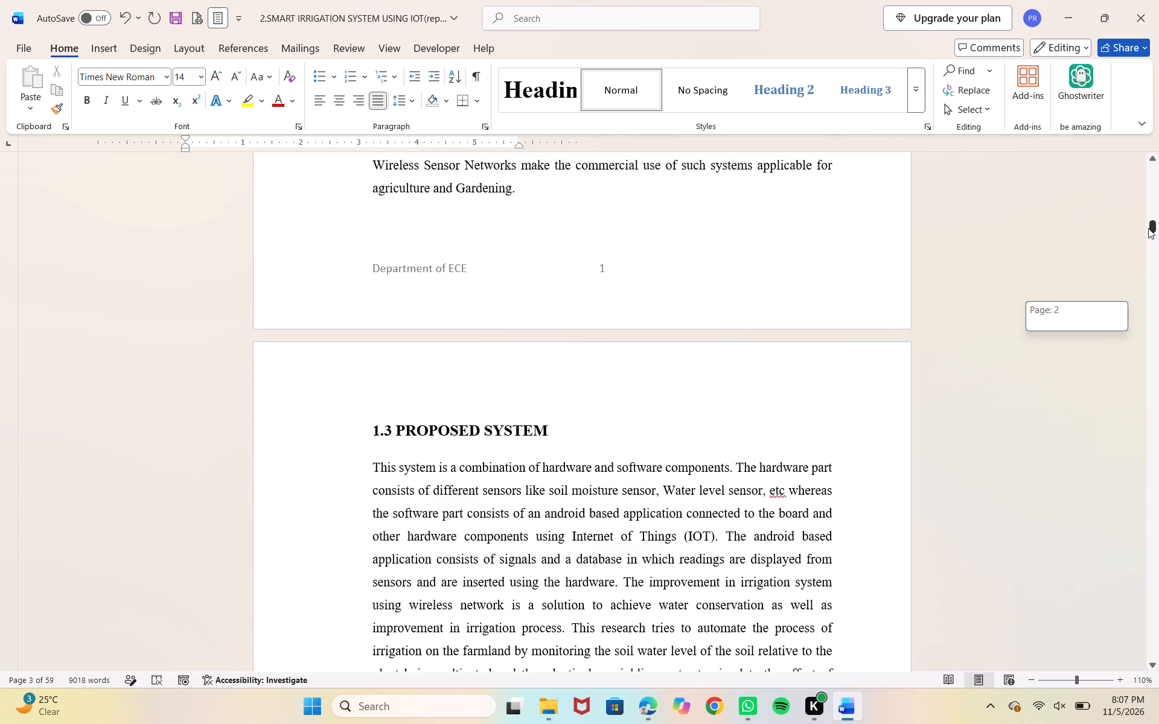
pyautogui.moveTo(1148, 228); pyautogui.dragTo(1153, 202)
pyautogui.scroll(20, 1024, 313)
pyautogui.scroll(6, 1024, 313)
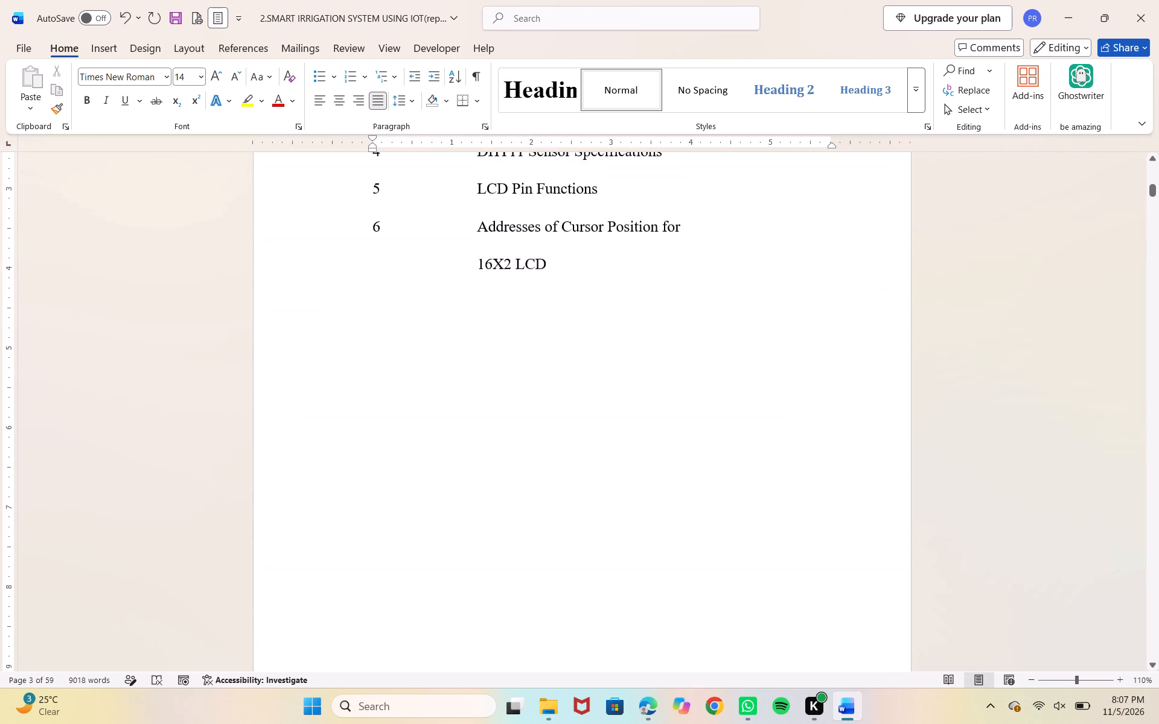
pyautogui.scroll(11, 878, 289)
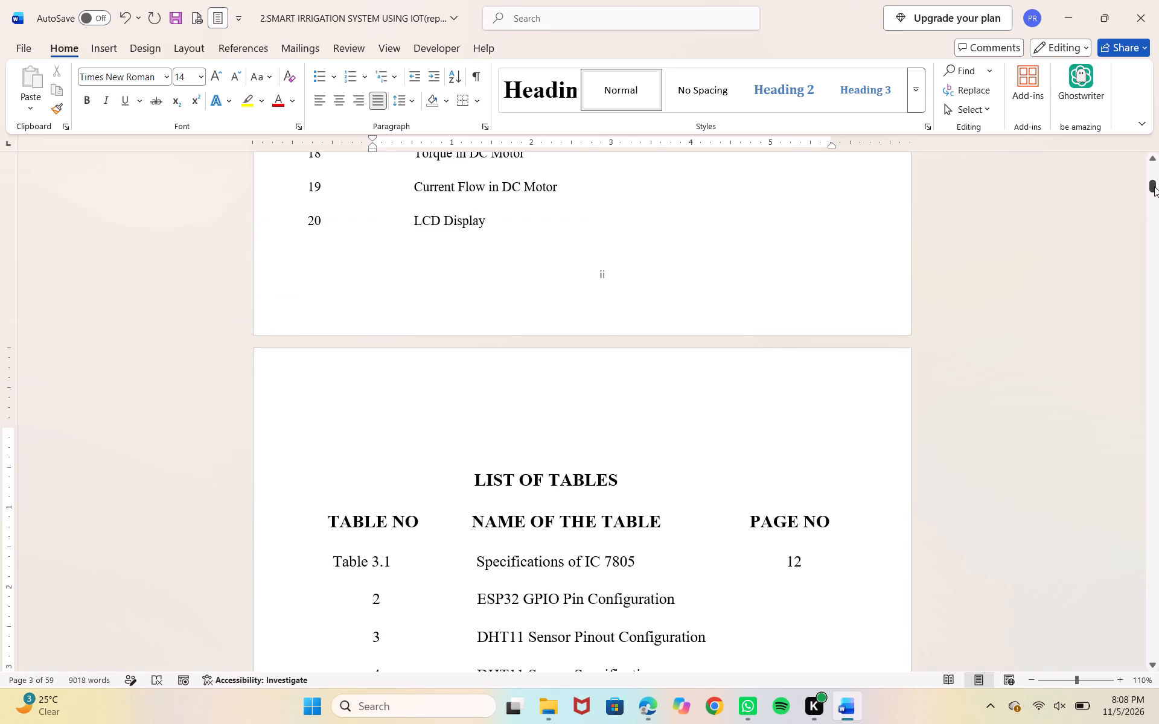
# Look through the report from the voltage regulator pages to the end of the ESP32 GPIO pin table, checking its caption and page number.
pyautogui.moveTo(1152, 182); pyautogui.dragTo(1157, 301)
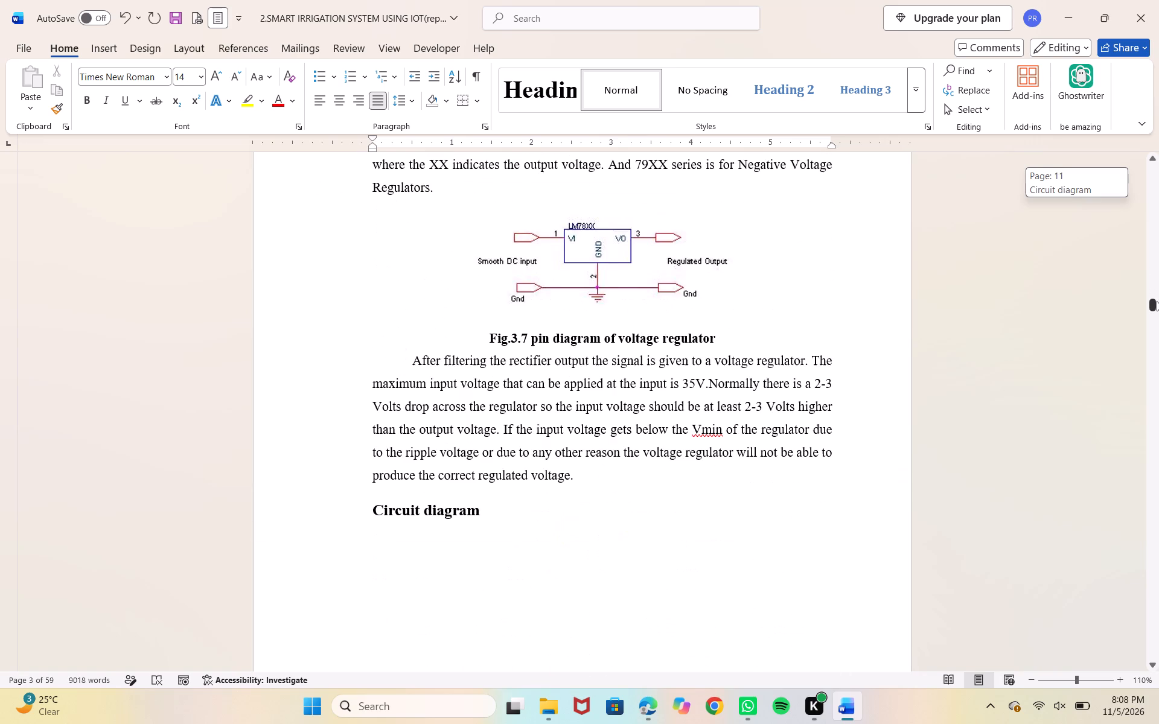
pyautogui.moveTo(1157, 301); pyautogui.dragTo(1157, 302)
pyautogui.scroll(-18, 825, 395)
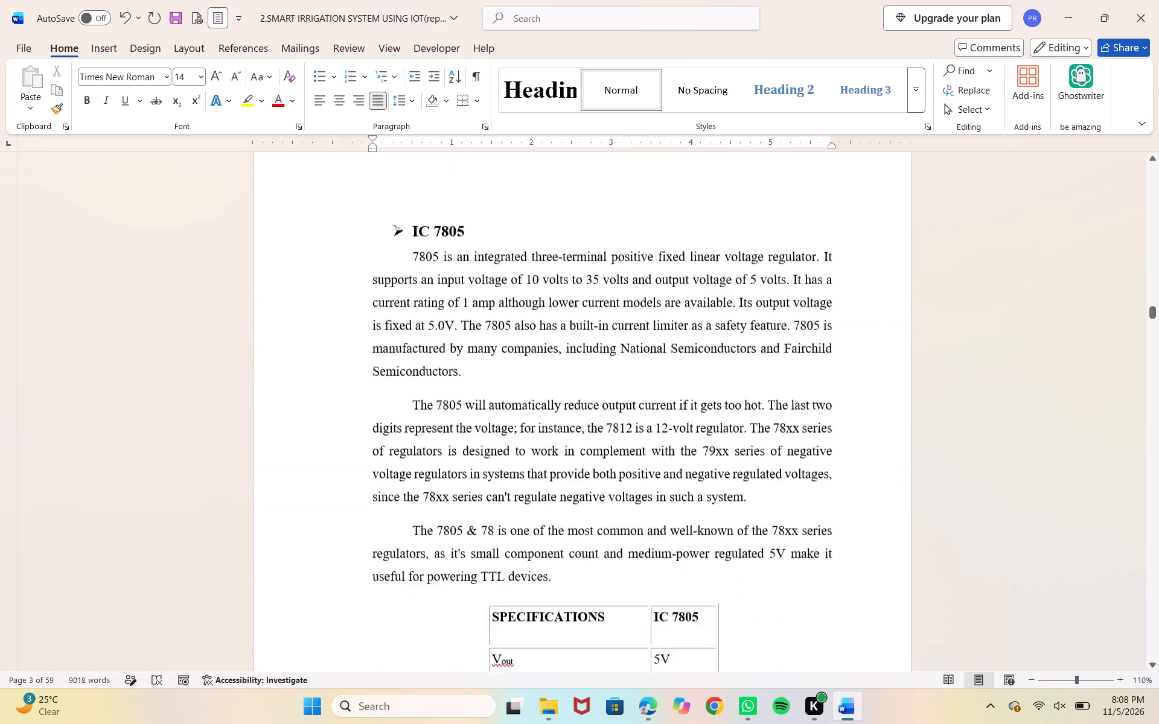
pyautogui.scroll(-16, 831, 375)
pyautogui.scroll(-13, 831, 376)
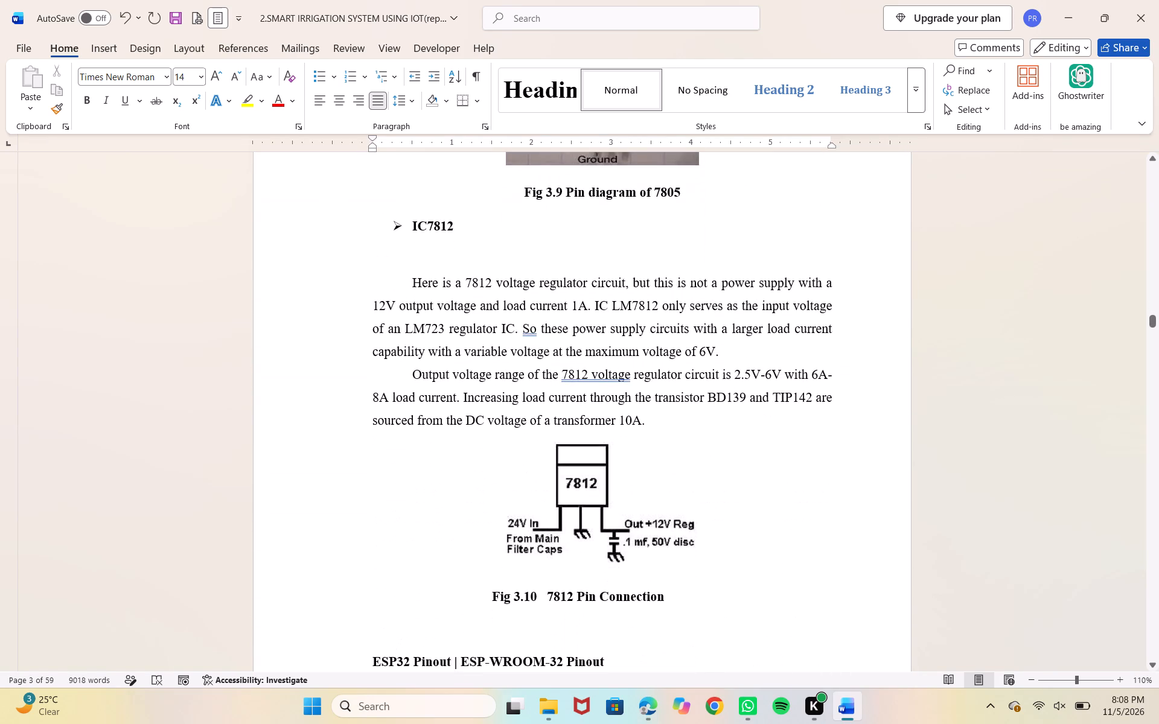
pyautogui.scroll(-14, 831, 376)
pyautogui.scroll(-20, 834, 372)
pyautogui.scroll(-9, 834, 372)
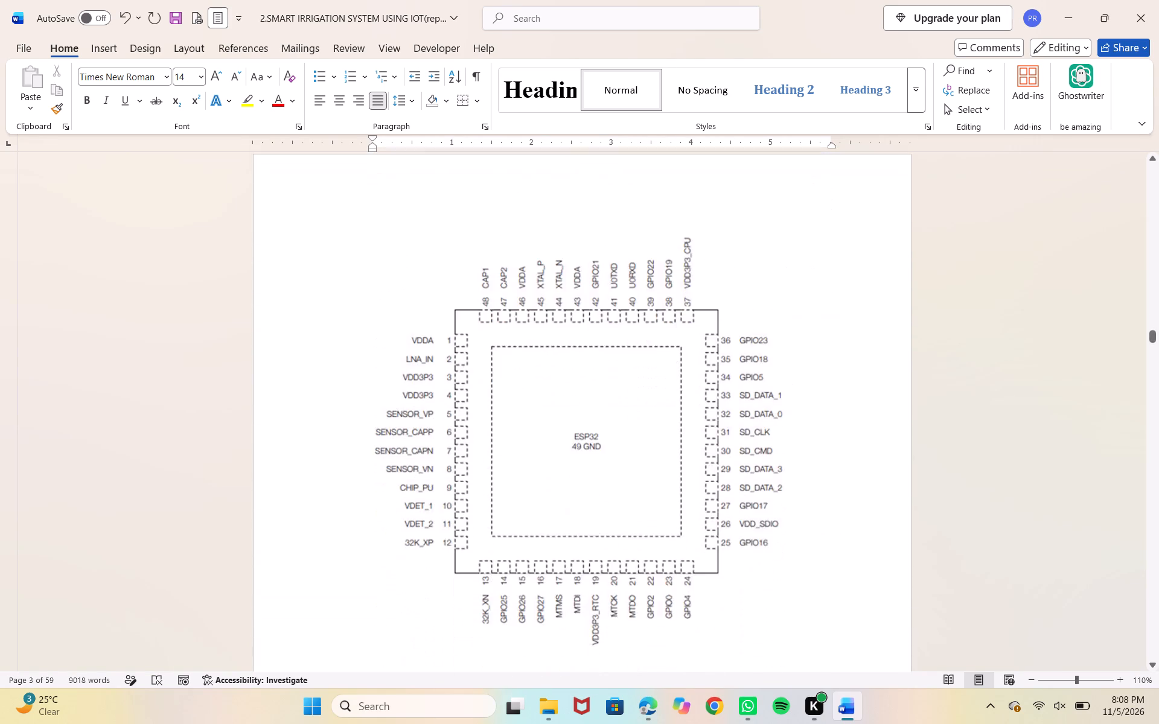
pyautogui.scroll(-20, 837, 369)
pyautogui.scroll(-19, 837, 369)
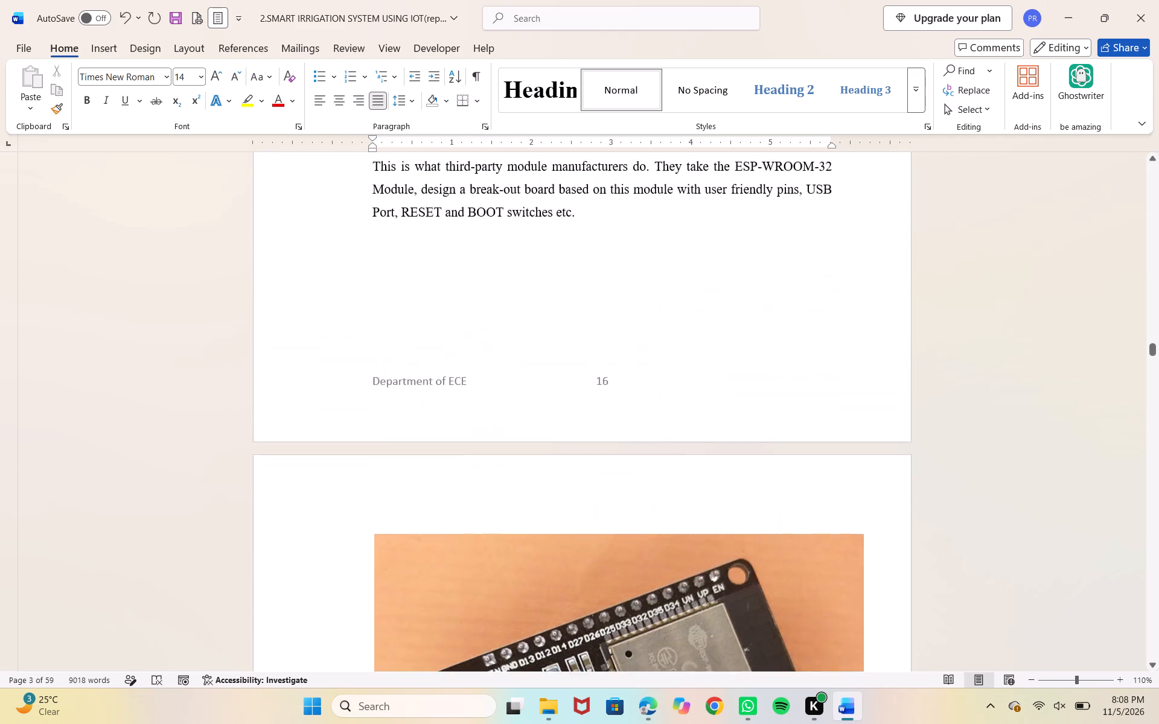
pyautogui.scroll(-13, 838, 364)
pyautogui.scroll(-18, 838, 365)
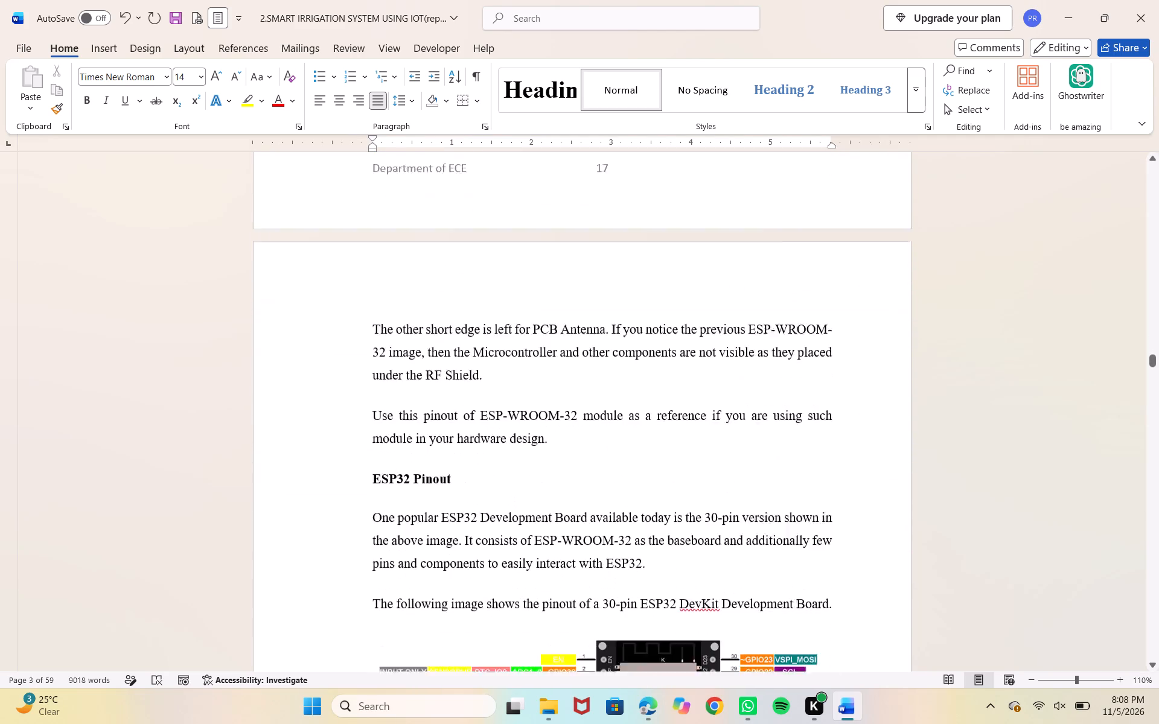
pyautogui.scroll(-20, 840, 361)
pyautogui.scroll(-18, 840, 361)
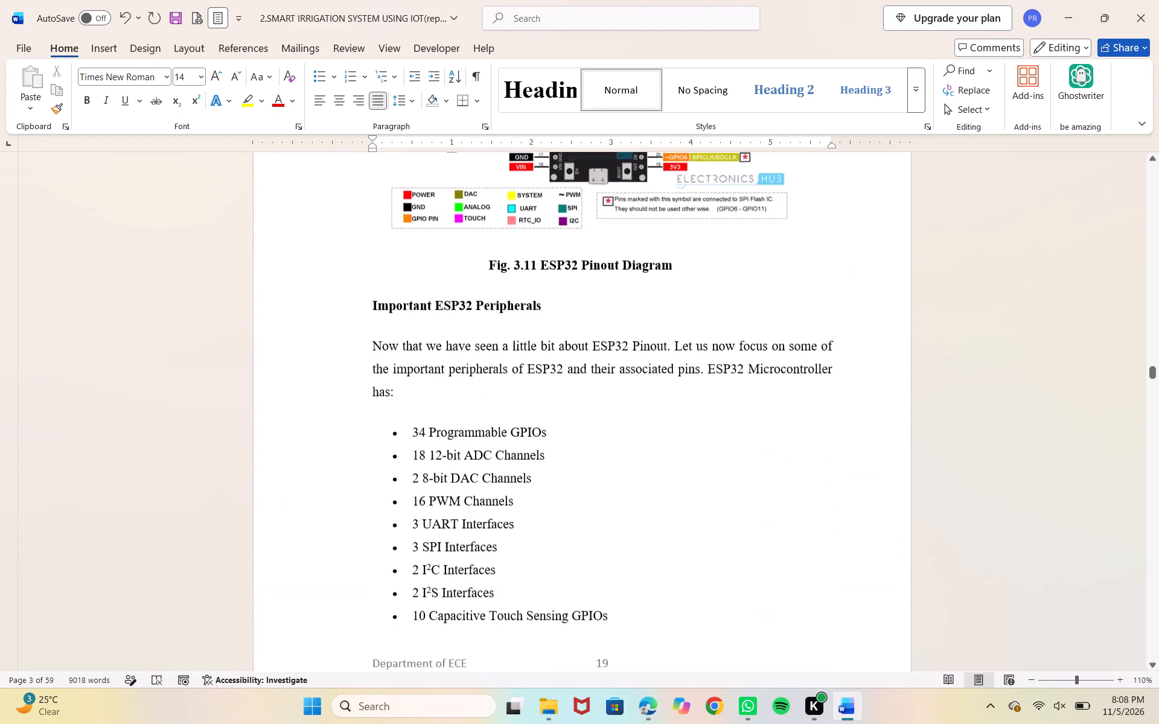
pyautogui.scroll(-17, 839, 360)
pyautogui.scroll(-17, 840, 359)
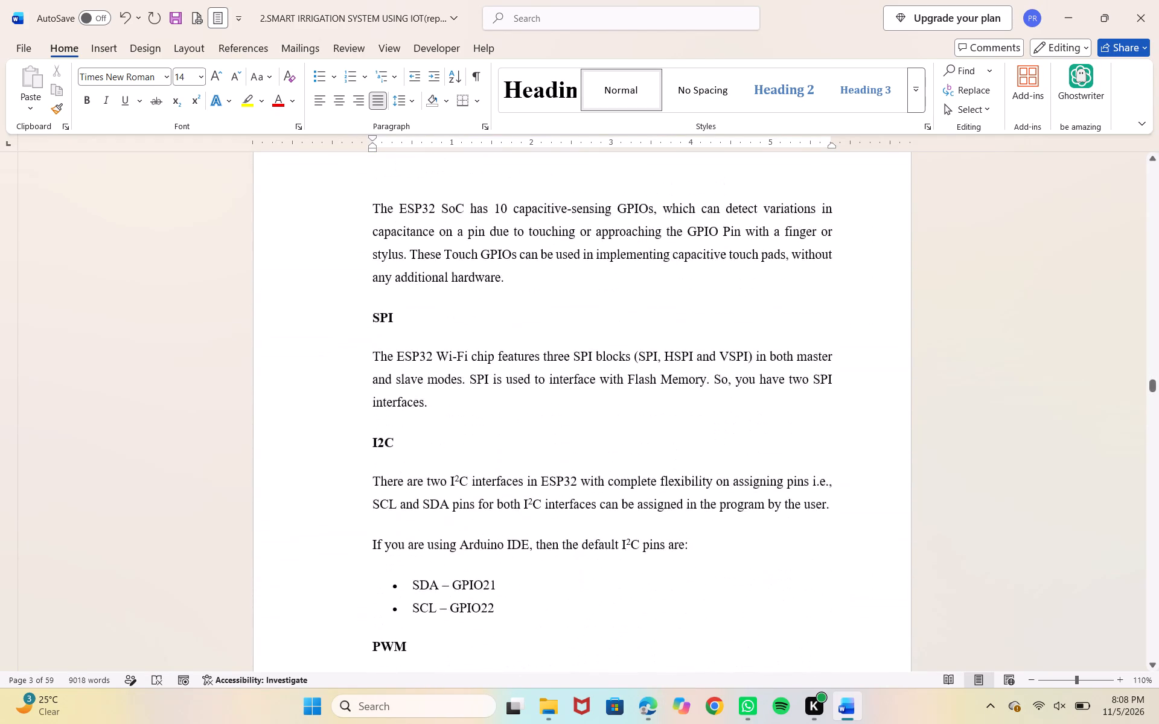
pyautogui.scroll(-20, 841, 359)
pyautogui.scroll(7, 843, 356)
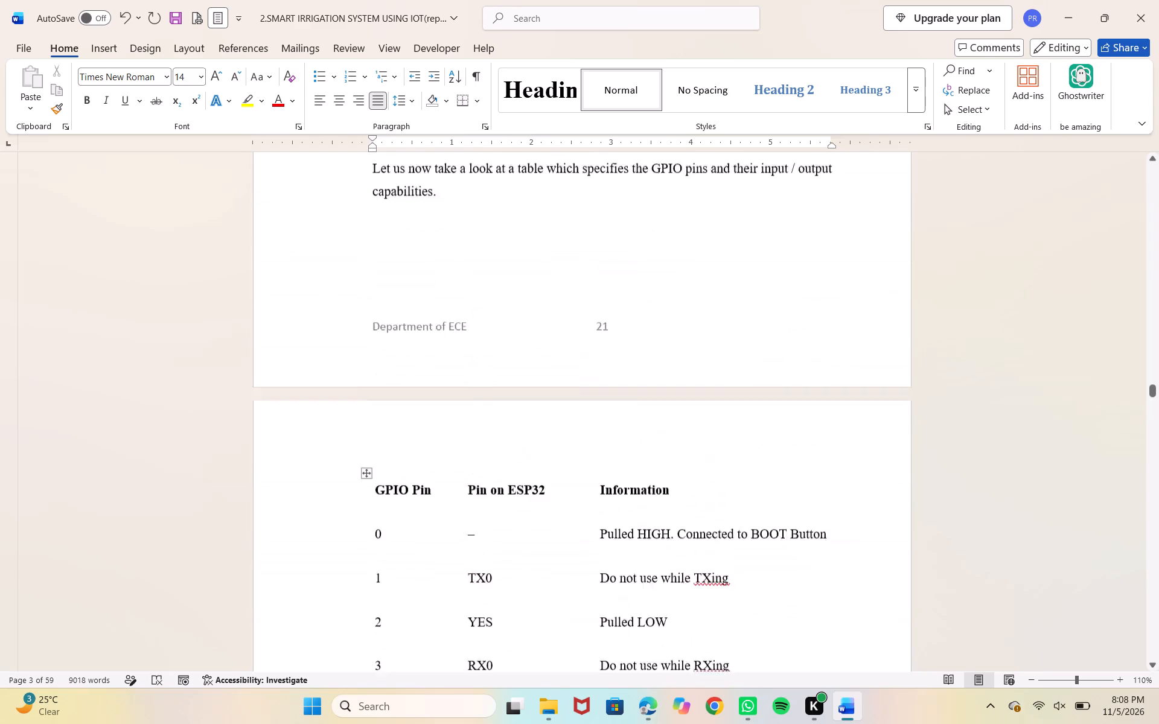
pyautogui.scroll(1, 844, 355)
pyautogui.scroll(-8, 844, 355)
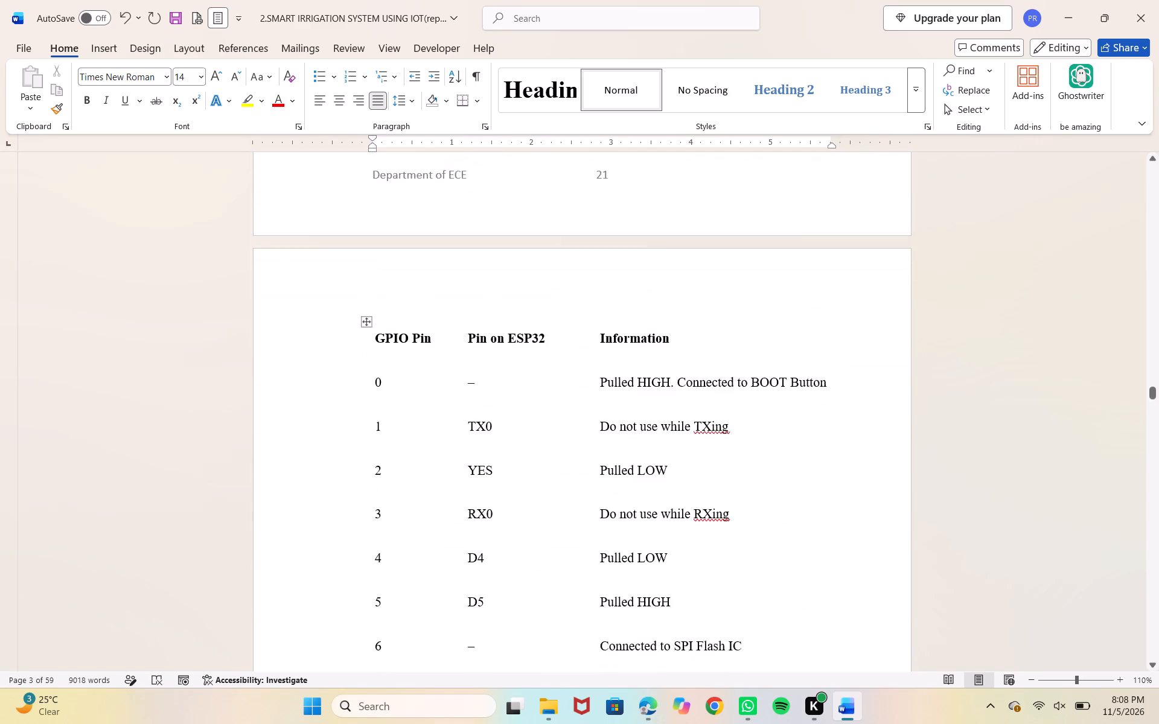
pyautogui.scroll(-20, 844, 355)
pyautogui.scroll(-11, 844, 355)
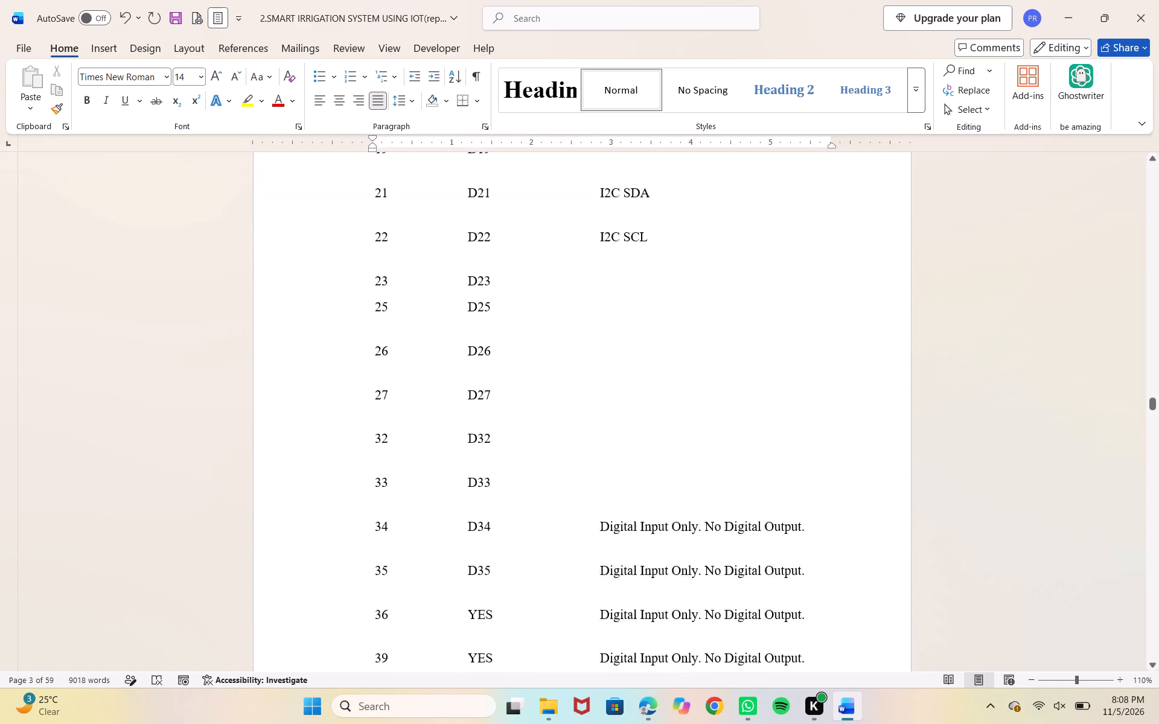
pyautogui.scroll(-9, 845, 352)
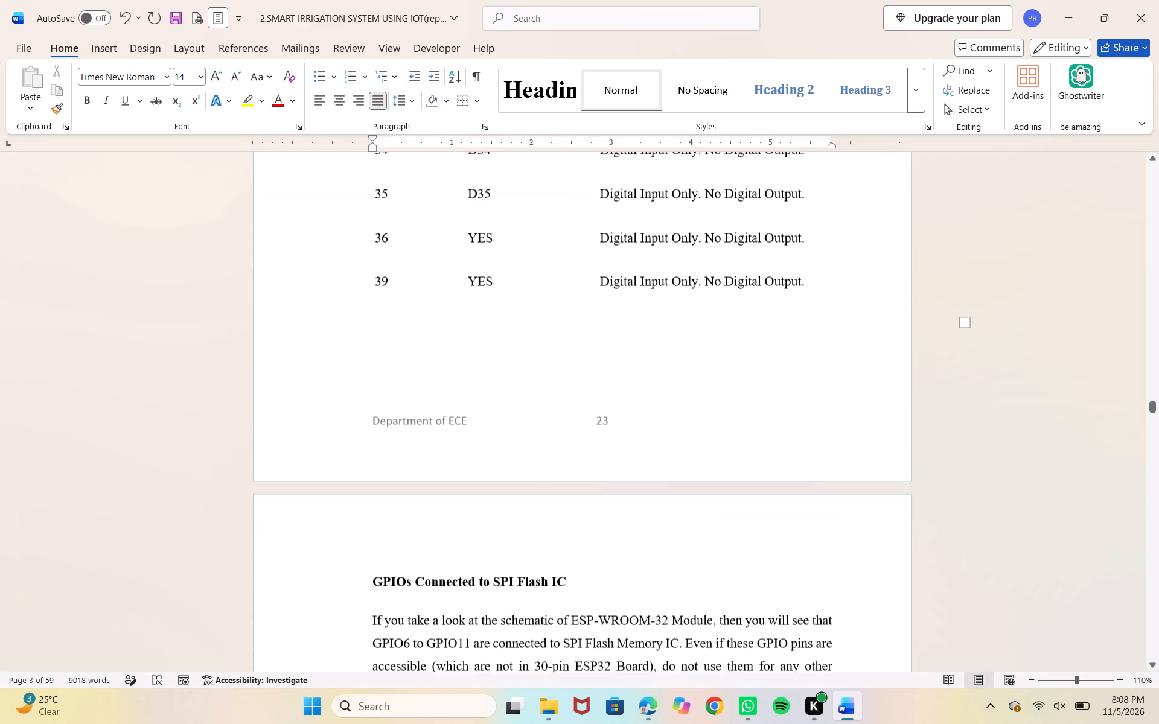
# Add the caption label "Table 3.2", indented toward the page centre, below the last row of the ESP32 GPIO pin table.
pyautogui.click(439, 332)
pyautogui.press('space')
pyautogui.press('space')
pyautogui.press('space')
pyautogui.press('space')
pyautogui.press('space')
pyautogui.press('space')
pyautogui.press('space')
pyautogui.press('space')
pyautogui.press('space')
pyautogui.press('space')
pyautogui.press('space')
pyautogui.press('space')
pyautogui.press('space')
pyautogui.press('space')
pyautogui.press('space')
pyautogui.press('space')
pyautogui.press('space')
pyautogui.press('space')
pyautogui.press('space')
pyautogui.press('space')
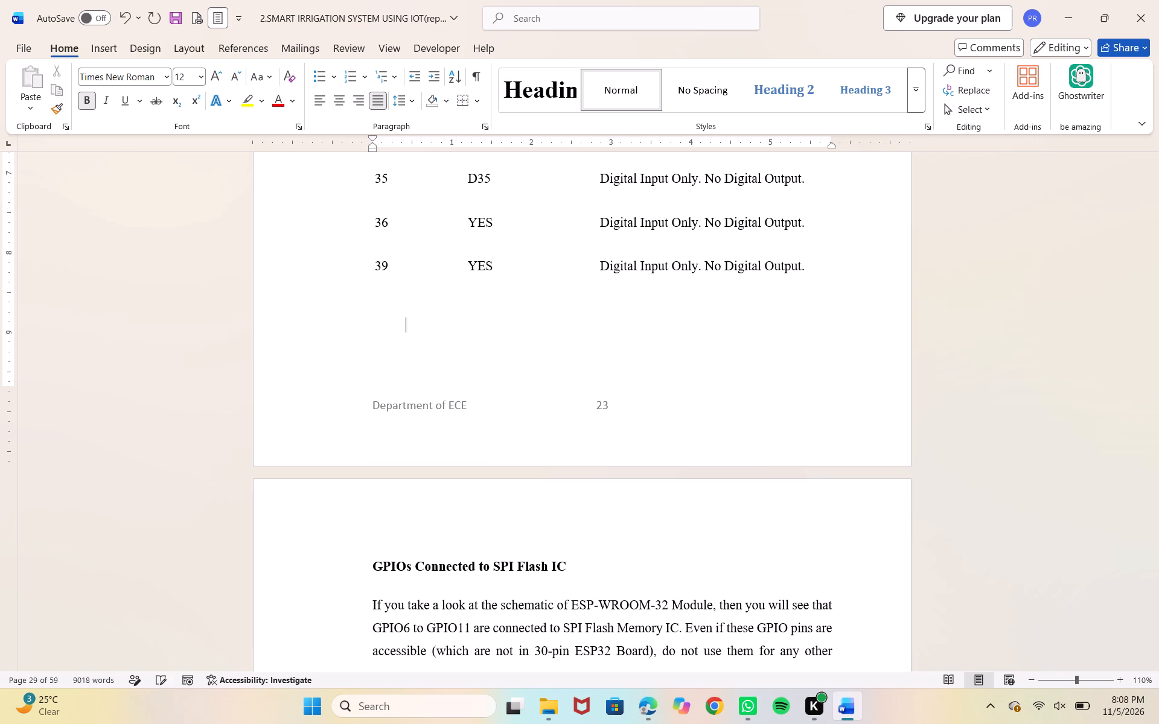
pyautogui.write('Tab')
pyautogui.write('le 3.2')
pyautogui.press('space')
pyautogui.click(441, 328)
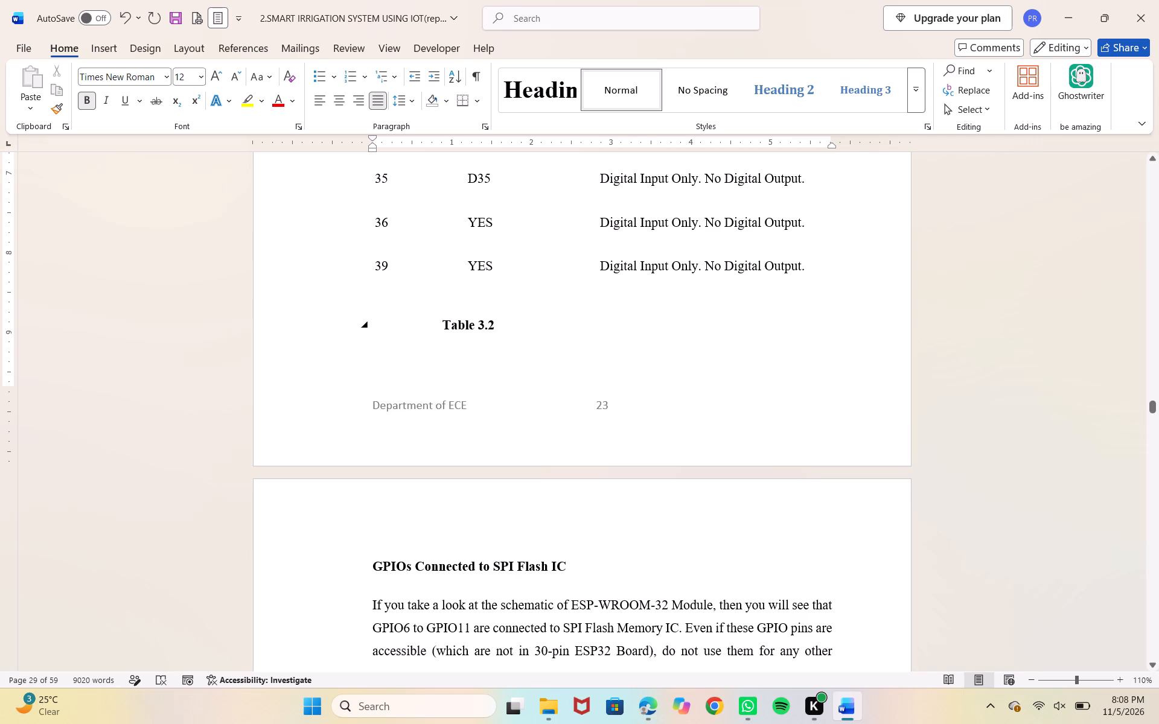
pyautogui.press('space')
pyautogui.press('space')
# Look from the GPIO pin table through to the DHT11 Specifications, checking the DHT11 pinout table's caption and page number.
pyautogui.scroll(6, 675, 382)
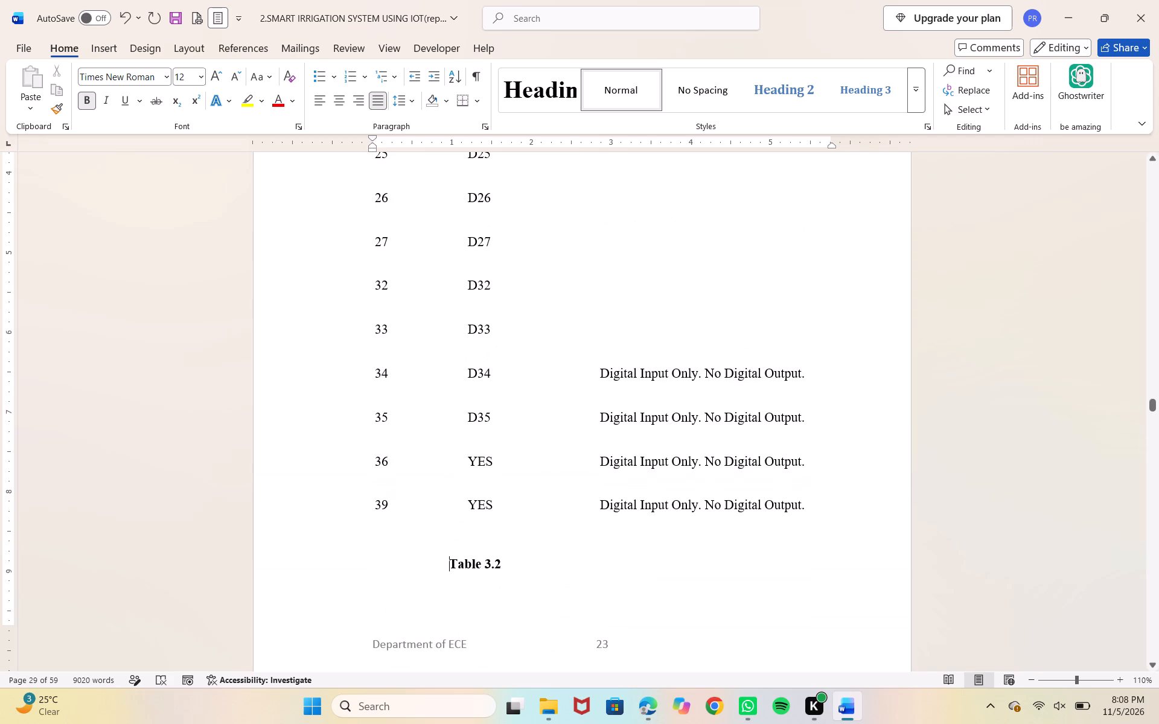
pyautogui.moveTo(1151, 398); pyautogui.dragTo(1116, 213)
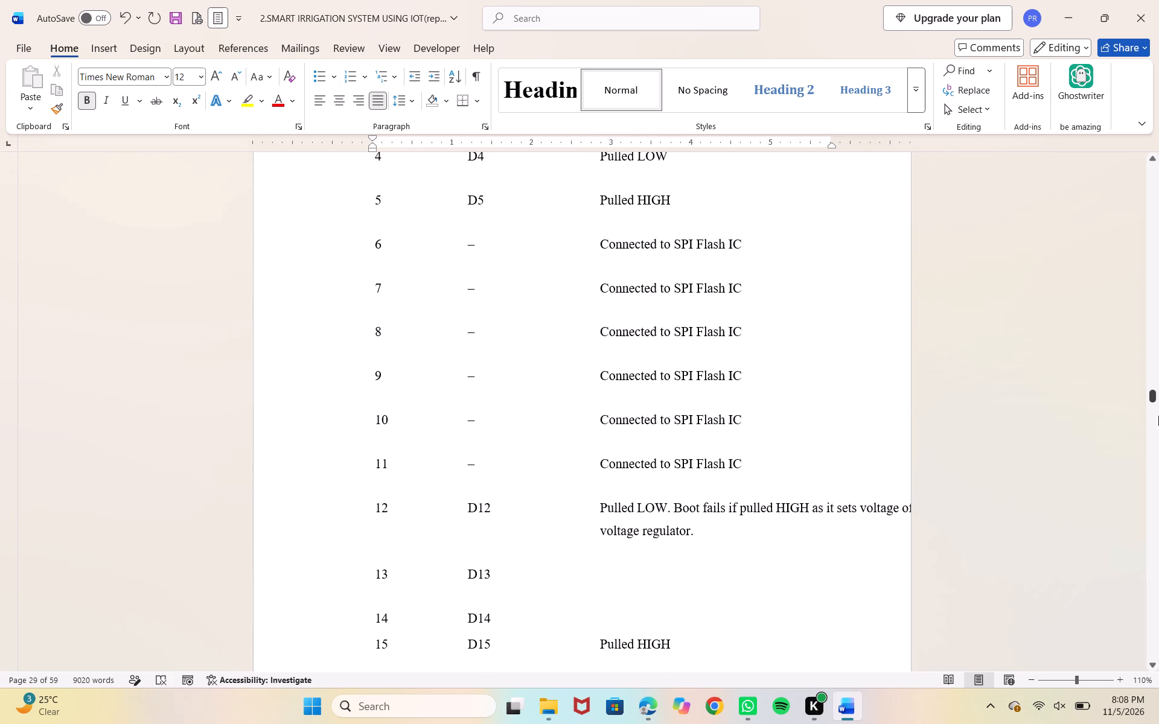
pyautogui.scroll(-14, 784, 503)
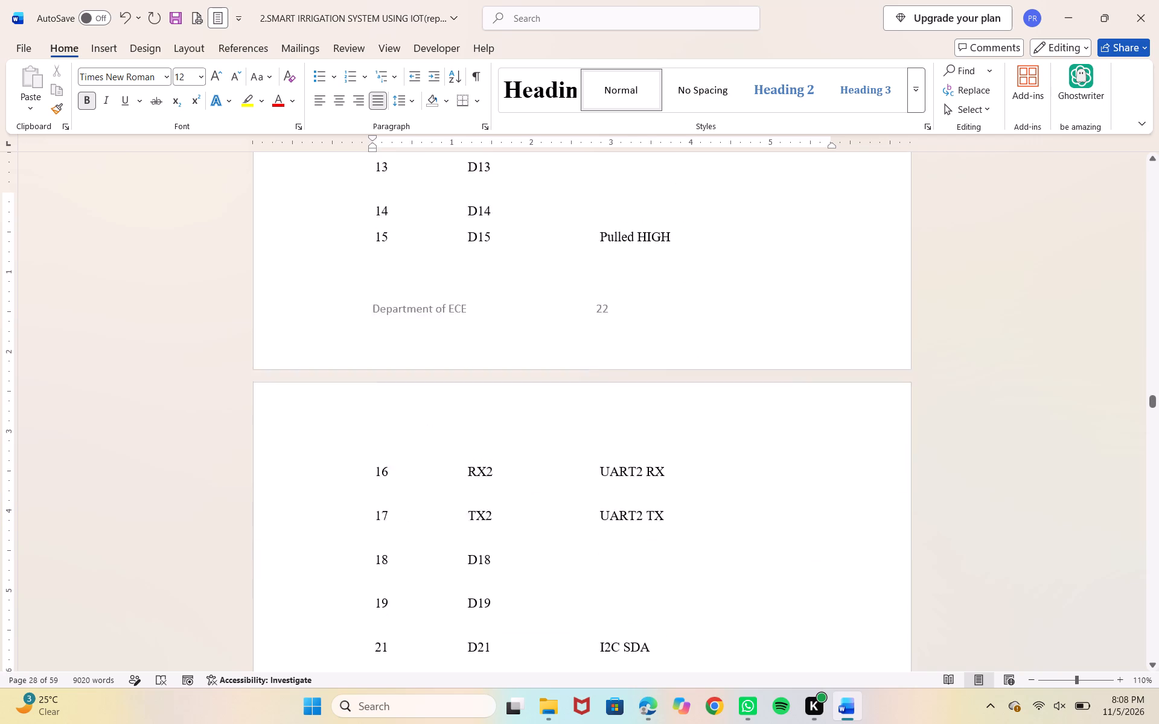
pyautogui.scroll(-20, 787, 456)
pyautogui.scroll(-20, 787, 456)
pyautogui.scroll(-19, 787, 456)
pyautogui.scroll(-8, 790, 453)
pyautogui.scroll(-16, 790, 451)
pyautogui.scroll(-19, 790, 451)
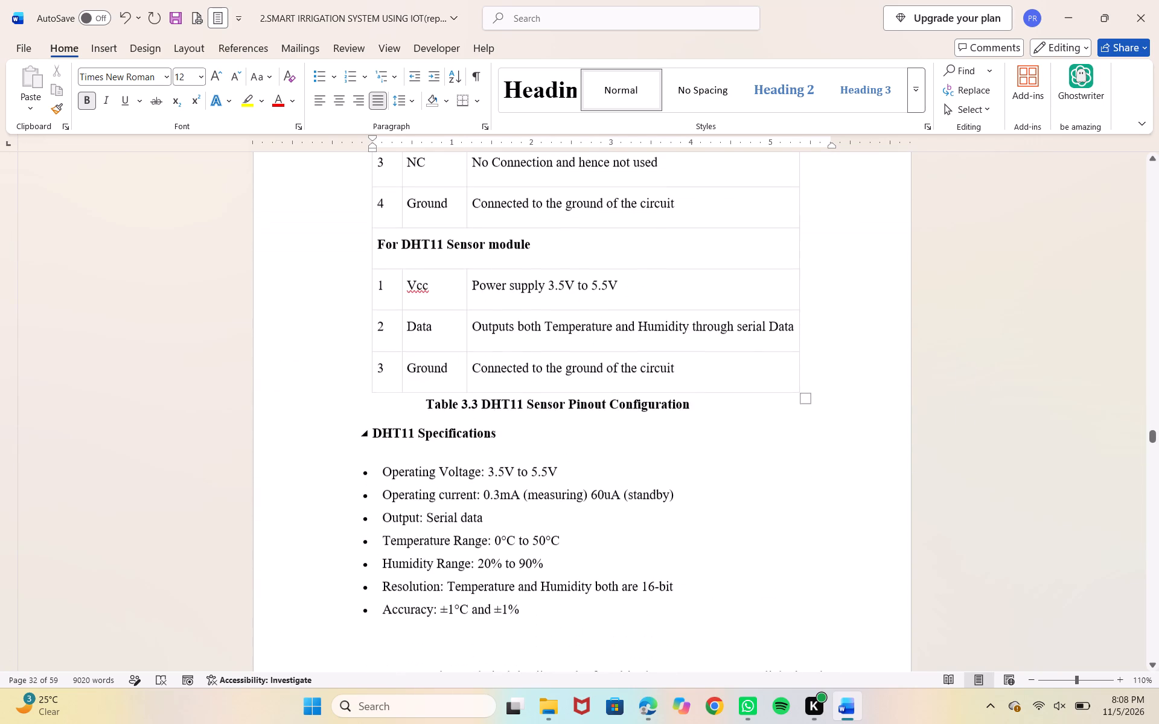
pyautogui.scroll(-6, 796, 449)
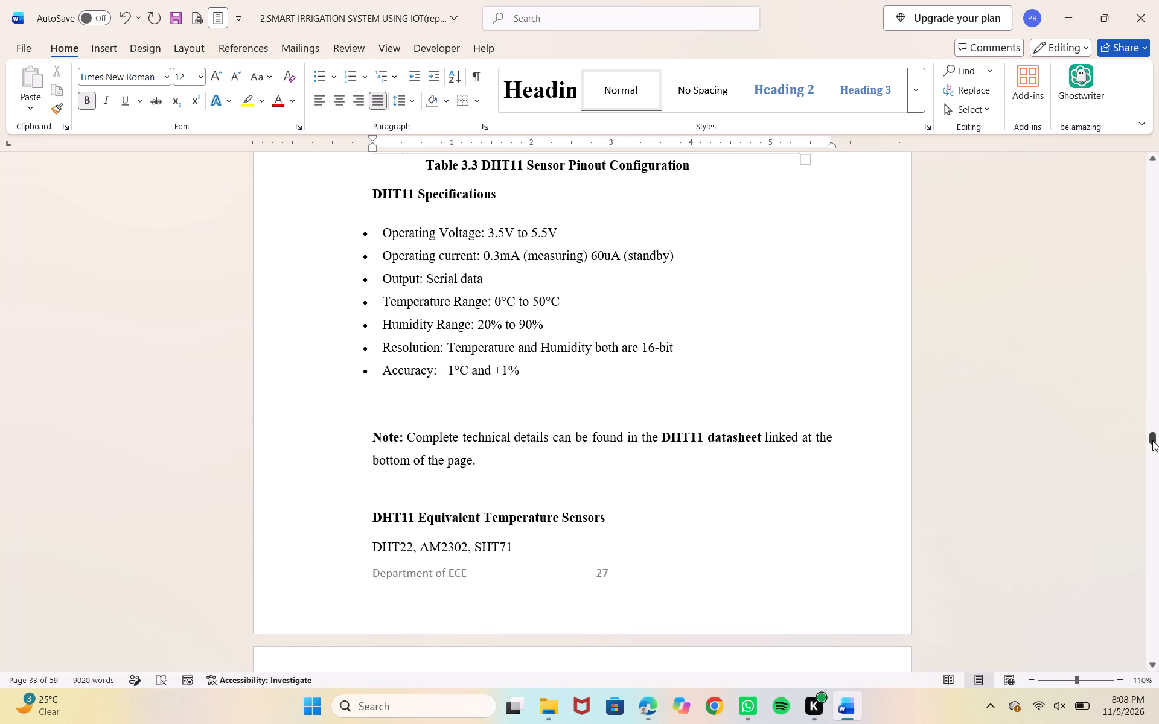
# Enter page number 23 for "ESP32 GPIO Pin Configuration" in the List of Tables, aligned beneath the 12.
pyautogui.moveTo(1154, 438); pyautogui.dragTo(1113, 253)
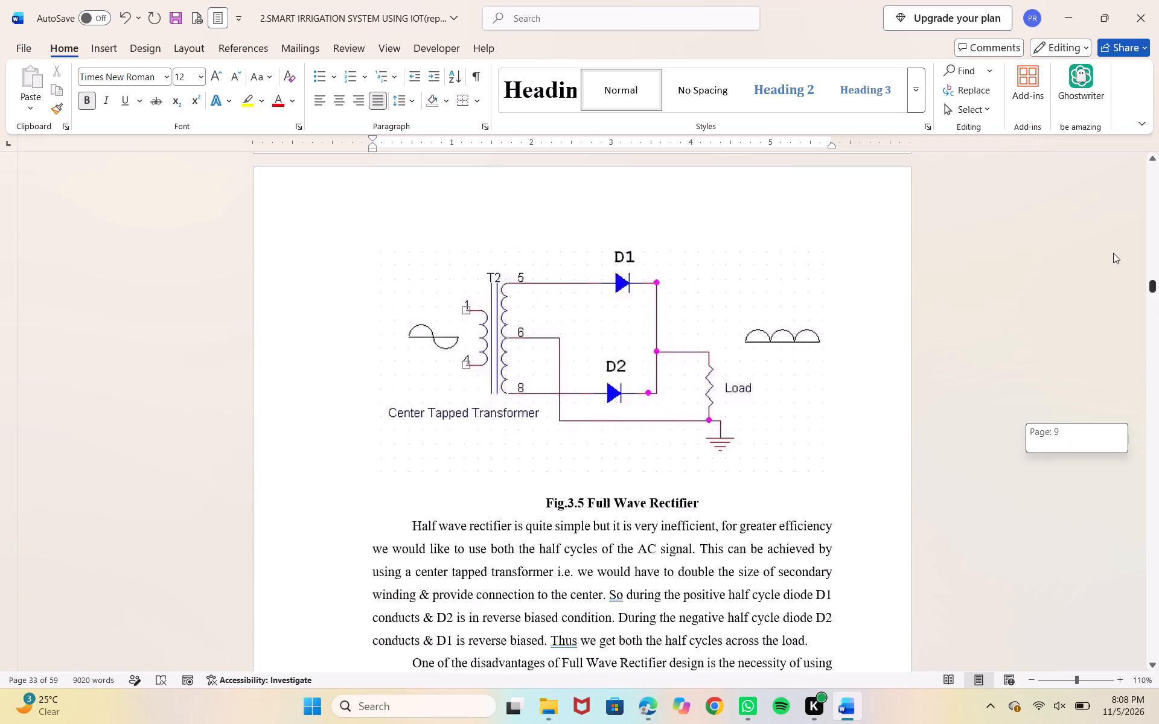
pyautogui.moveTo(1113, 253); pyautogui.dragTo(1091, 175)
pyautogui.scroll(-15, 854, 381)
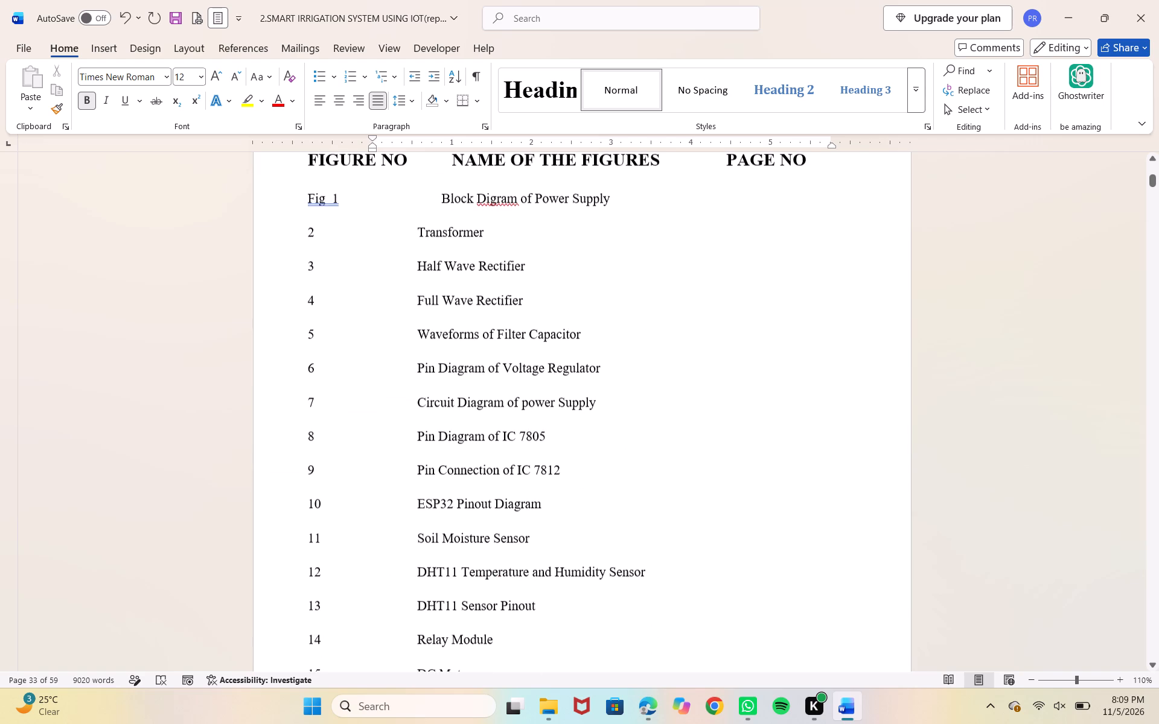
pyautogui.scroll(-18, 854, 381)
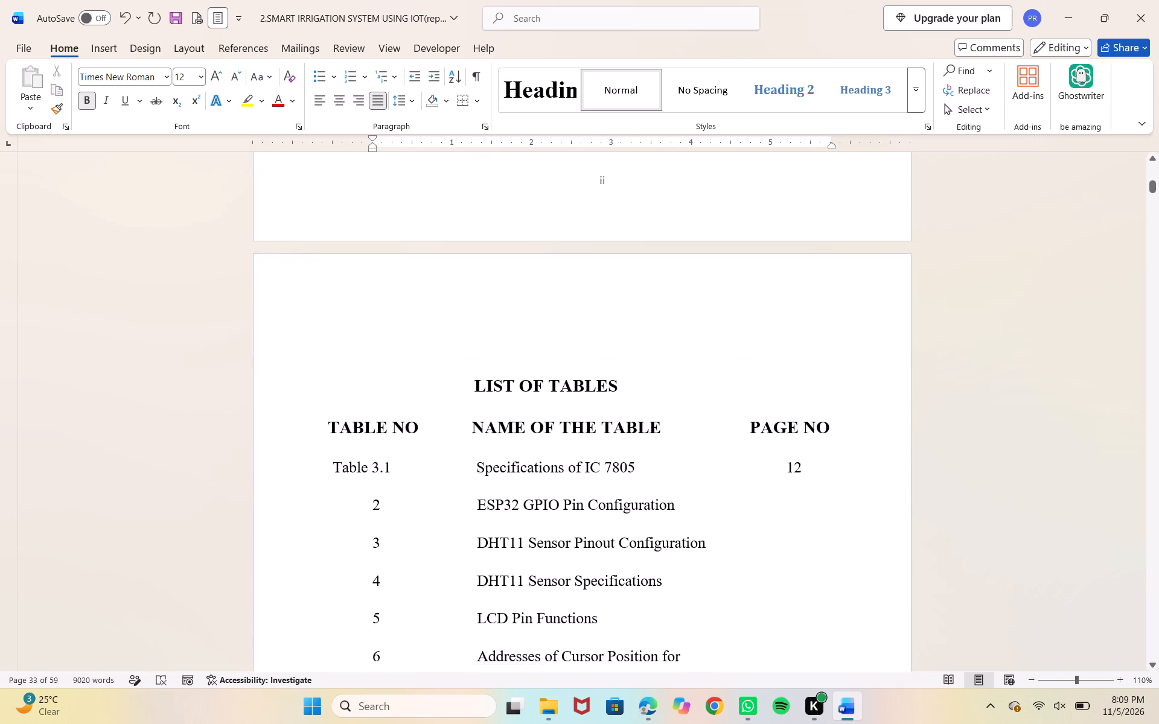
pyautogui.scroll(-3, 852, 380)
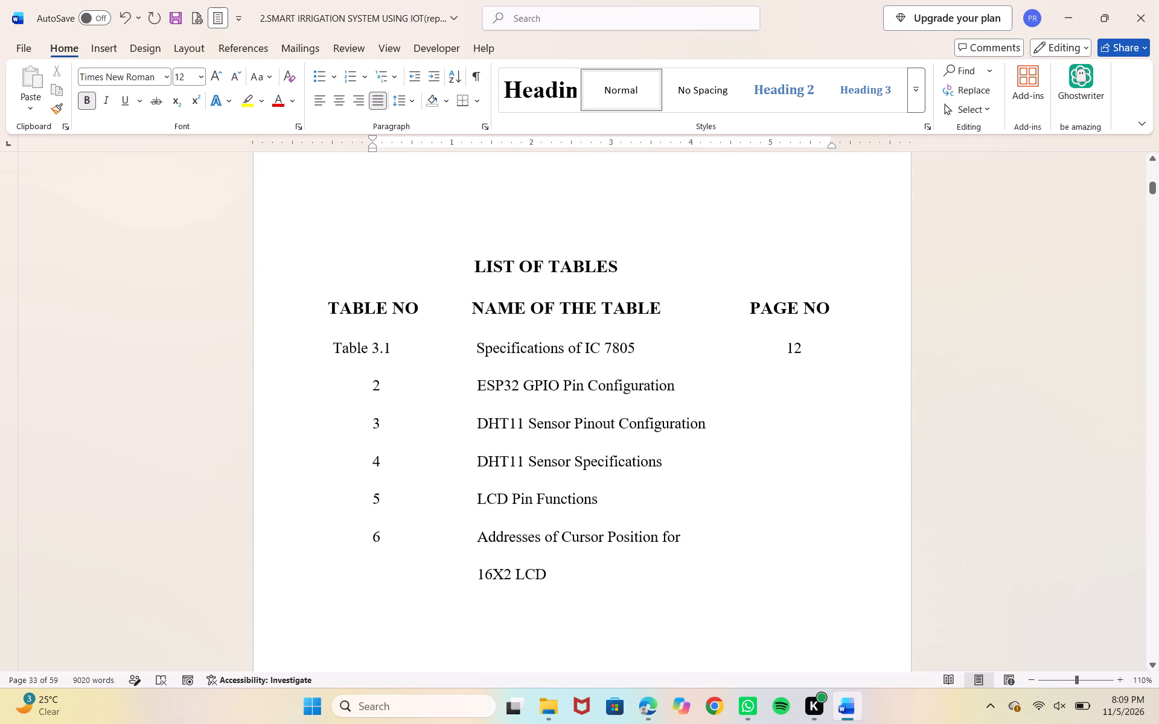
pyautogui.click(692, 392)
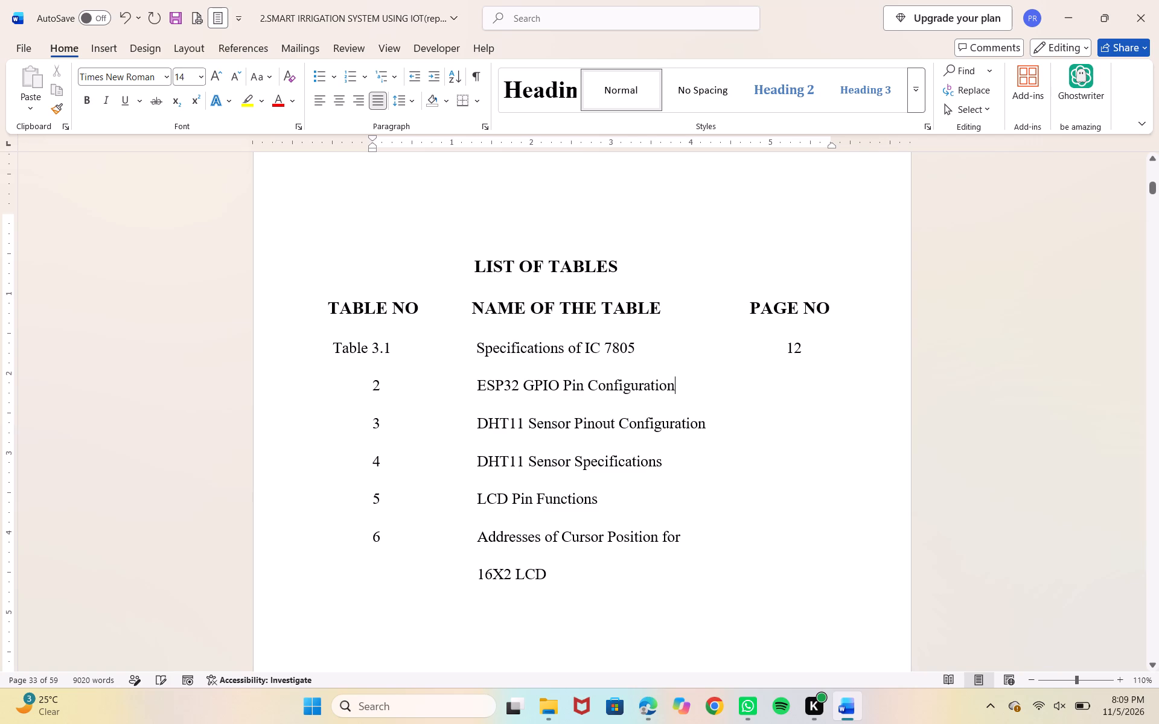
pyautogui.press('space')
pyautogui.press('space')
pyautogui.press('space')
pyautogui.press('space')
pyautogui.press('space')
pyautogui.press('space')
pyautogui.press('space')
pyautogui.press('space')
pyautogui.press('space')
pyautogui.press('space')
pyautogui.press('space')
pyautogui.press('space')
pyautogui.press('space')
pyautogui.press('space')
pyautogui.press('space')
pyautogui.press('space')
pyautogui.press('space')
pyautogui.press('space')
pyautogui.press('space')
pyautogui.press('space')
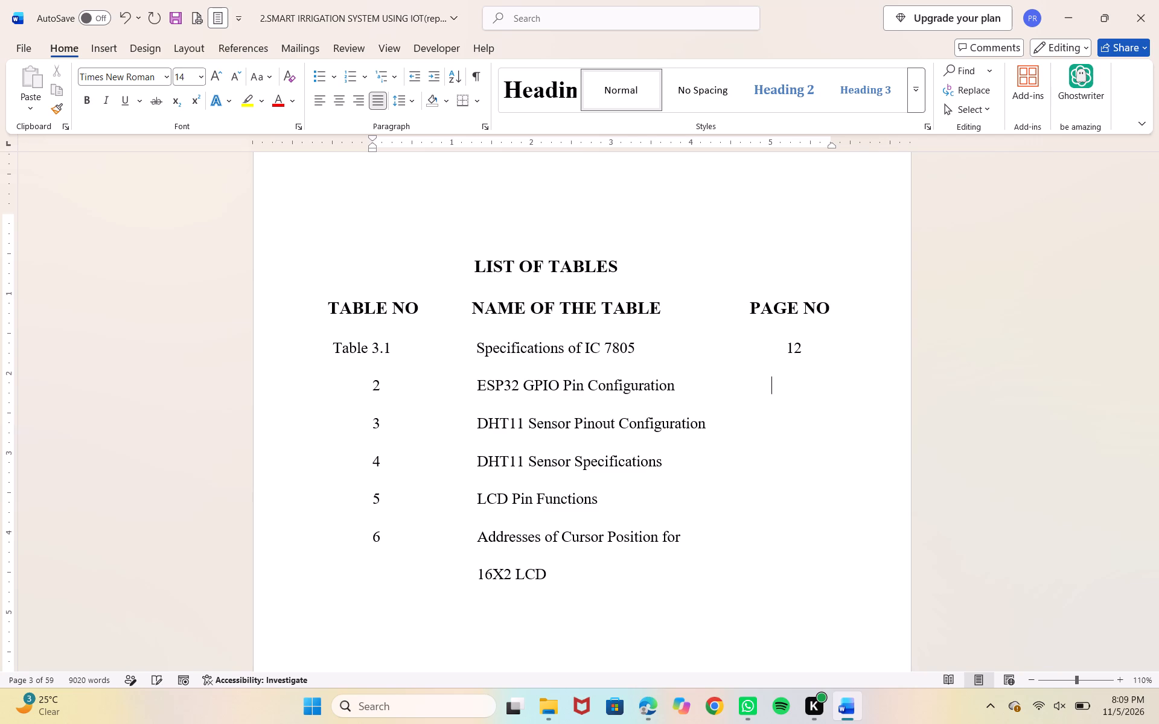
pyautogui.press('space')
pyautogui.press('space')
pyautogui.press('space')
pyautogui.press('space')
pyautogui.press('space')
pyautogui.write('23')
pyautogui.press('Down')
pyautogui.press('Up')
pyautogui.press('Left')
pyautogui.press('Left')
pyautogui.press('BackSpace')
# Enter page number 27 for "DHT11 Sensor Pinout Configuration" in the List of Tables, aligned beneath the 23.
pyautogui.press('Down')
pyautogui.press('space')
pyautogui.press('space')
pyautogui.press('space')
pyautogui.press('space')
pyautogui.press('space')
pyautogui.press('space')
pyautogui.press('space')
pyautogui.press('space')
pyautogui.press('space')
pyautogui.press('space')
pyautogui.press('space')
pyautogui.press('space')
pyautogui.press('space')
pyautogui.press('space')
pyautogui.press('space')
pyautogui.press('space')
pyautogui.press('space')
pyautogui.press('space')
pyautogui.press('space')
pyautogui.press('space')
pyautogui.write('27')
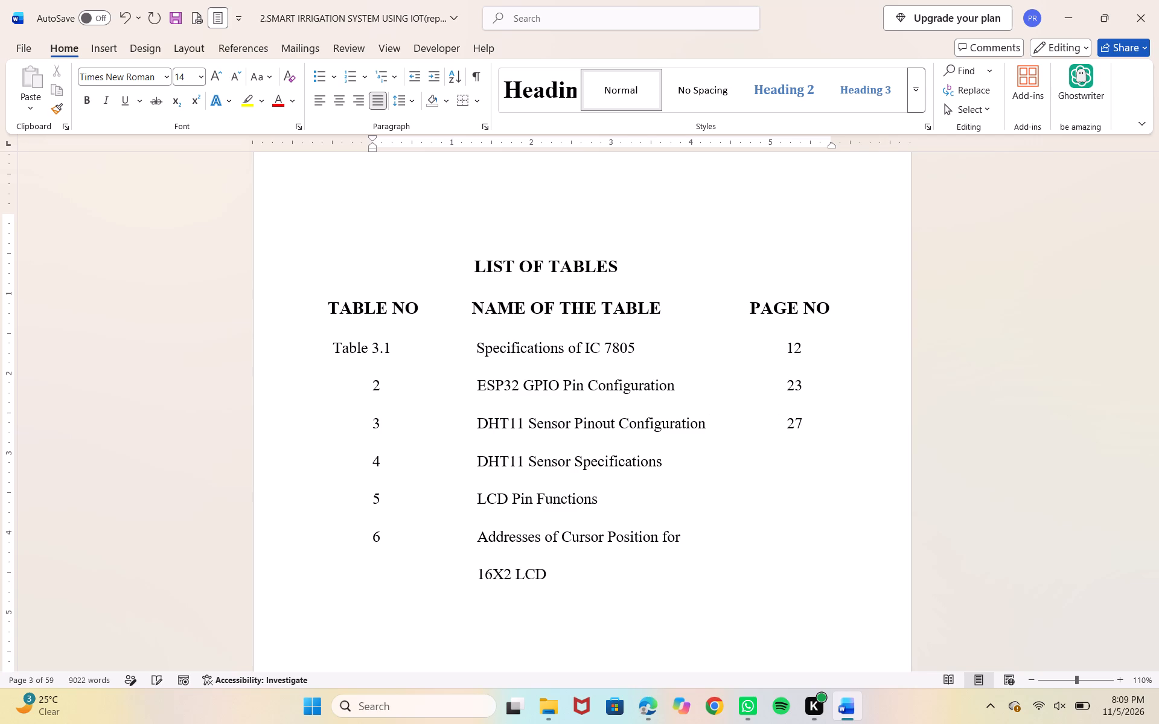
# Change the table number of "ESP32 GPIO Pin Configuration" in the List of Tables to "Table 3.2", beneath Table 3.1.
pyautogui.click(369, 383)
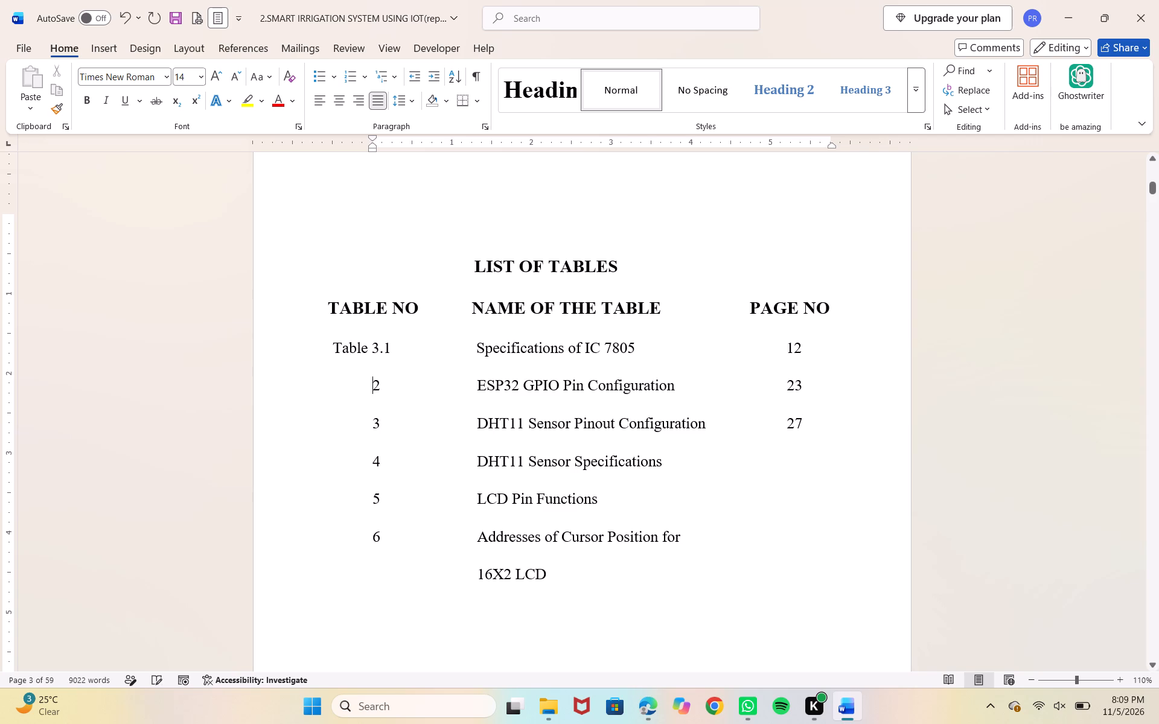
pyautogui.hotkey('shift', 't')
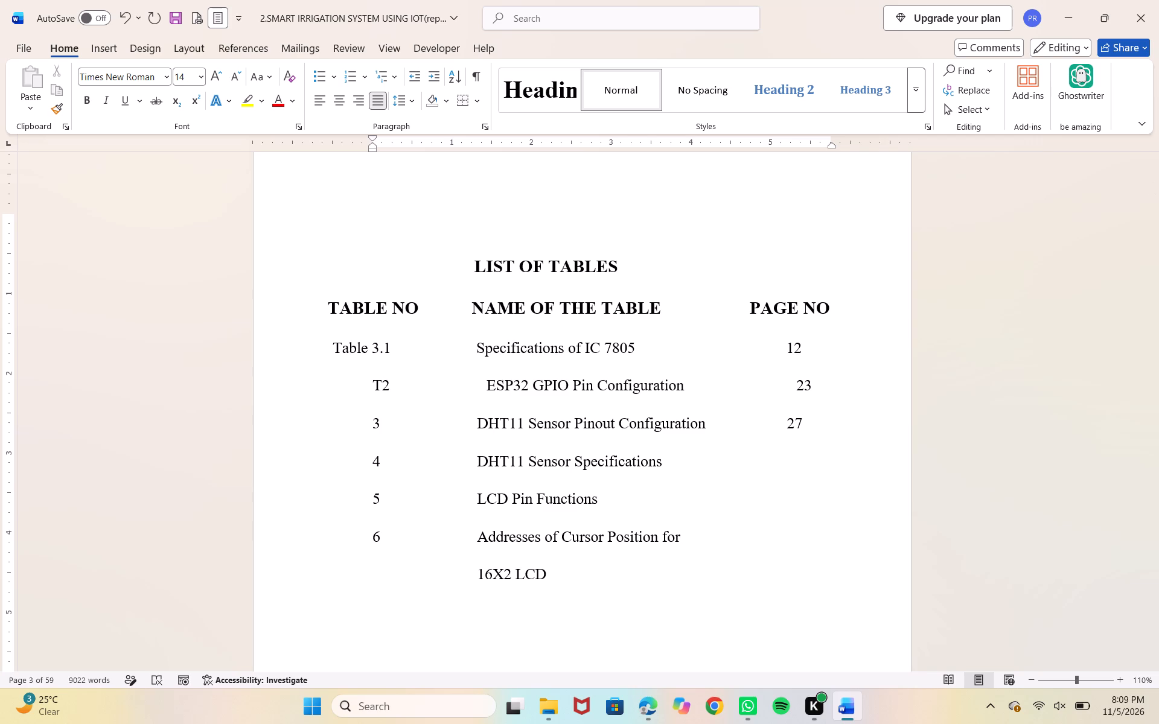
pyautogui.press('BackSpace')
pyautogui.press('BackSpace')
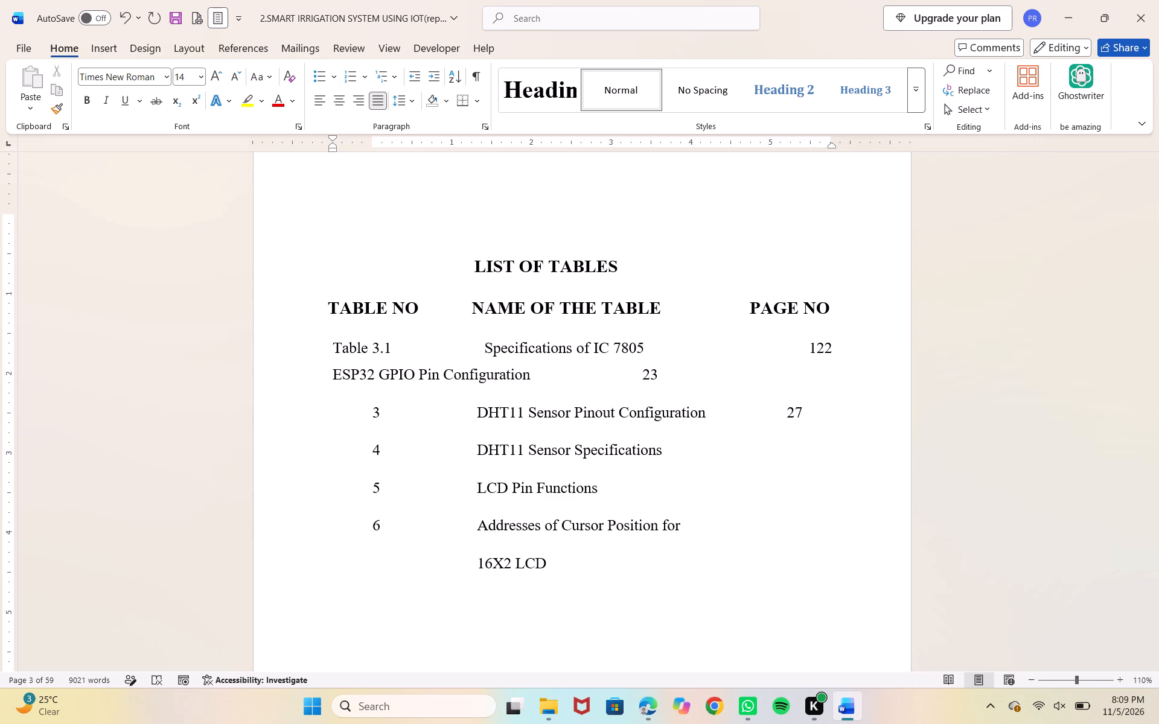
pyautogui.press('Return')
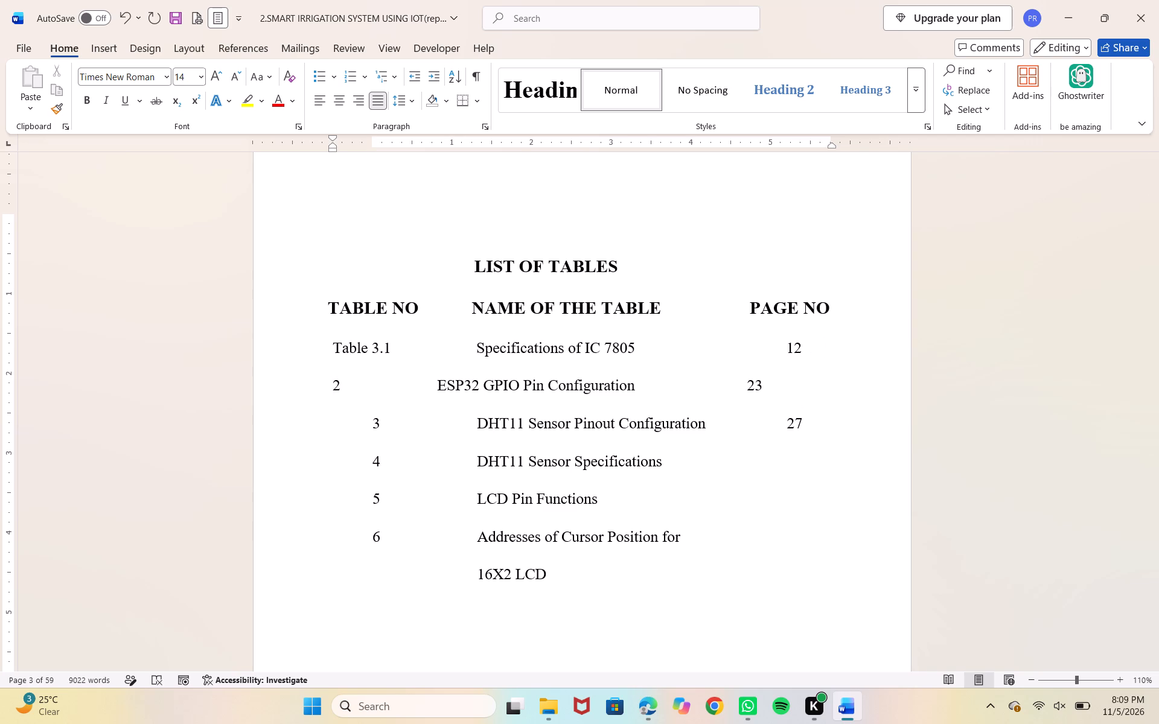
pyautogui.press('space')
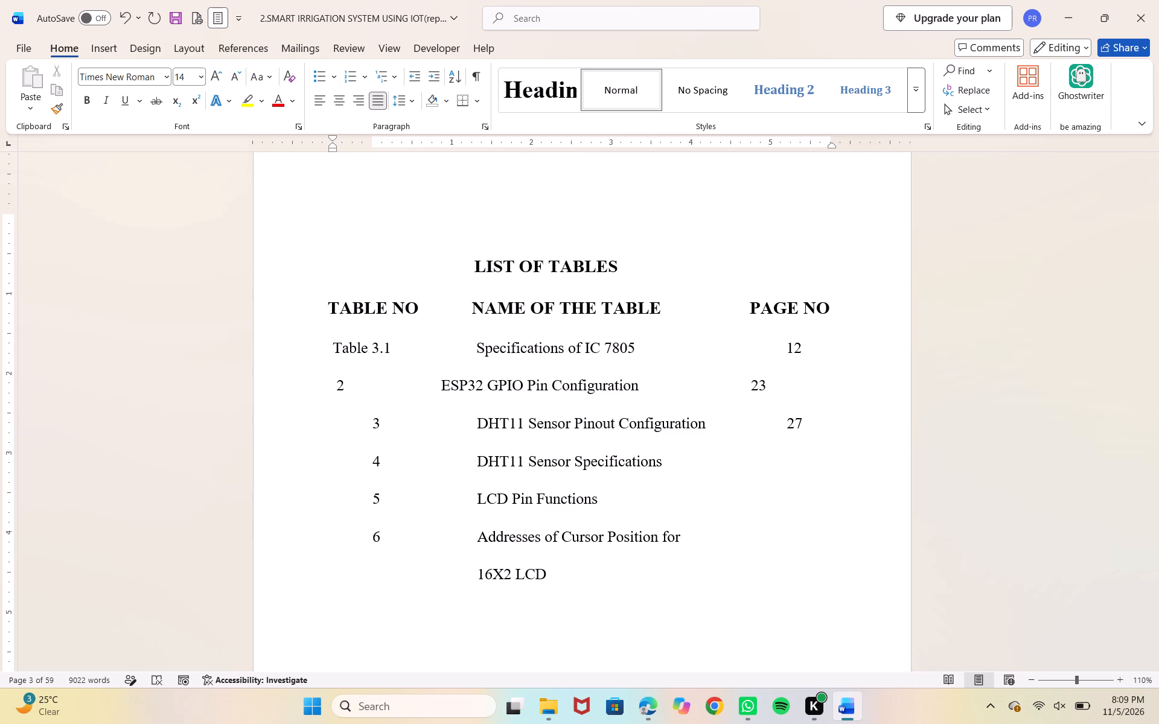
pyautogui.write('Table')
pyautogui.press('space')
pyautogui.press('2')
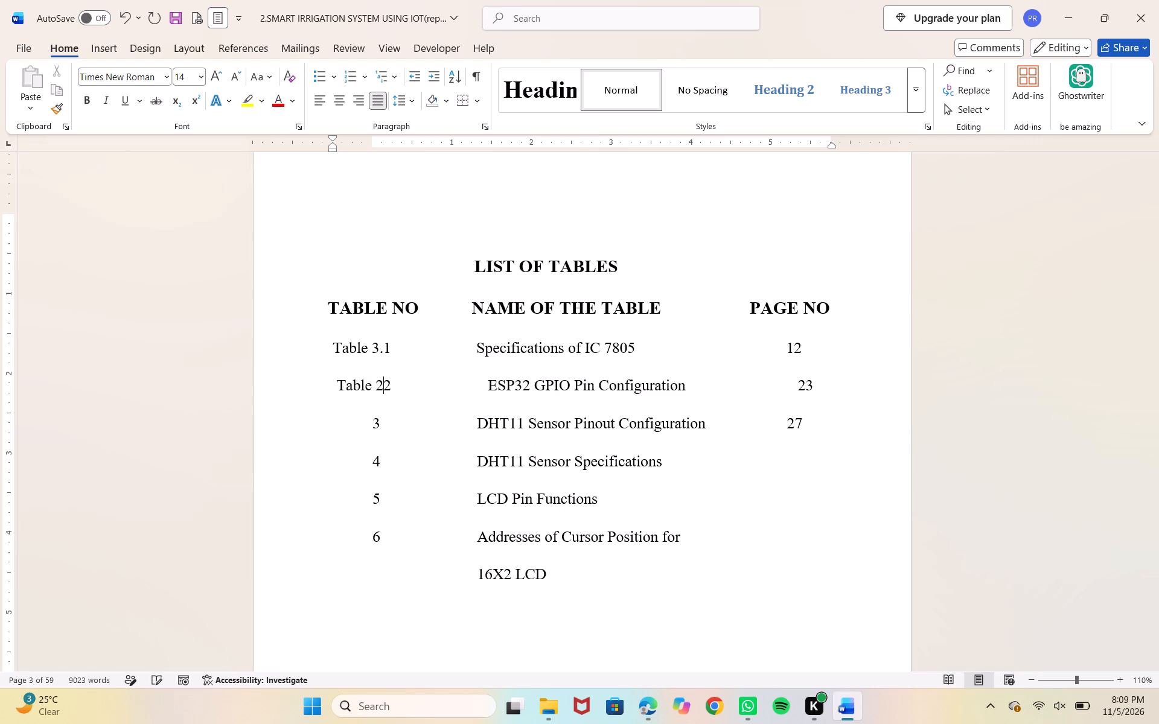
pyautogui.press('BackSpace')
pyautogui.write('3.')
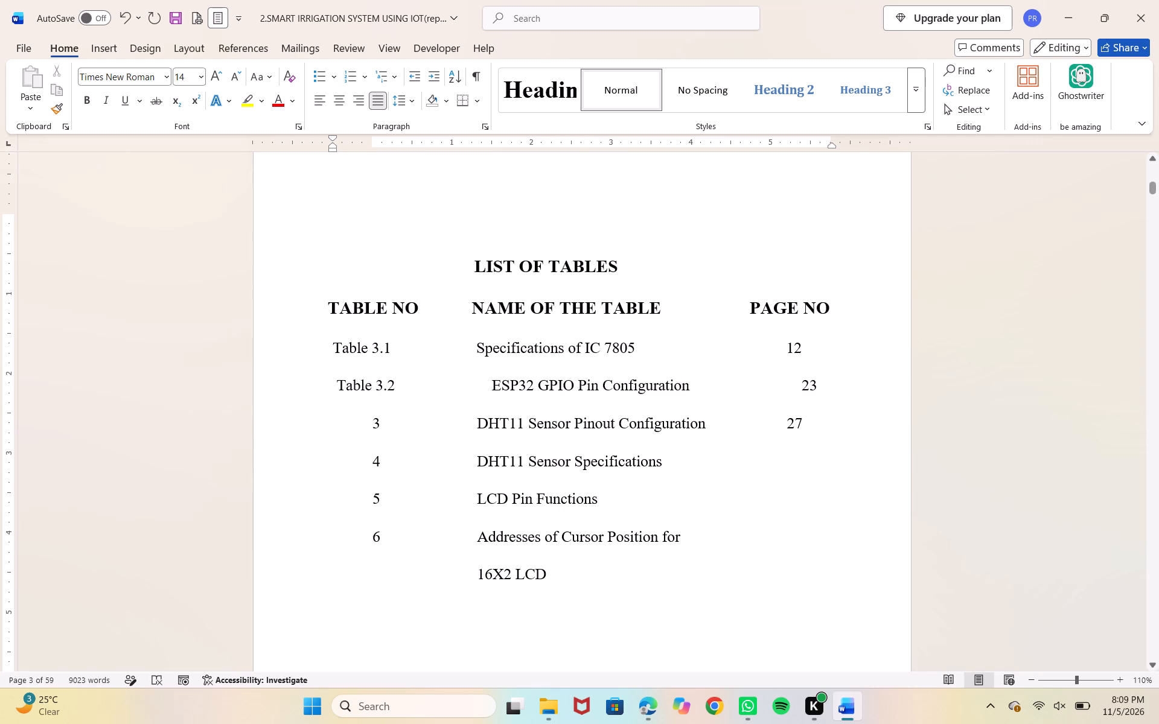
# Remove the extra spaces before "ESP32 GPIO Pin Configuration" so its name and page number line up with the row above.
pyautogui.click(494, 382)
pyautogui.press('BackSpace')
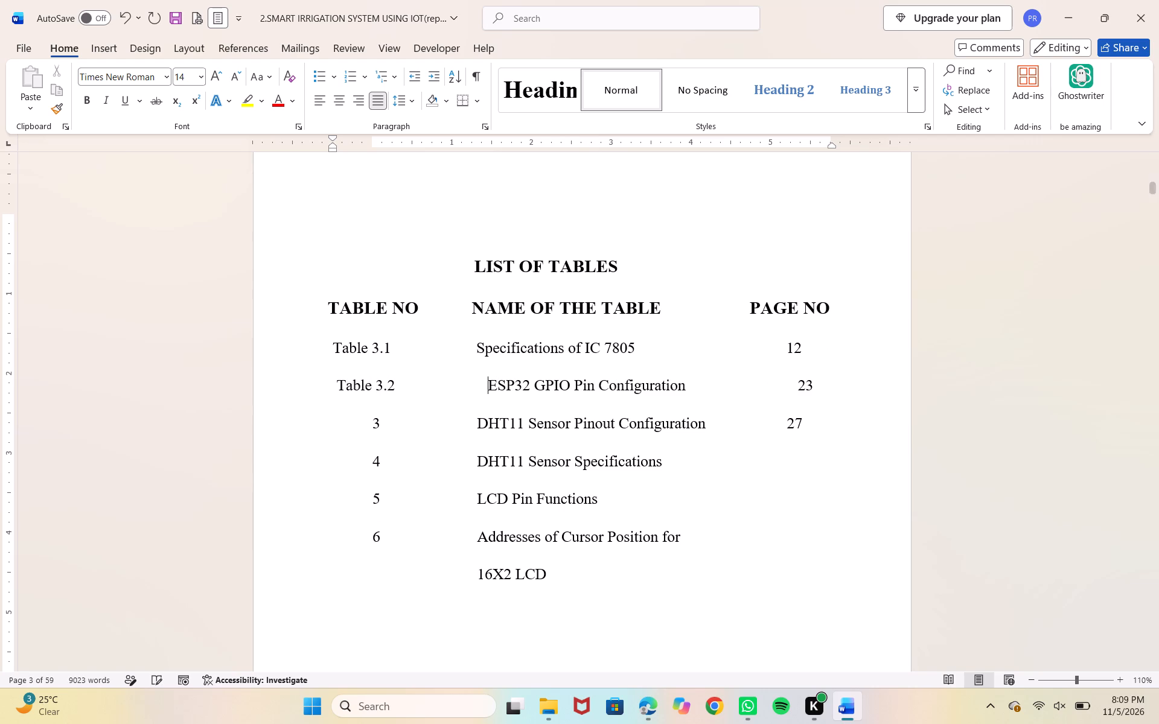
pyautogui.press('BackSpace')
pyautogui.press('BackSpace')
pyautogui.press('BackSpace')
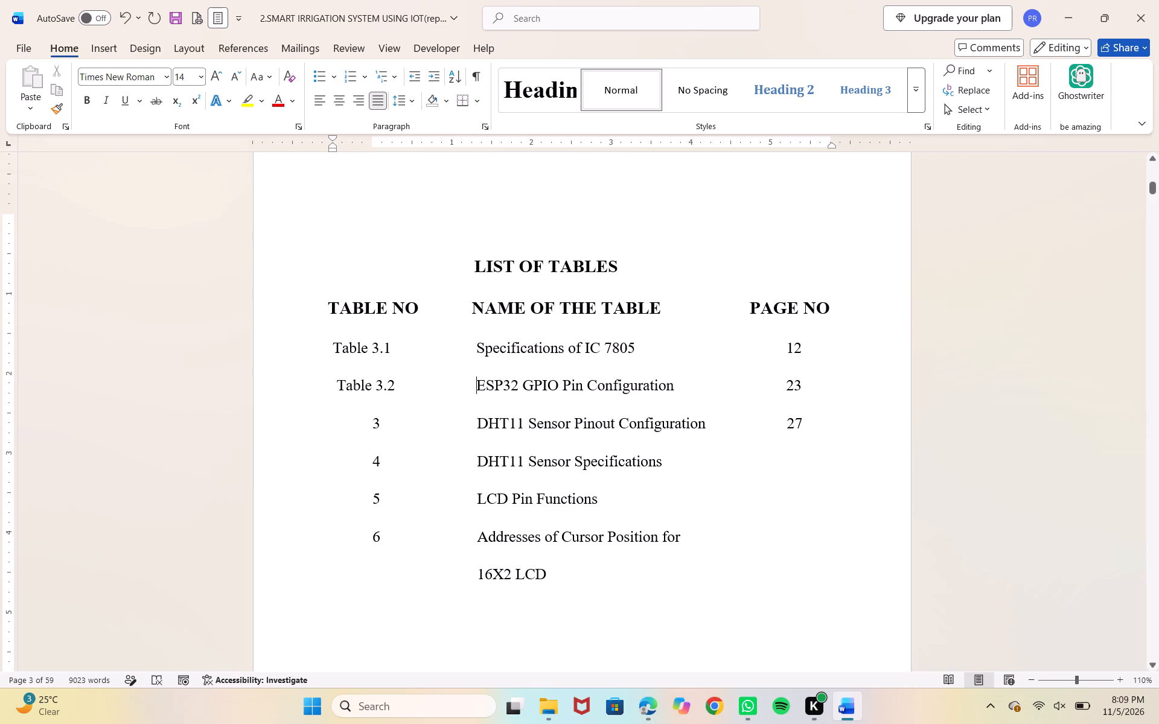
# Copy "ESP32 GPIO Pin Configuration" from the List of Tables into the caption after "Table 3.2" below the GPIO pin table.
pyautogui.moveTo(476, 383); pyautogui.dragTo(538, 379)
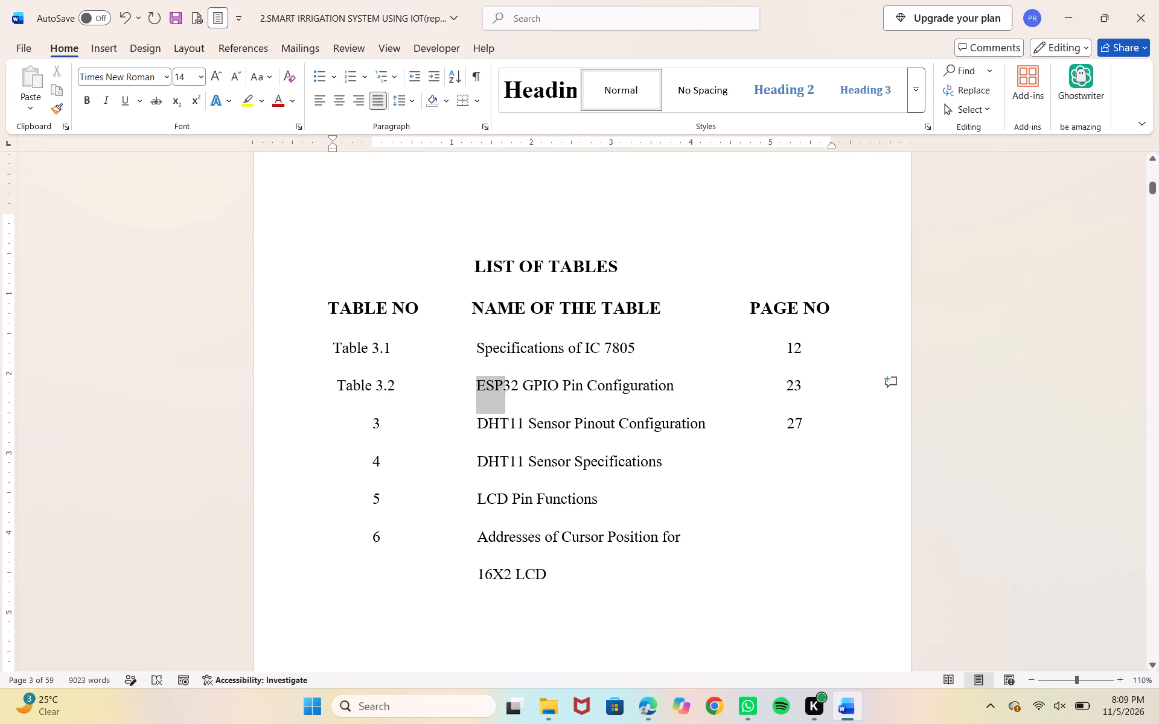
pyautogui.moveTo(538, 379); pyautogui.dragTo(675, 390)
pyautogui.hotkey('ctrl', 'c')
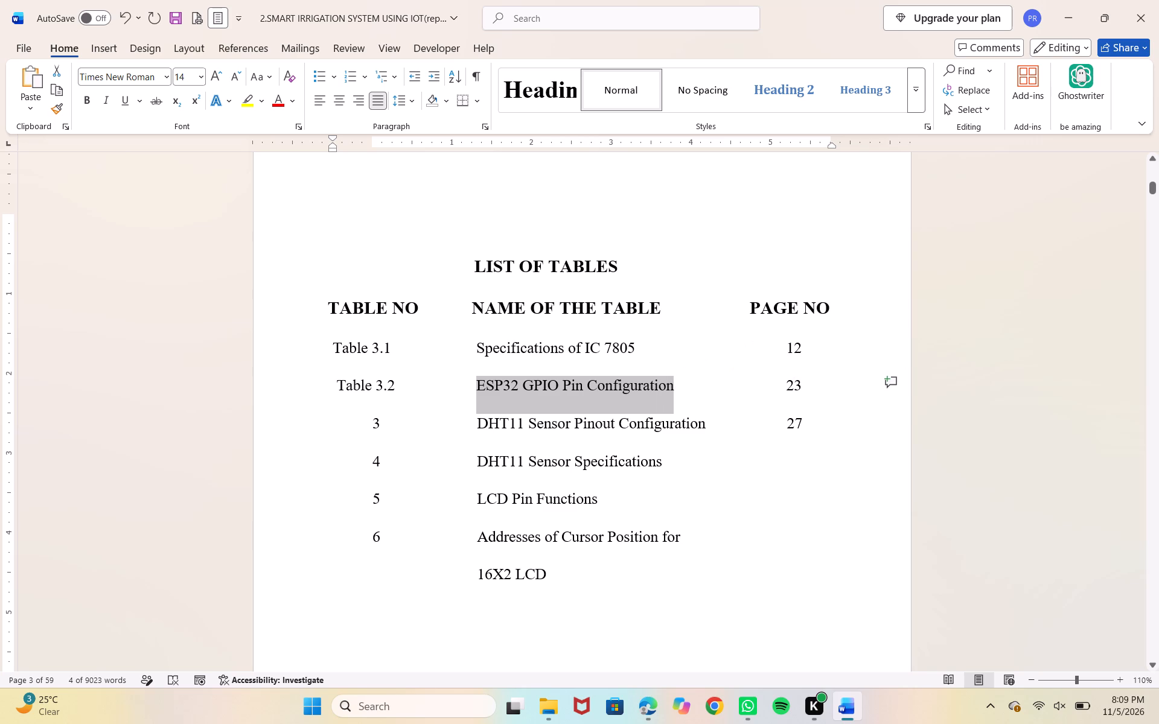
pyautogui.click(1019, 323)
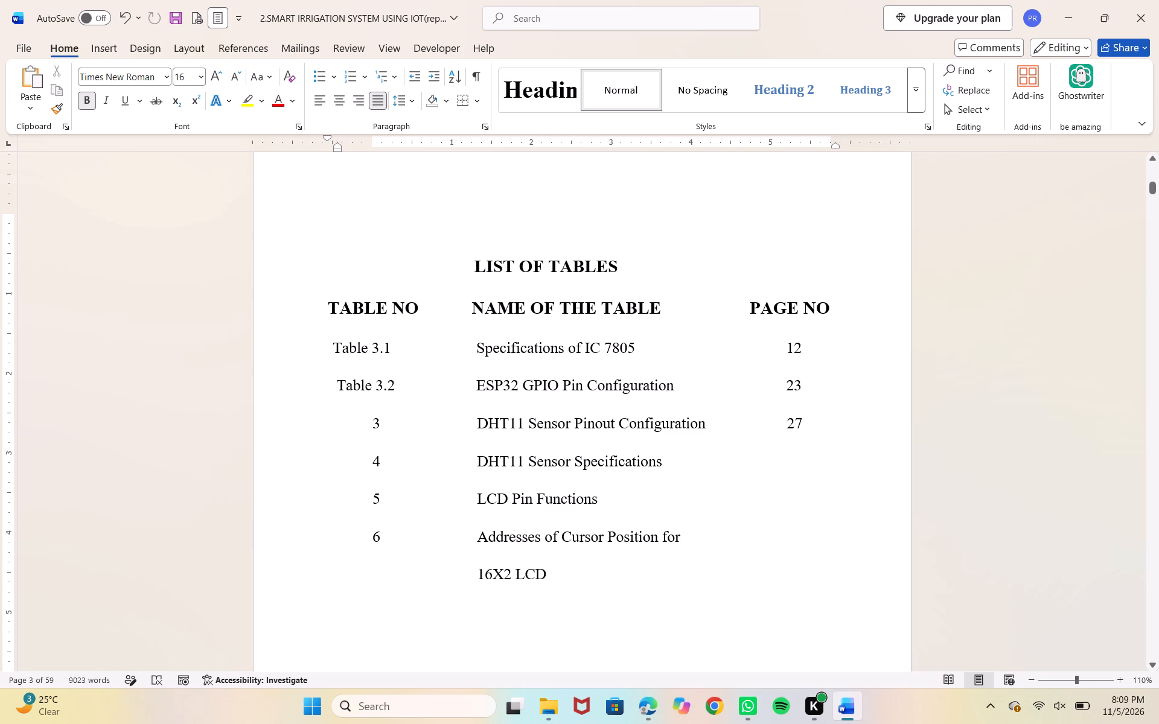
pyautogui.moveTo(1152, 188); pyautogui.dragTo(1158, 325)
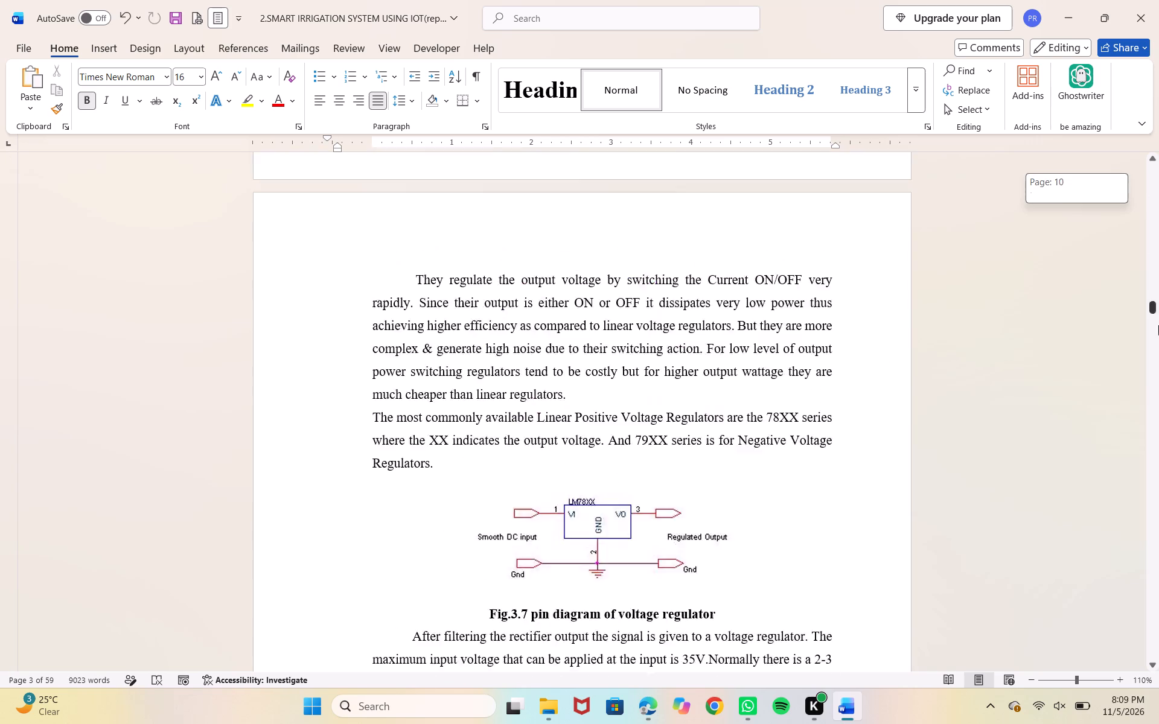
pyautogui.moveTo(1158, 325); pyautogui.dragTo(1158, 395)
pyautogui.scroll(-20, 942, 459)
pyautogui.scroll(-7, 942, 459)
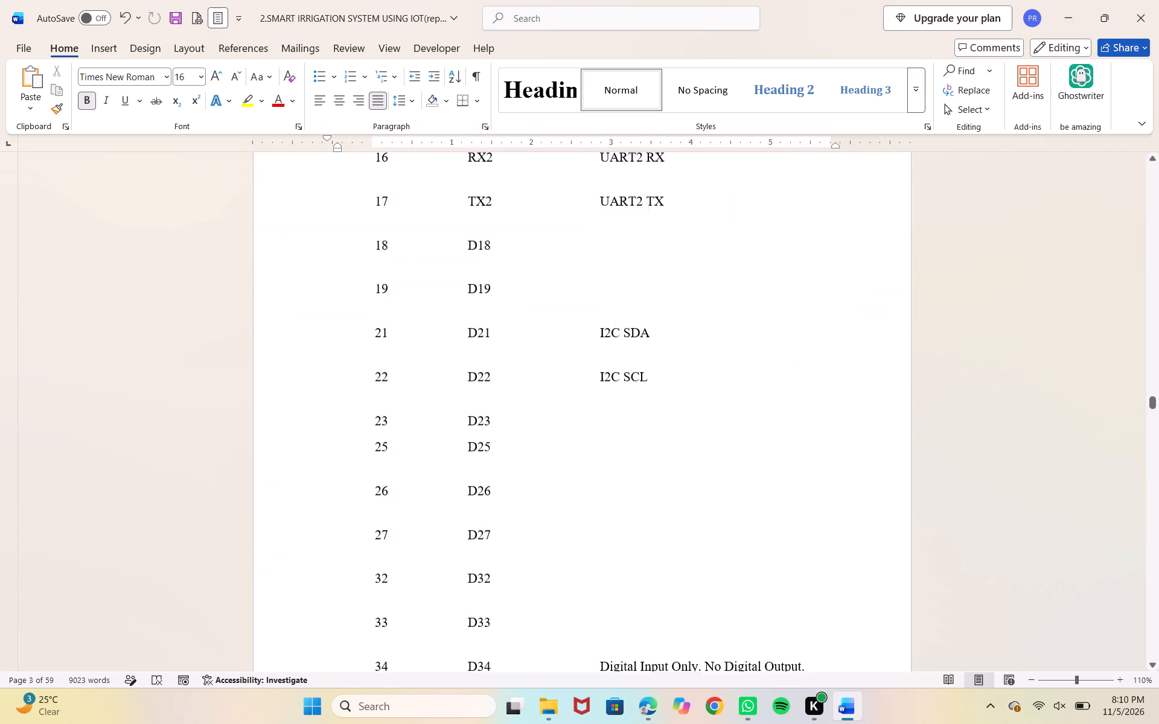
pyautogui.scroll(-6, 880, 442)
pyautogui.scroll(-5, 832, 459)
pyautogui.click(532, 375)
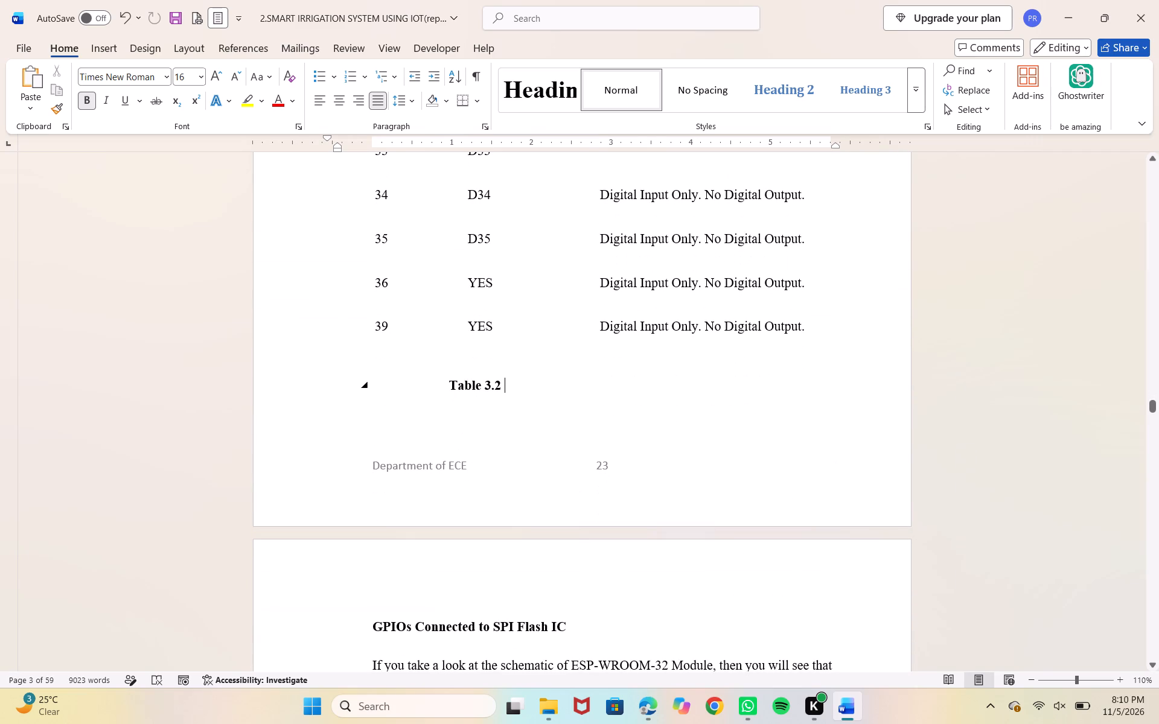
pyautogui.hotkey('ctrl', 'v')
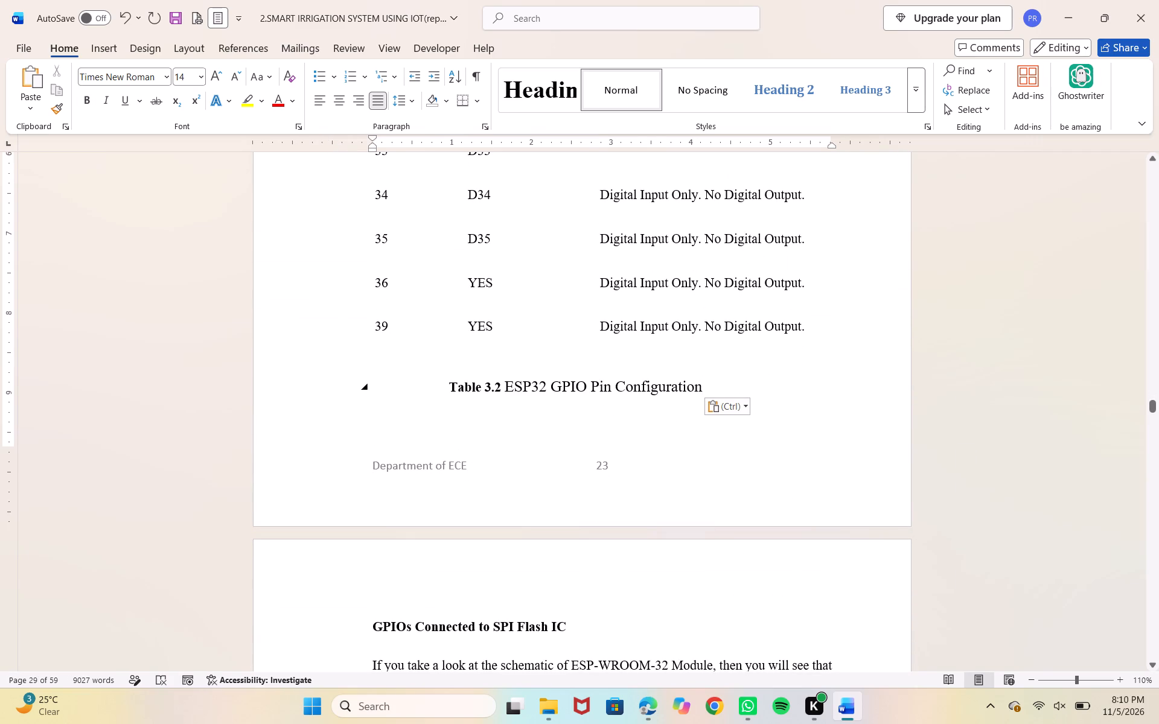
# Make the pasted caption title bold and set the whole Table 3.2 caption to 12 pt.
pyautogui.moveTo(708, 386); pyautogui.dragTo(523, 397)
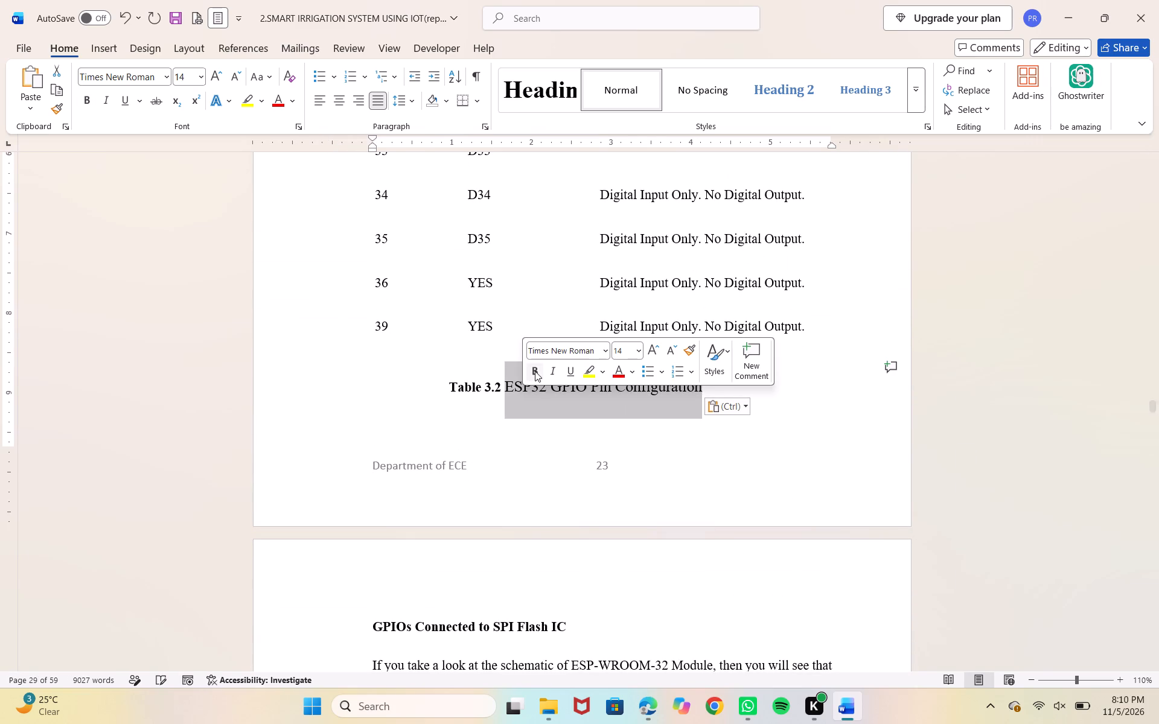
pyautogui.click(535, 371)
pyautogui.click(640, 345)
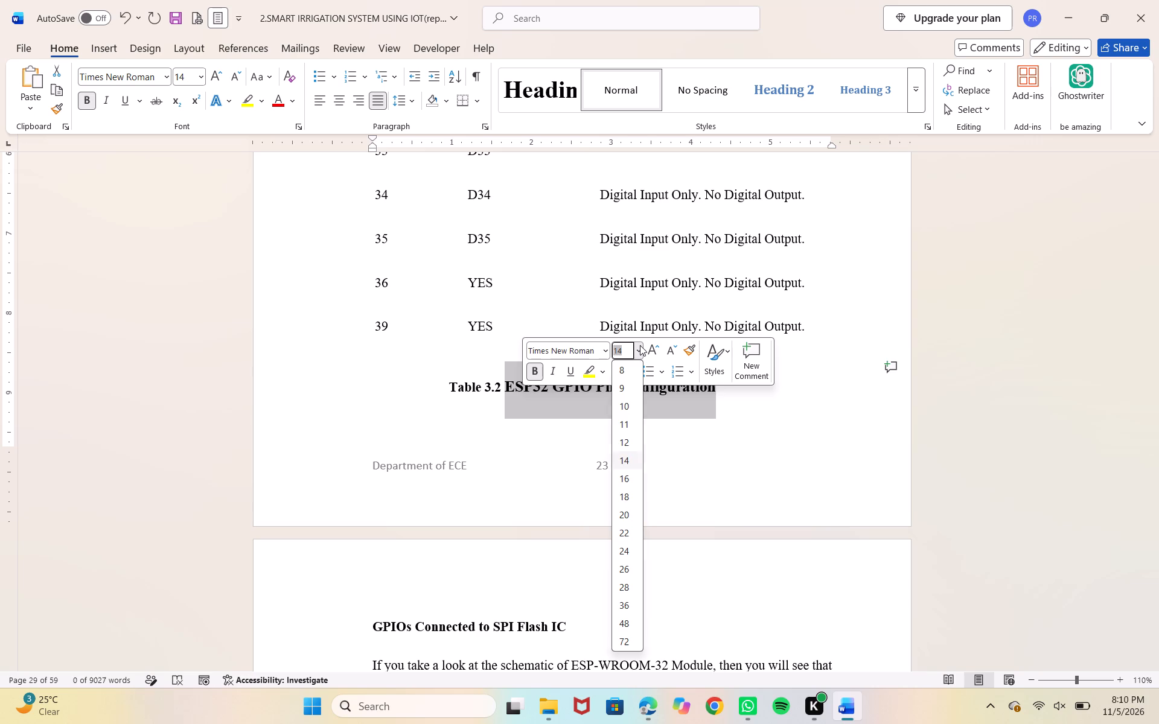
pyautogui.click(540, 422)
pyautogui.click(726, 391)
pyautogui.moveTo(726, 391); pyautogui.dragTo(549, 402)
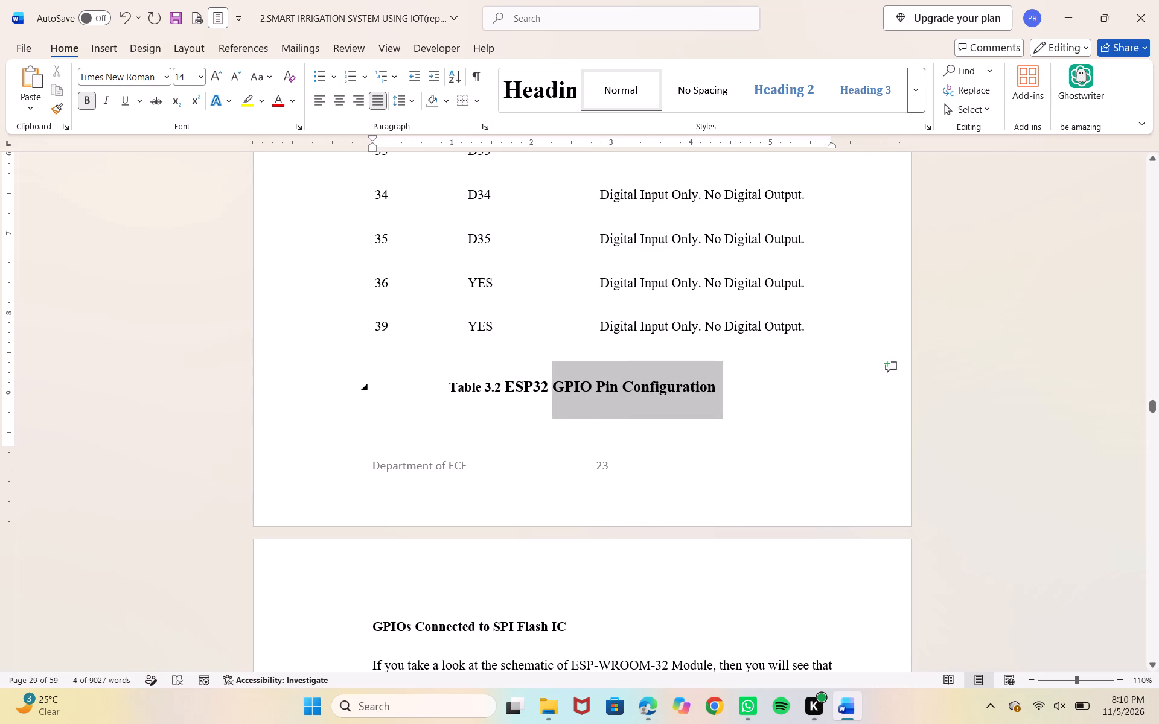
pyautogui.moveTo(549, 402); pyautogui.dragTo(461, 402)
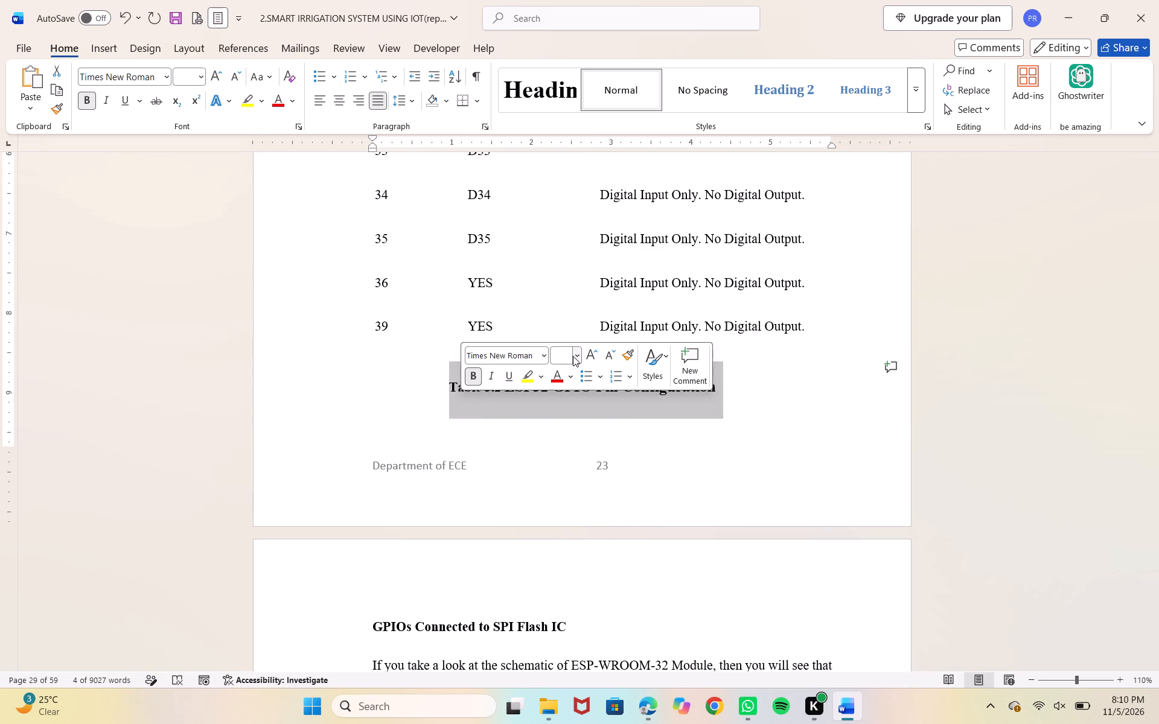
pyautogui.click(576, 356)
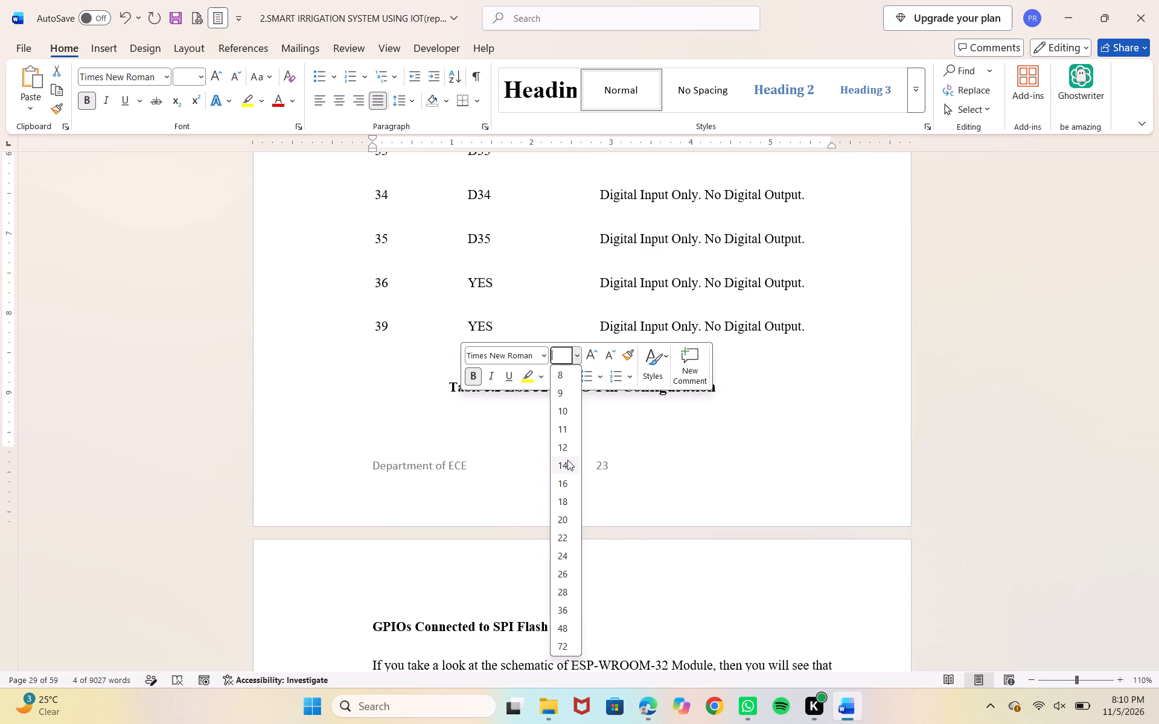
pyautogui.click(562, 441)
pyautogui.click(749, 425)
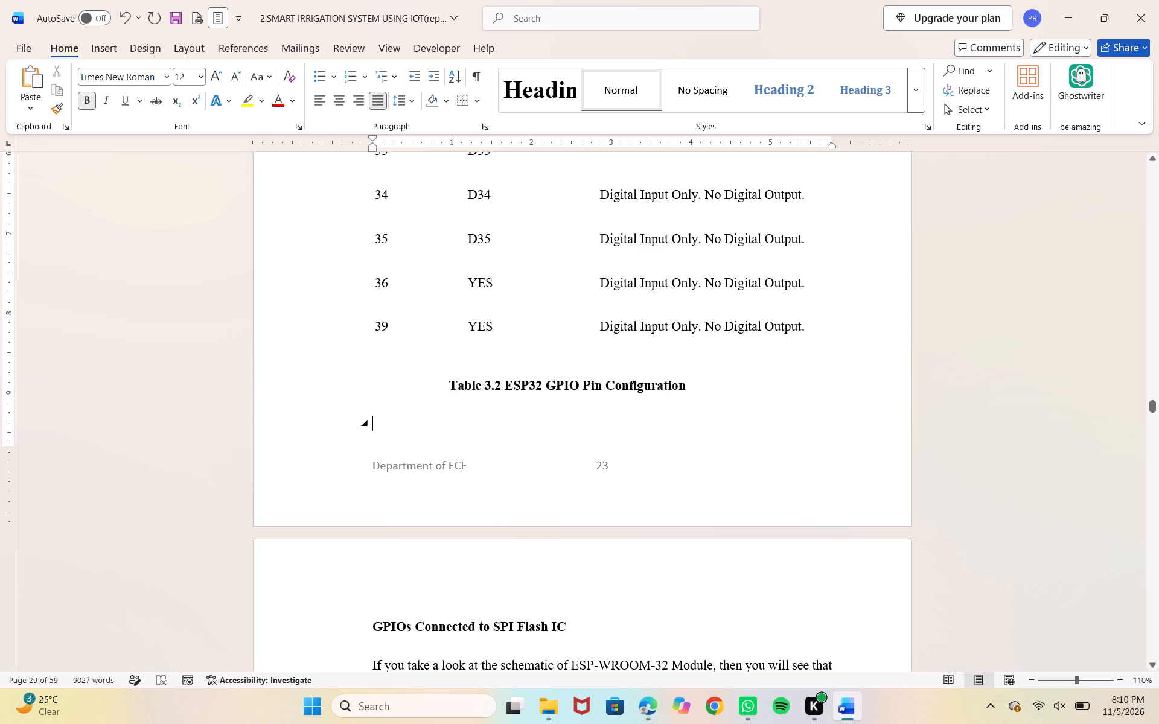
# Examine the pages after the Table 3.2 caption to check the DHT11 sensor pinout table's caption and page number.
pyautogui.scroll(-9, 744, 420)
pyautogui.scroll(-7, 388, 506)
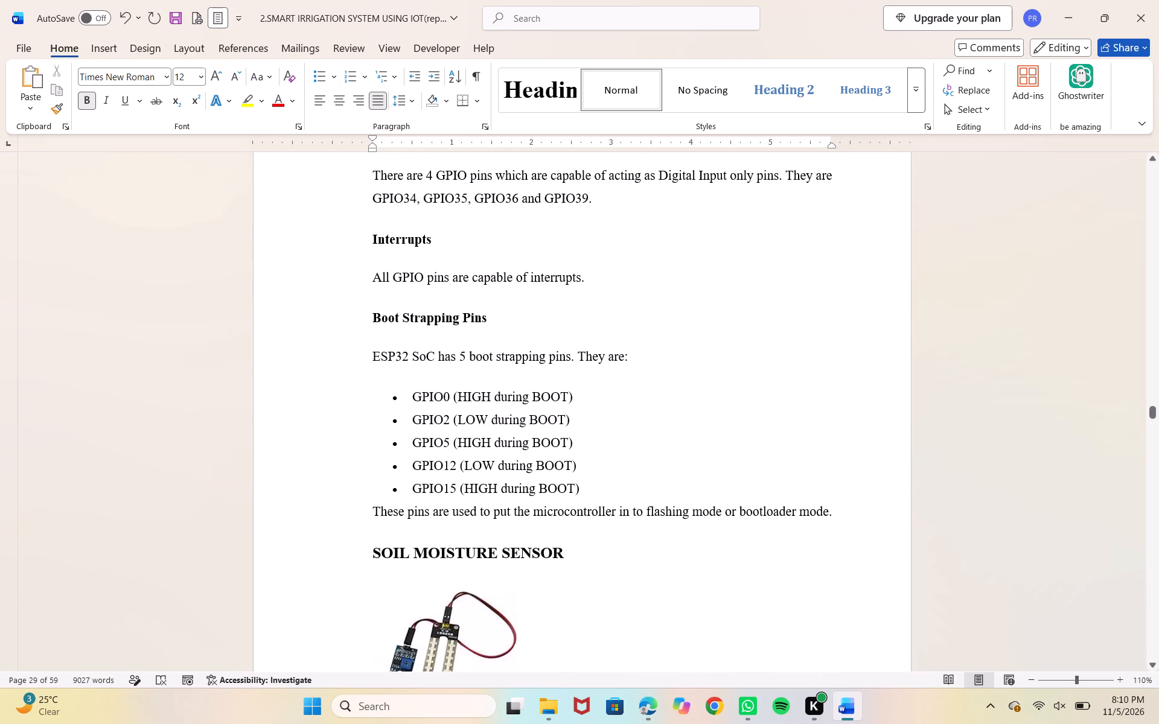
pyautogui.scroll(-7, 626, 627)
pyautogui.scroll(-15, 647, 600)
pyautogui.scroll(-9, 647, 598)
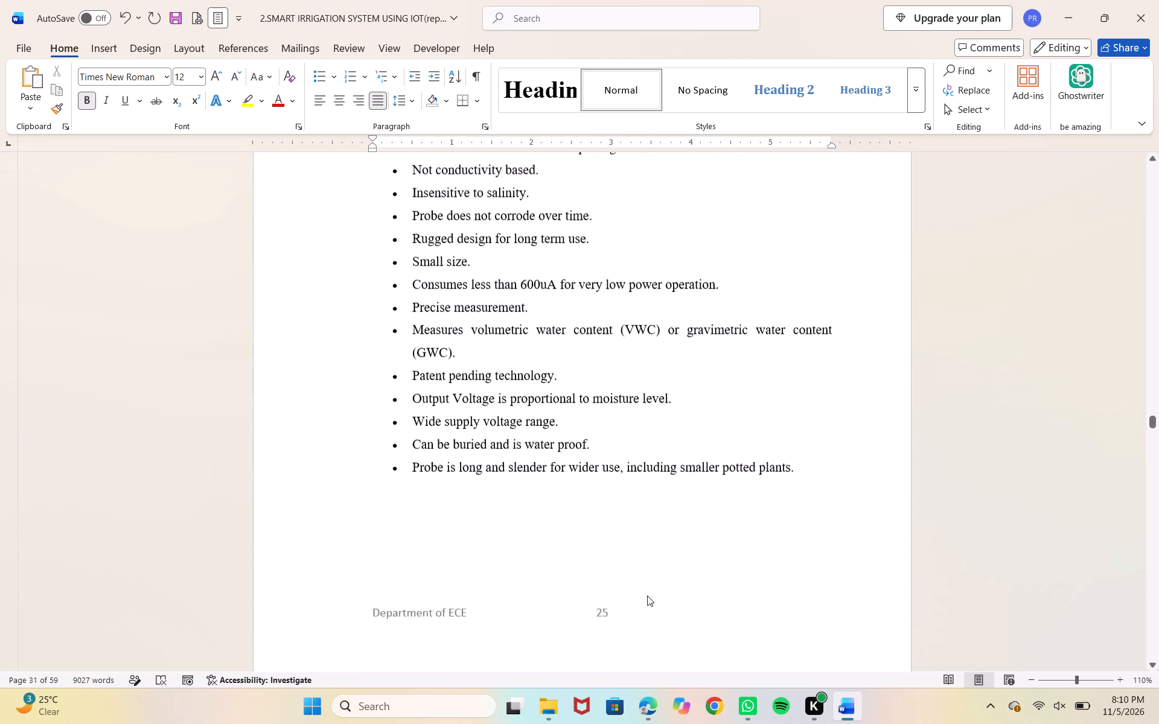
pyautogui.scroll(-4, 647, 595)
pyautogui.scroll(-20, 648, 597)
pyautogui.scroll(-12, 648, 597)
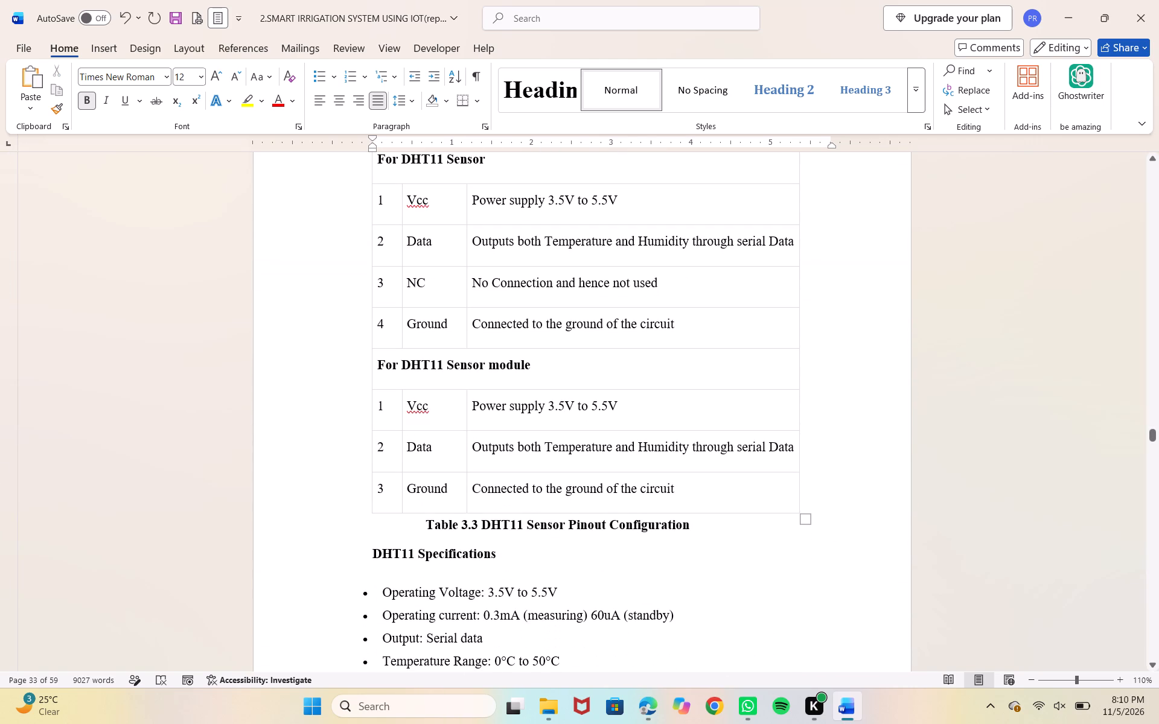
pyautogui.scroll(-13, 653, 599)
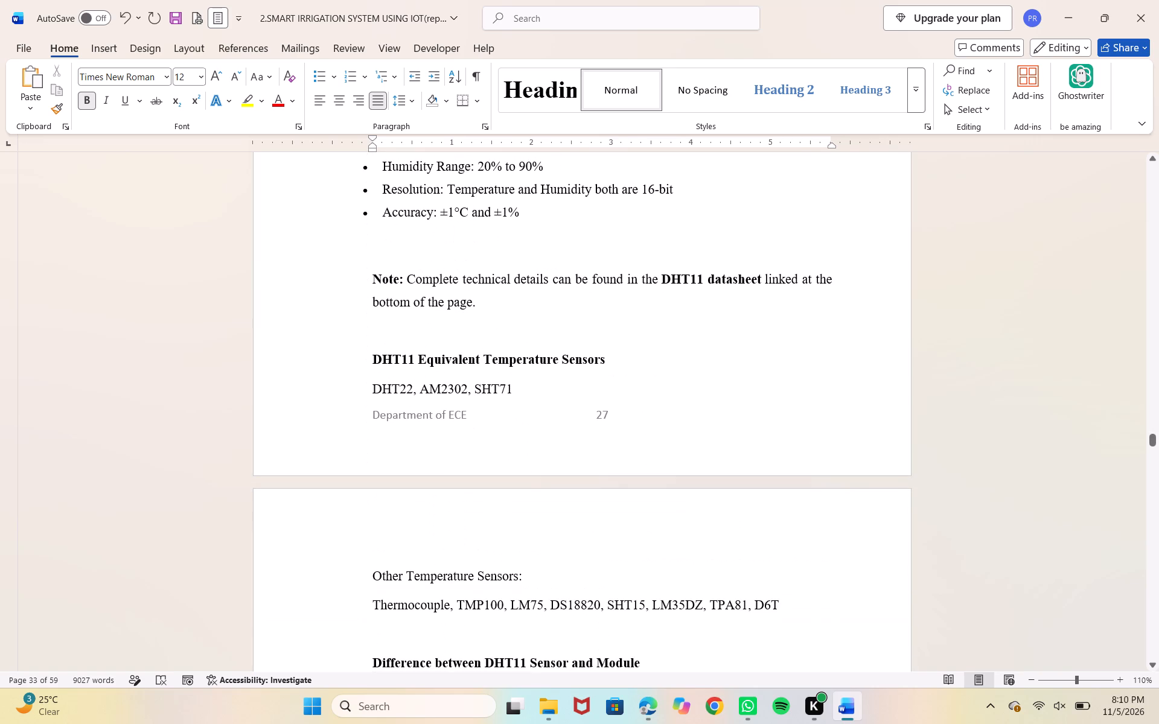
# Examine the remaining hardware sections to check the LCD pin functions table's caption and the page it sits on.
pyautogui.scroll(-20, 653, 599)
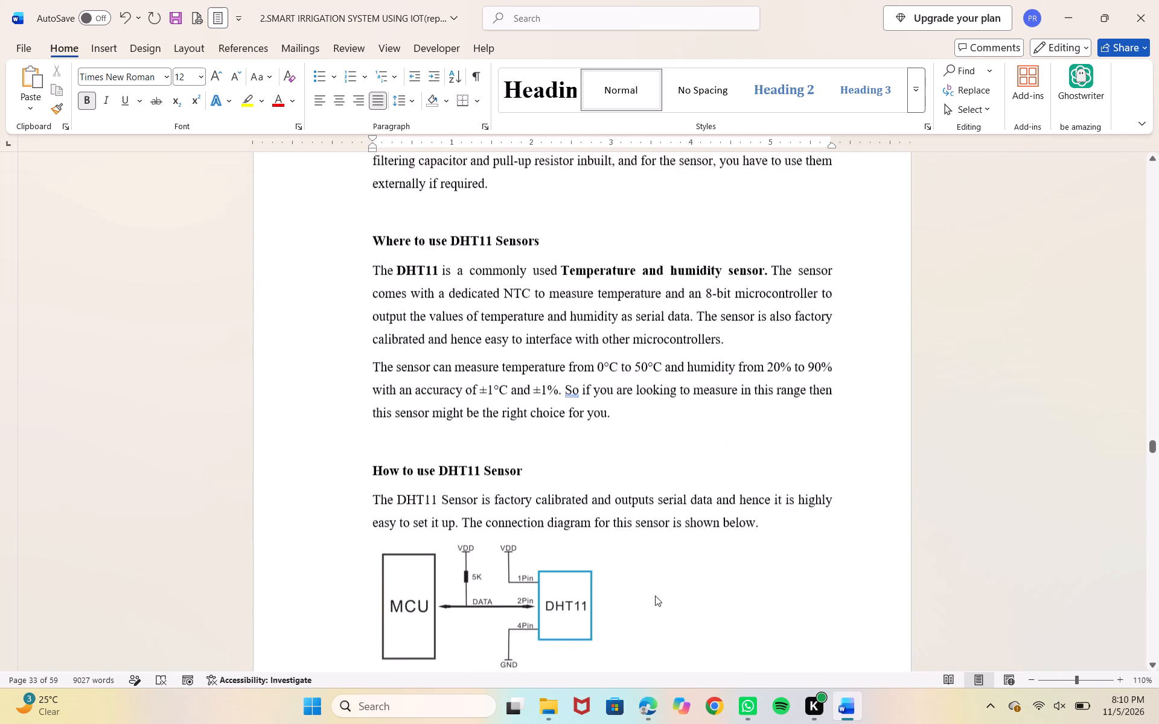
pyautogui.scroll(-17, 655, 595)
pyautogui.scroll(-6, 656, 594)
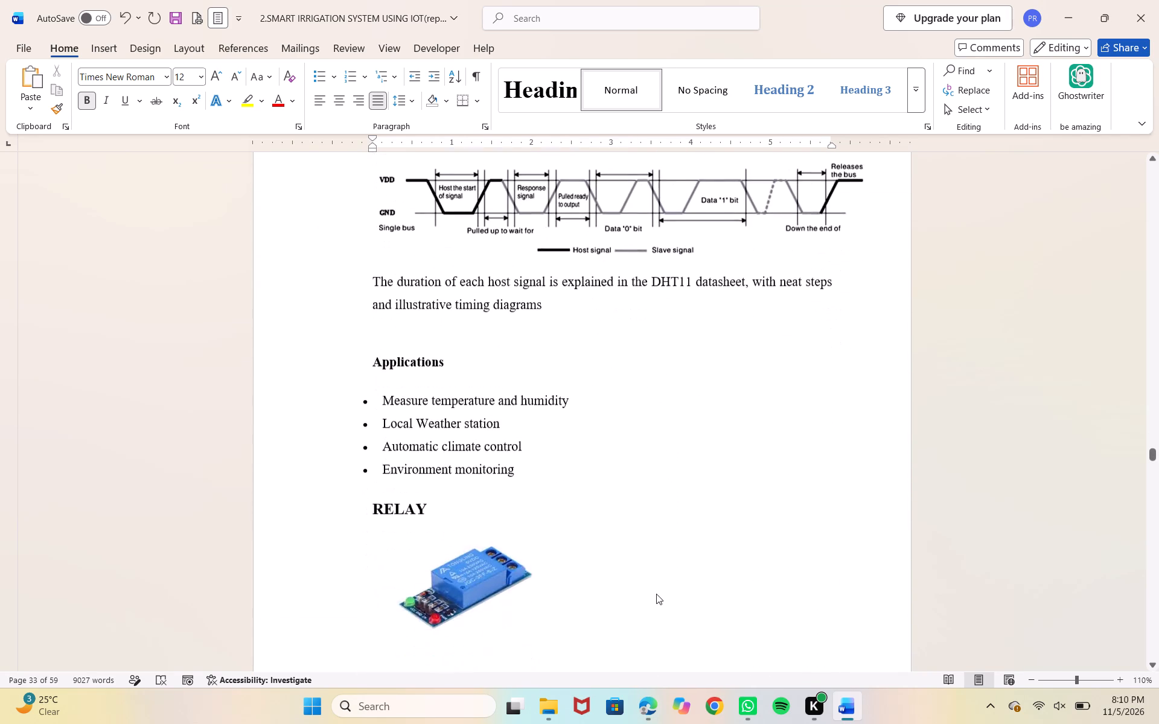
pyautogui.scroll(-20, 656, 594)
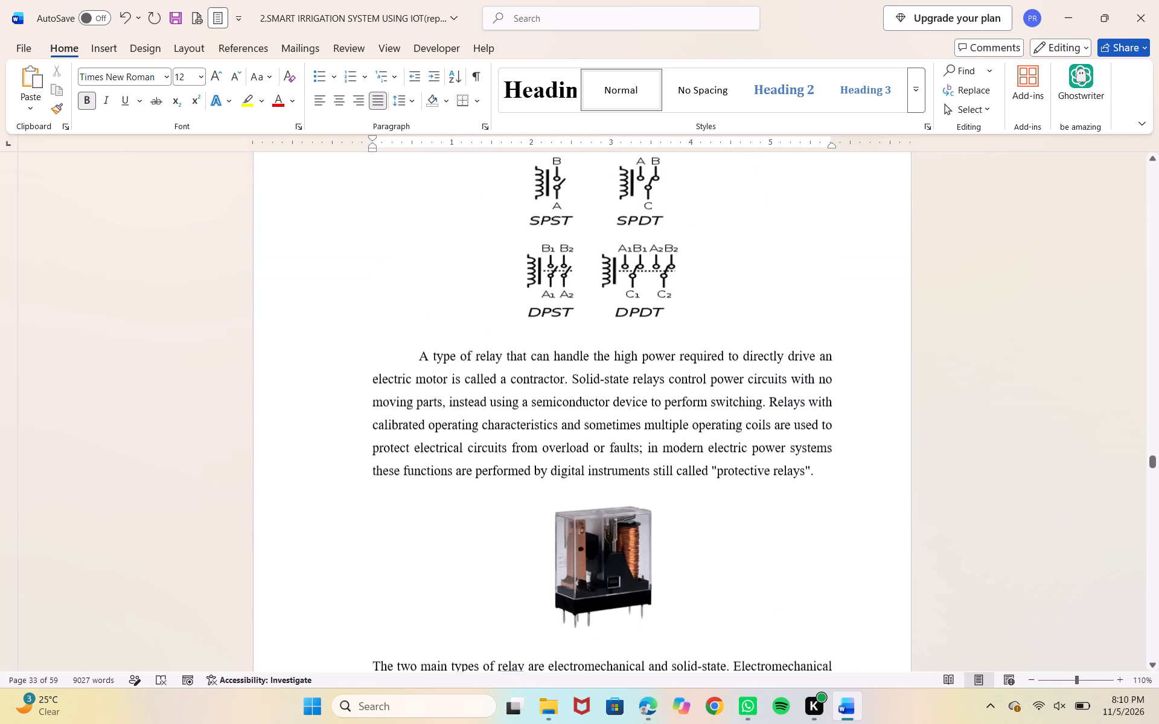
pyautogui.scroll(-17, 657, 592)
pyautogui.scroll(-11, 658, 589)
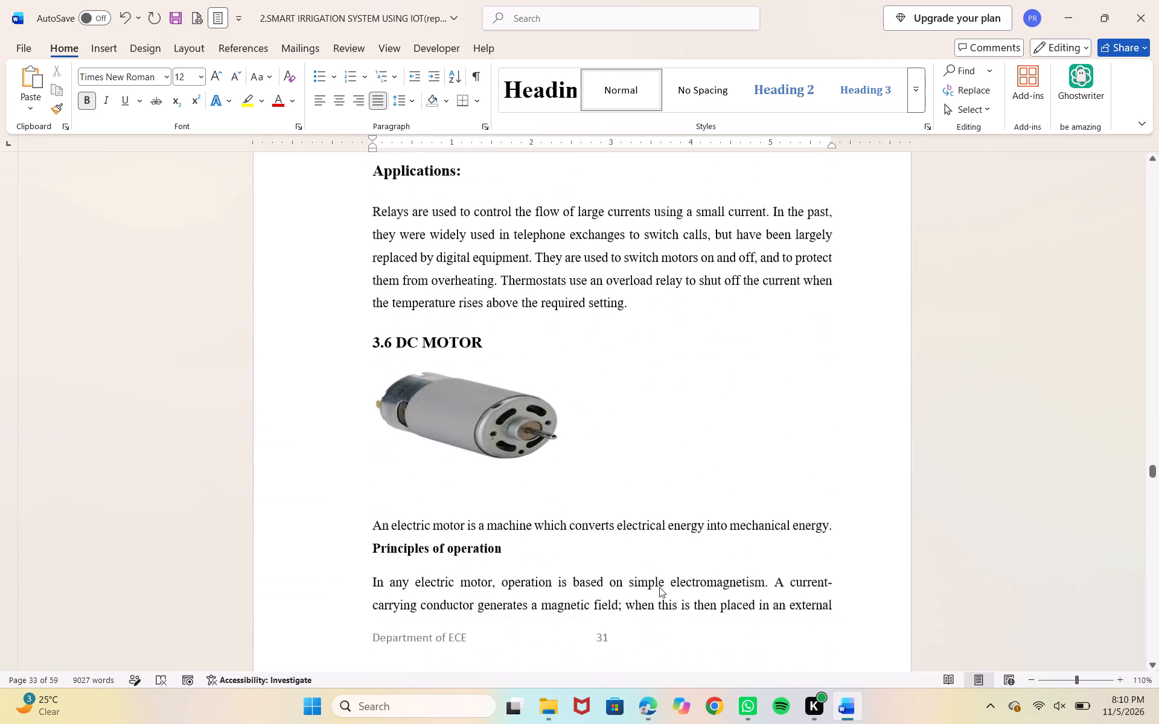
pyautogui.scroll(-18, 659, 588)
pyautogui.scroll(-11, 659, 587)
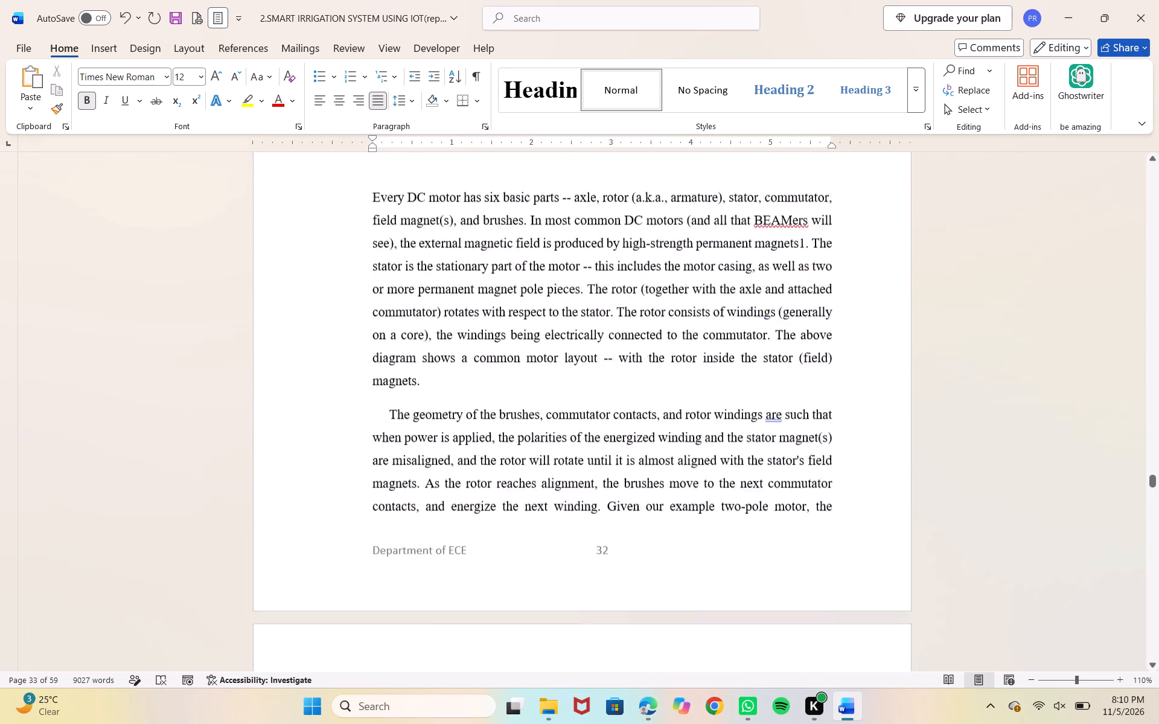
pyautogui.scroll(-16, 659, 587)
pyautogui.scroll(-5, 658, 587)
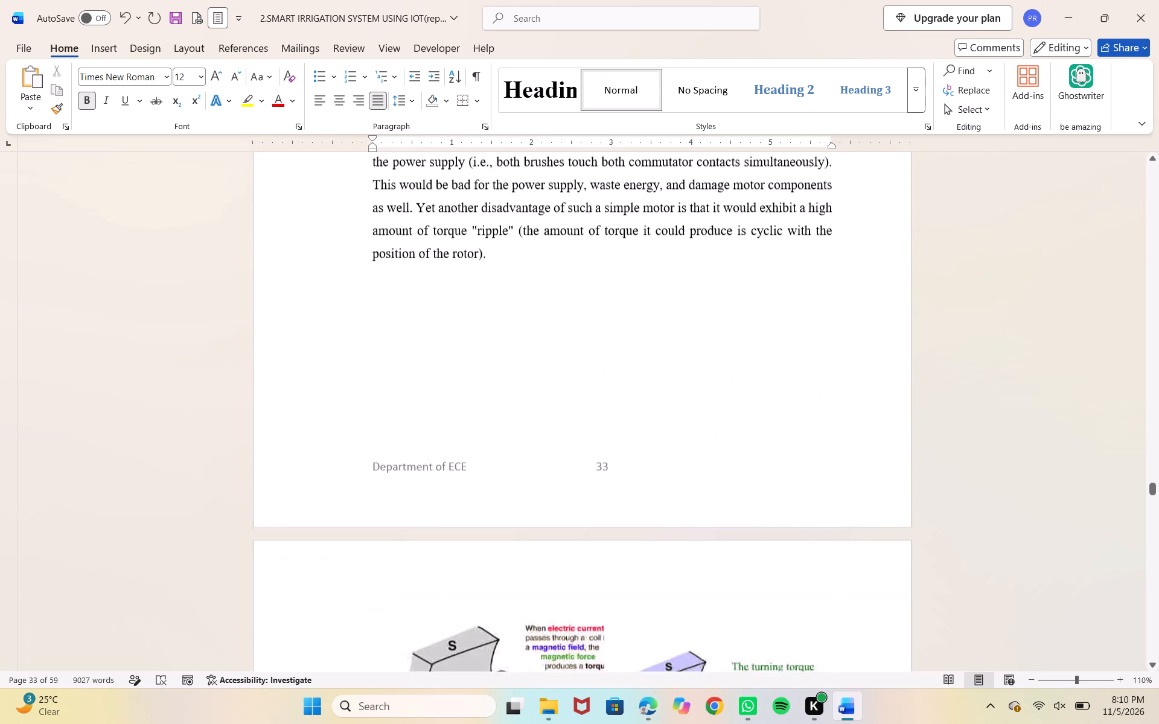
pyautogui.scroll(-19, 660, 586)
pyautogui.scroll(-6, 663, 582)
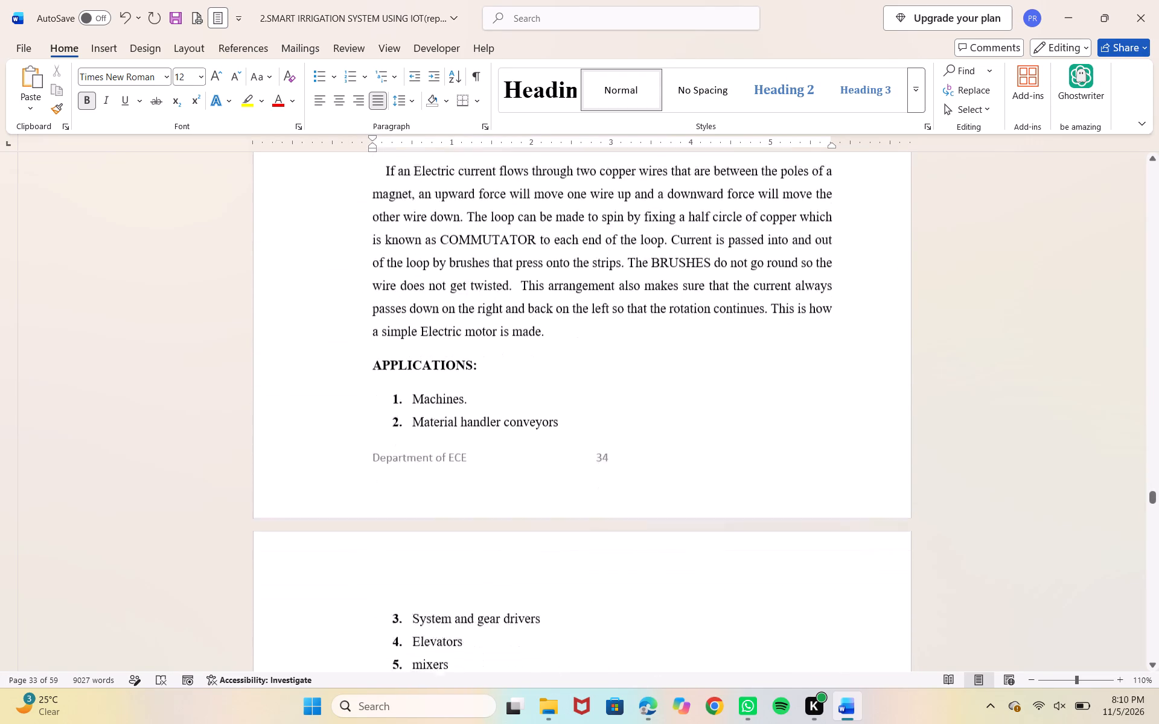
pyautogui.scroll(-17, 663, 582)
pyautogui.scroll(-6, 665, 582)
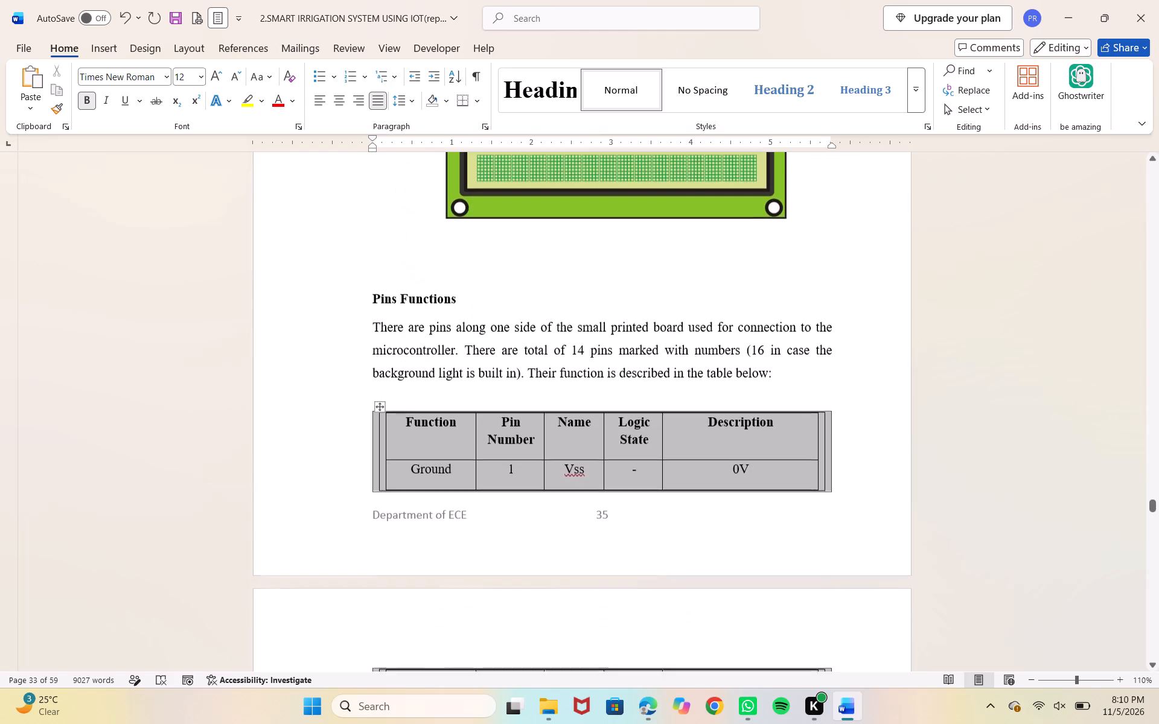
pyautogui.scroll(-6, 665, 582)
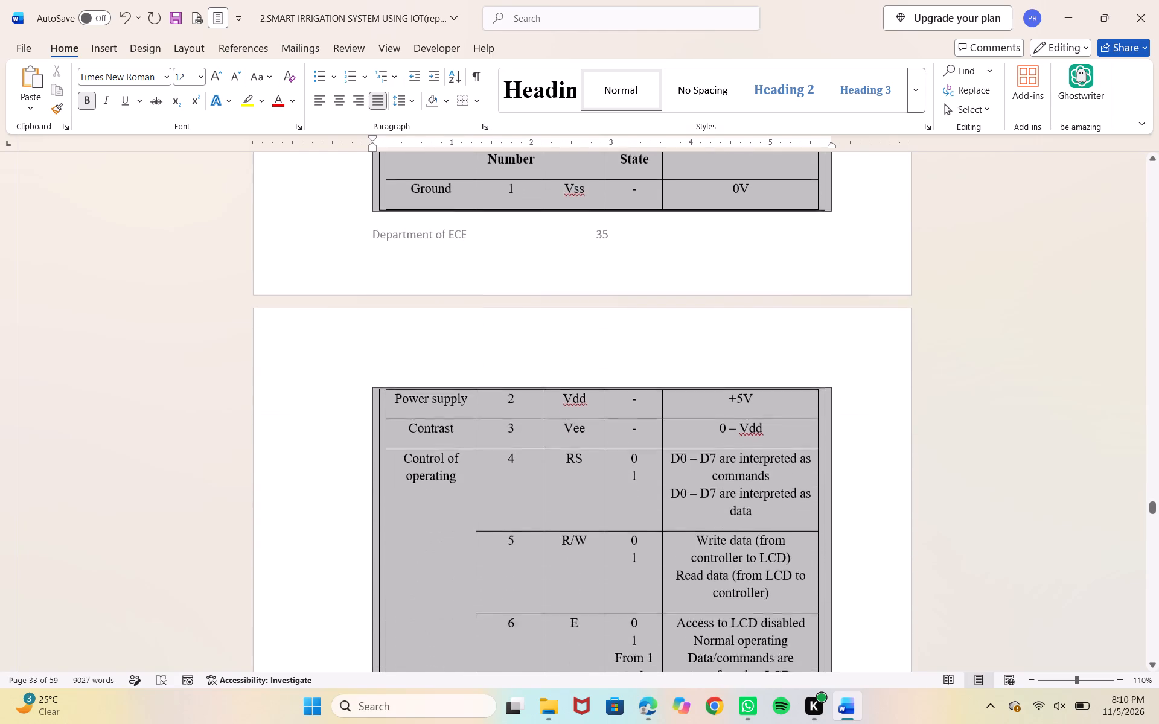
pyautogui.scroll(-10, 665, 580)
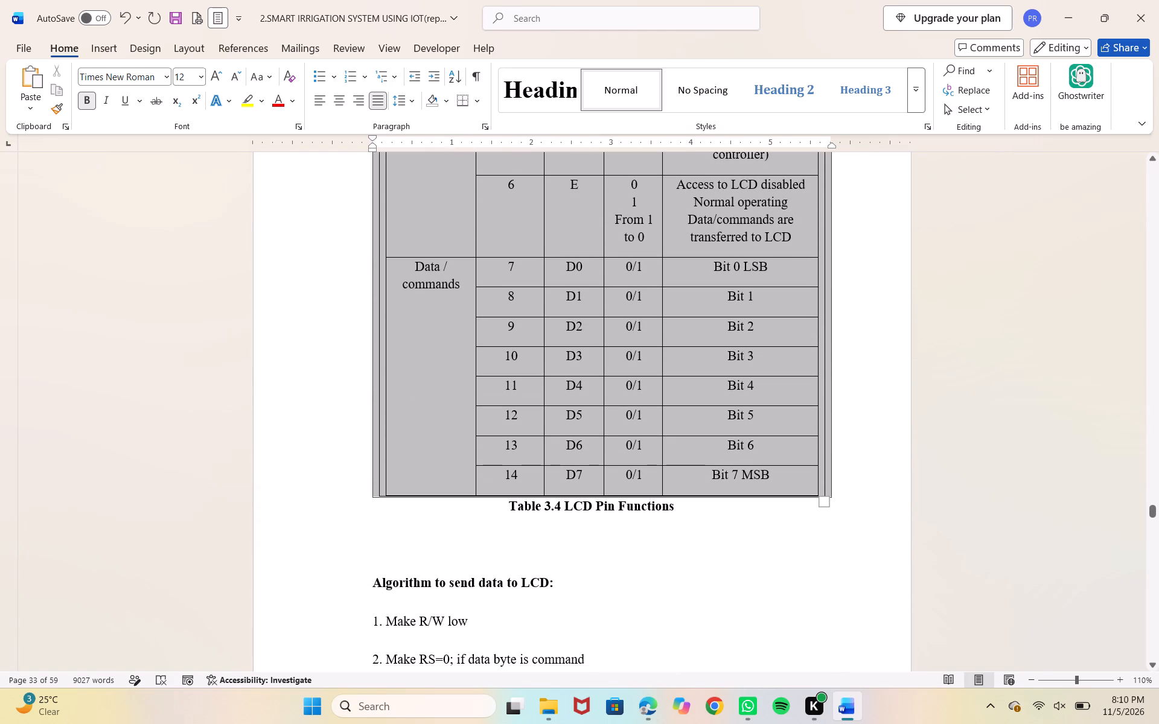
pyautogui.moveTo(688, 513); pyautogui.dragTo(506, 522)
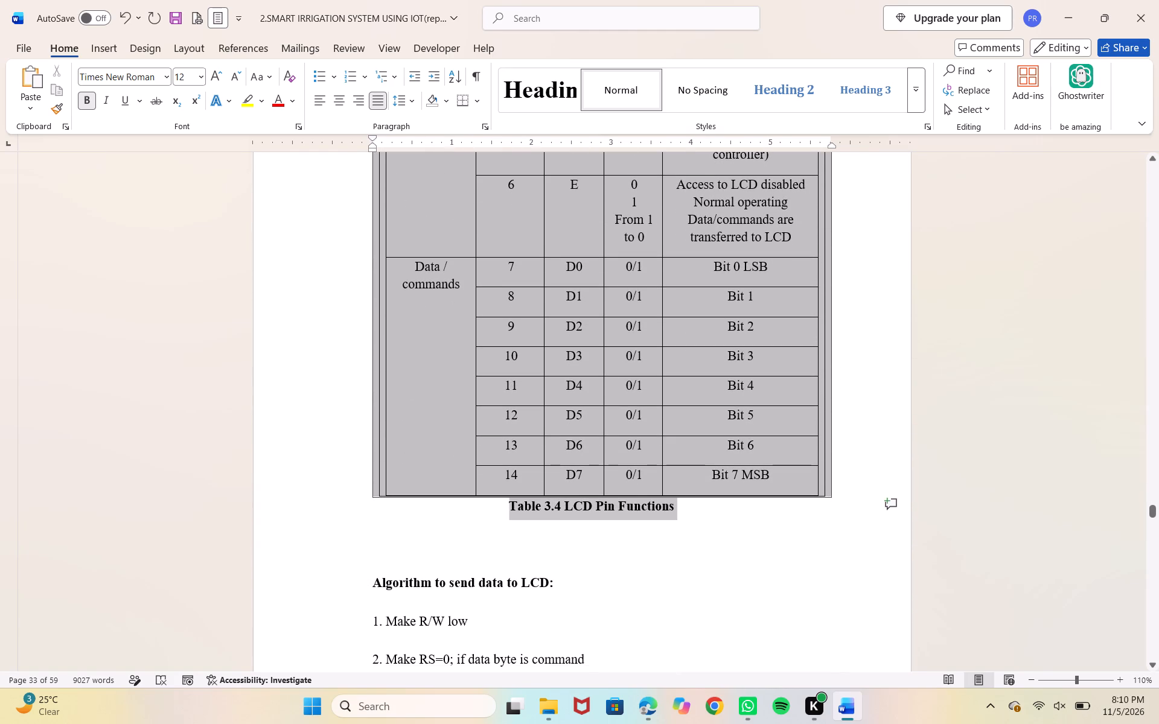
pyautogui.moveTo(506, 522); pyautogui.dragTo(510, 516)
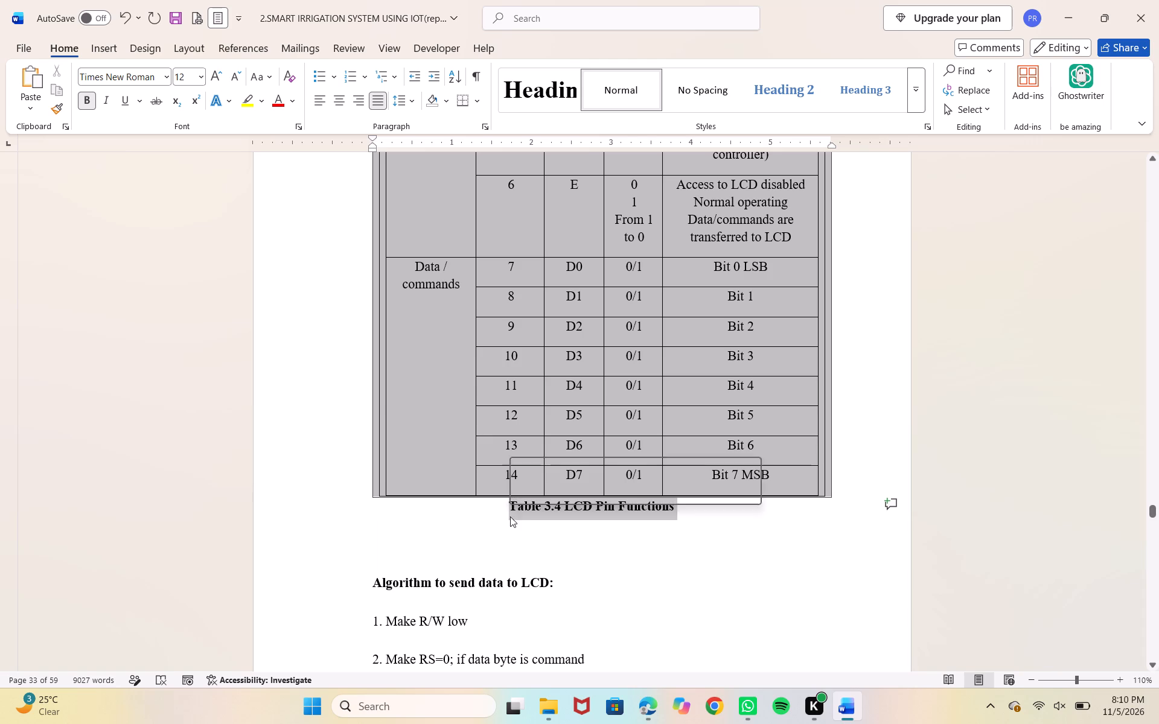
pyautogui.click(643, 562)
pyautogui.scroll(-2, 644, 562)
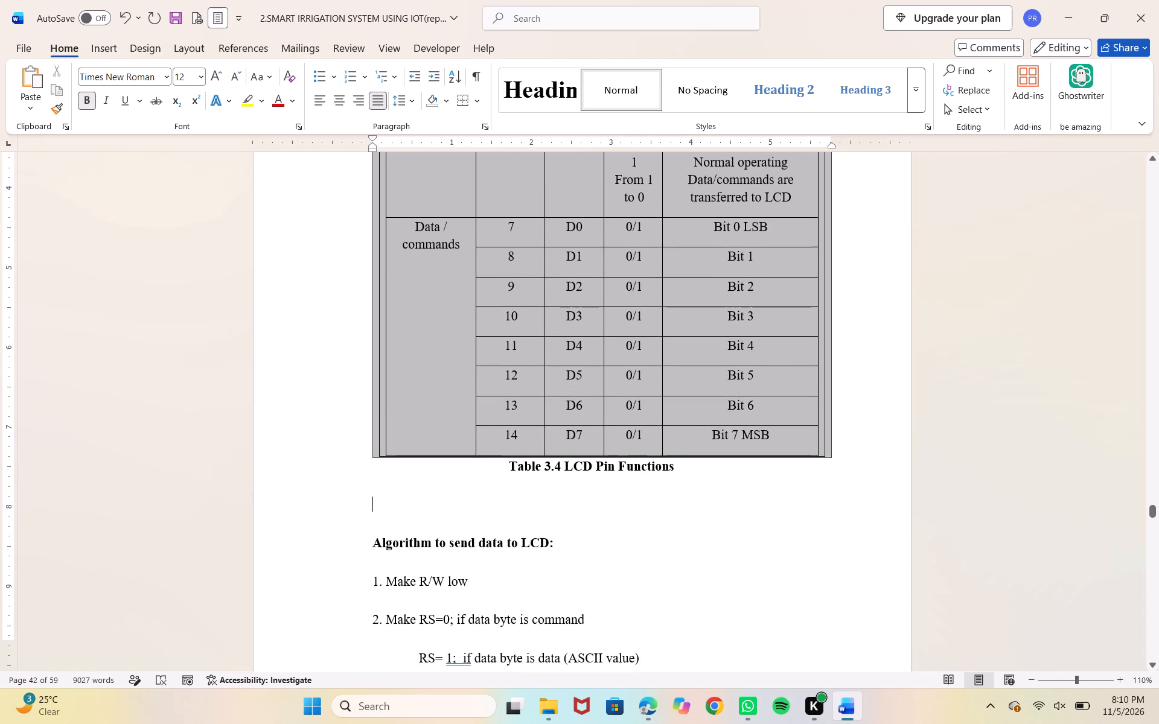
pyautogui.scroll(-6, 644, 564)
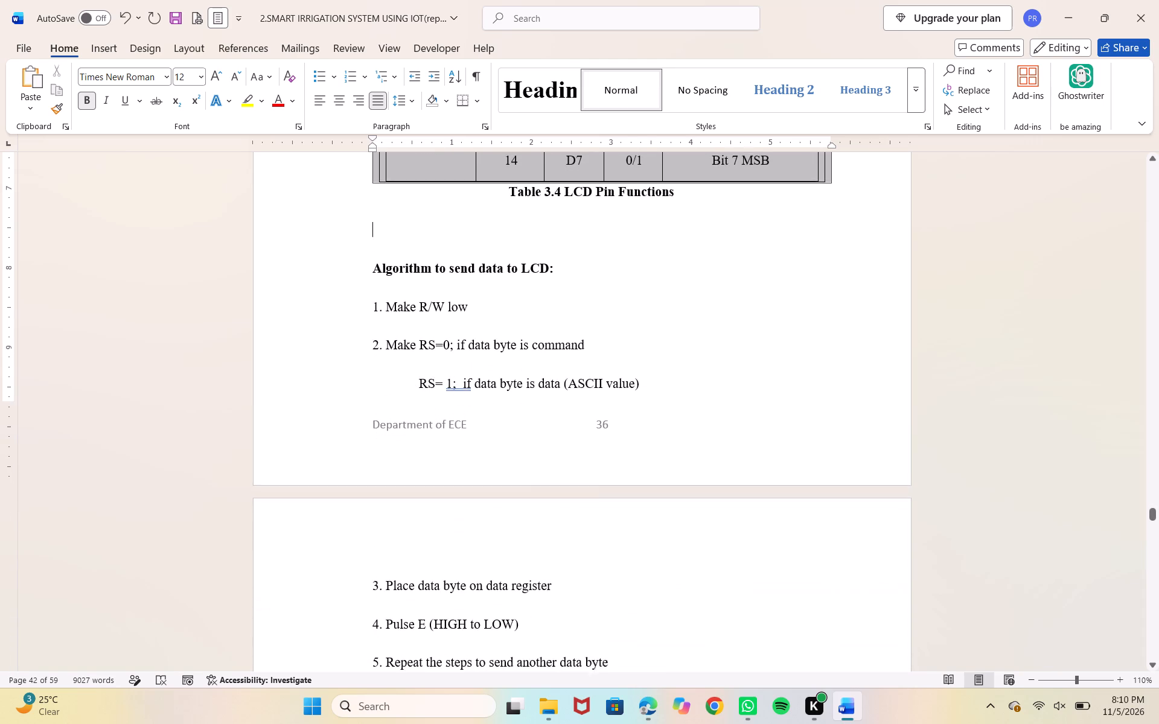
pyautogui.scroll(-12, 644, 564)
pyautogui.scroll(5, 645, 562)
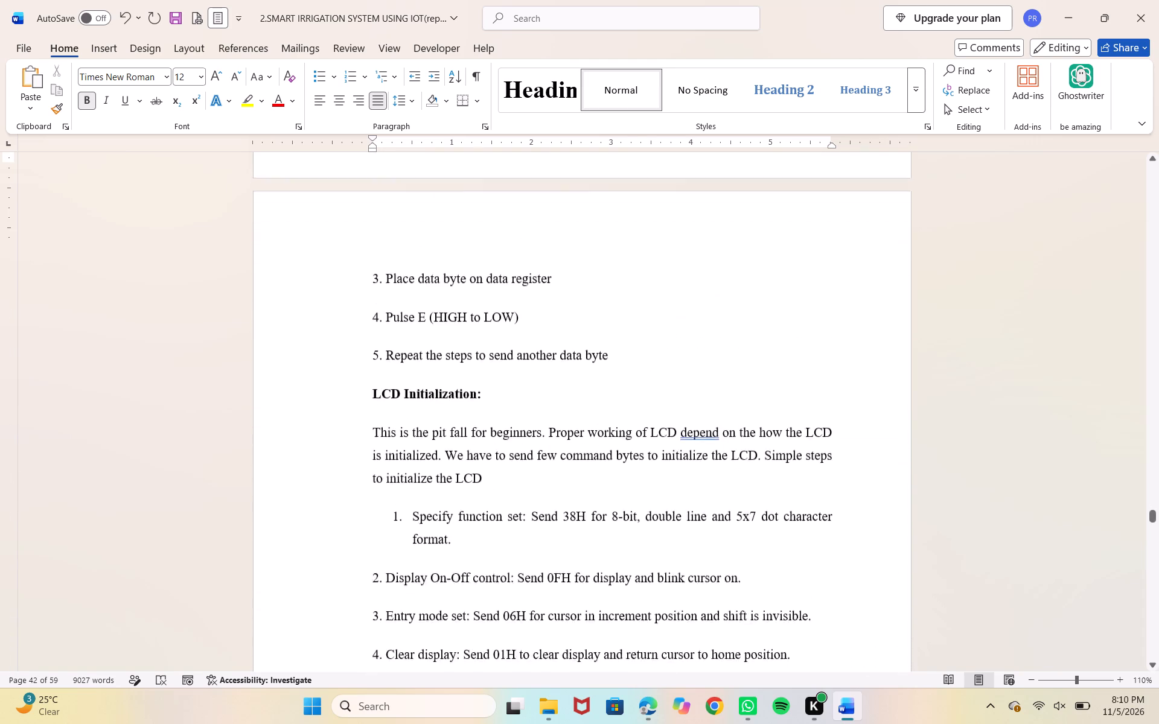
pyautogui.scroll(6, 645, 562)
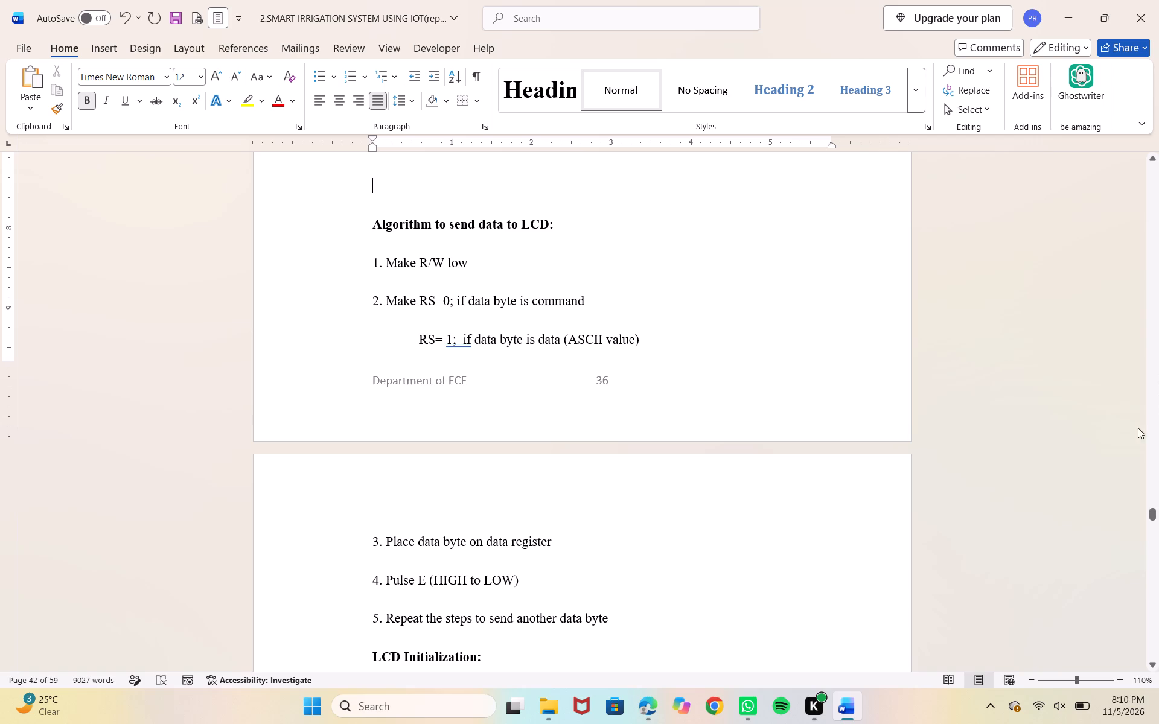
# Delete the entire "DHT11 Sensor Specifications" row, including its table number 4, from the List of Tables.
pyautogui.moveTo(1152, 513); pyautogui.dragTo(1096, 210)
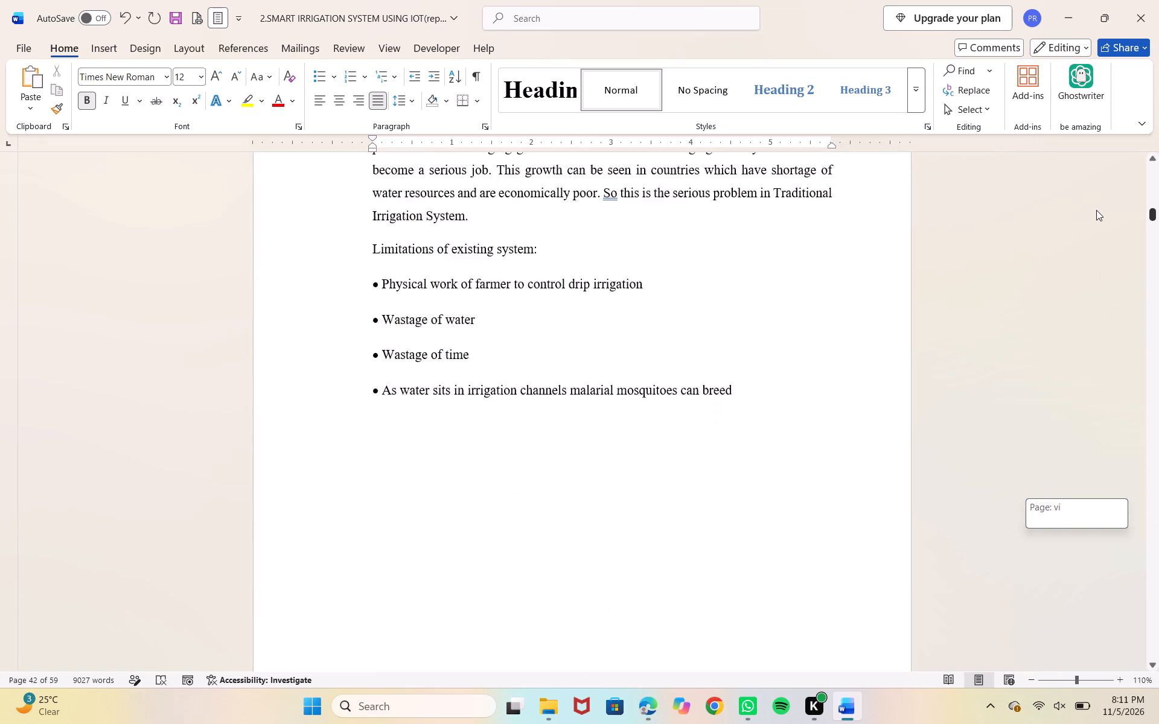
pyautogui.moveTo(1096, 210); pyautogui.dragTo(1096, 202)
pyautogui.scroll(5, 902, 352)
pyautogui.scroll(16, 900, 354)
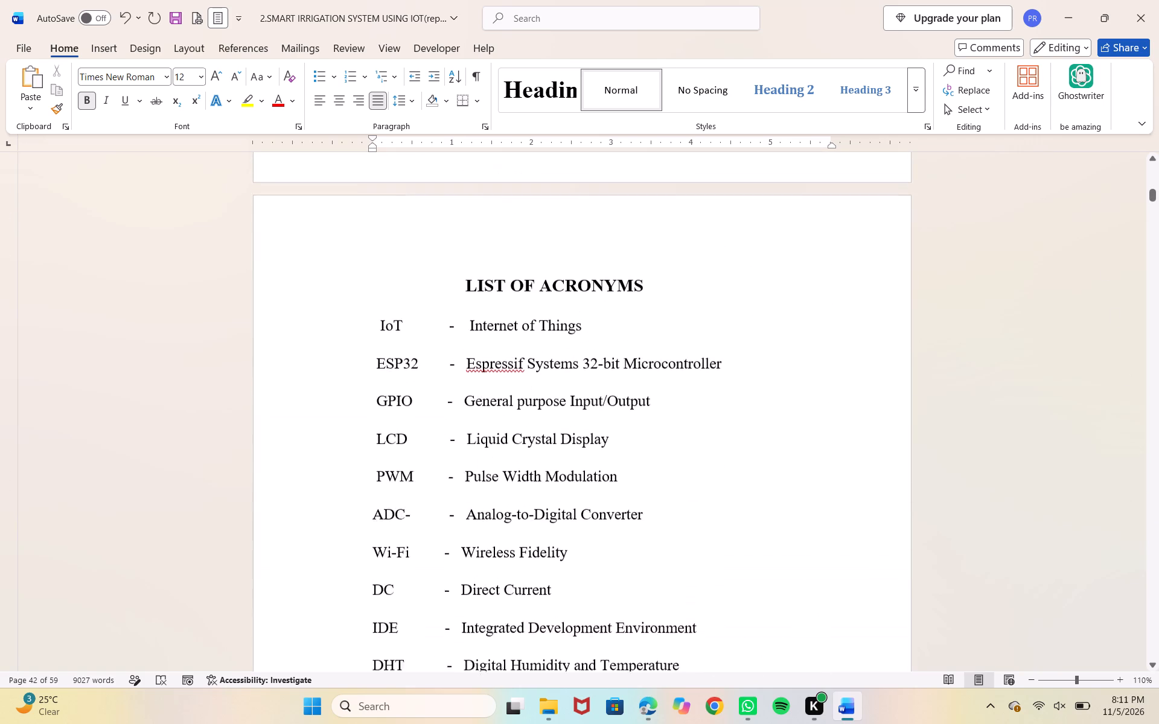
pyautogui.scroll(20, 627, 491)
pyautogui.scroll(5, 627, 491)
pyautogui.scroll(-2, 628, 491)
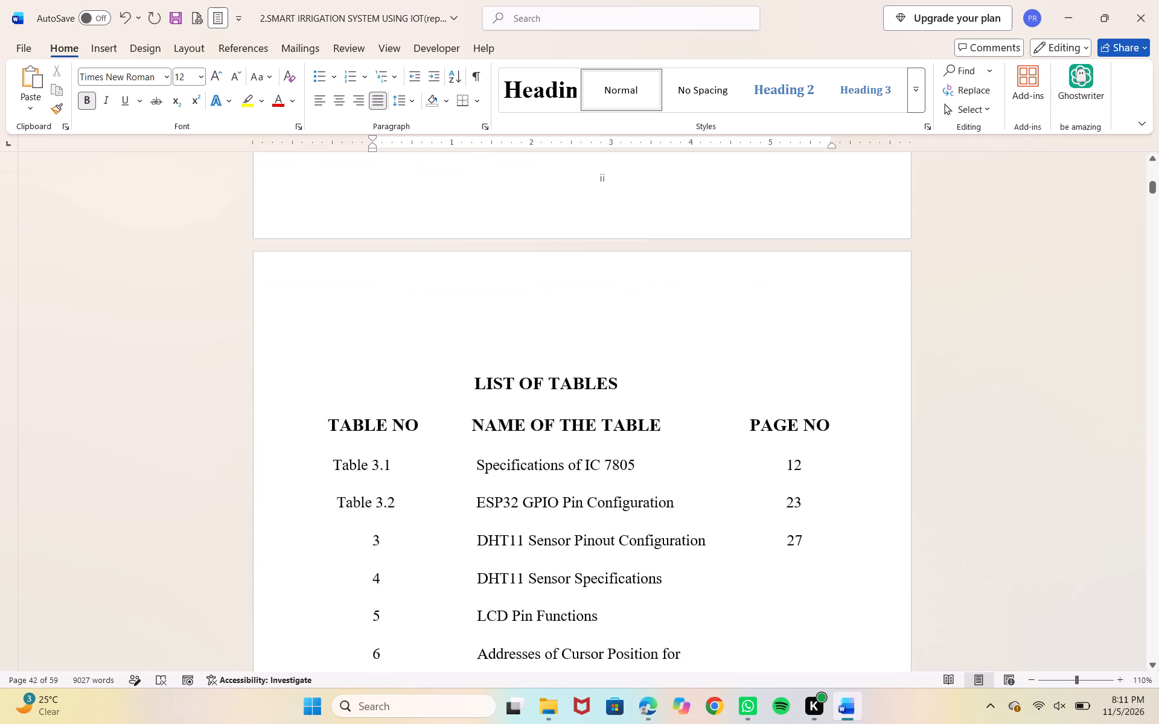
pyautogui.moveTo(680, 539); pyautogui.dragTo(525, 535)
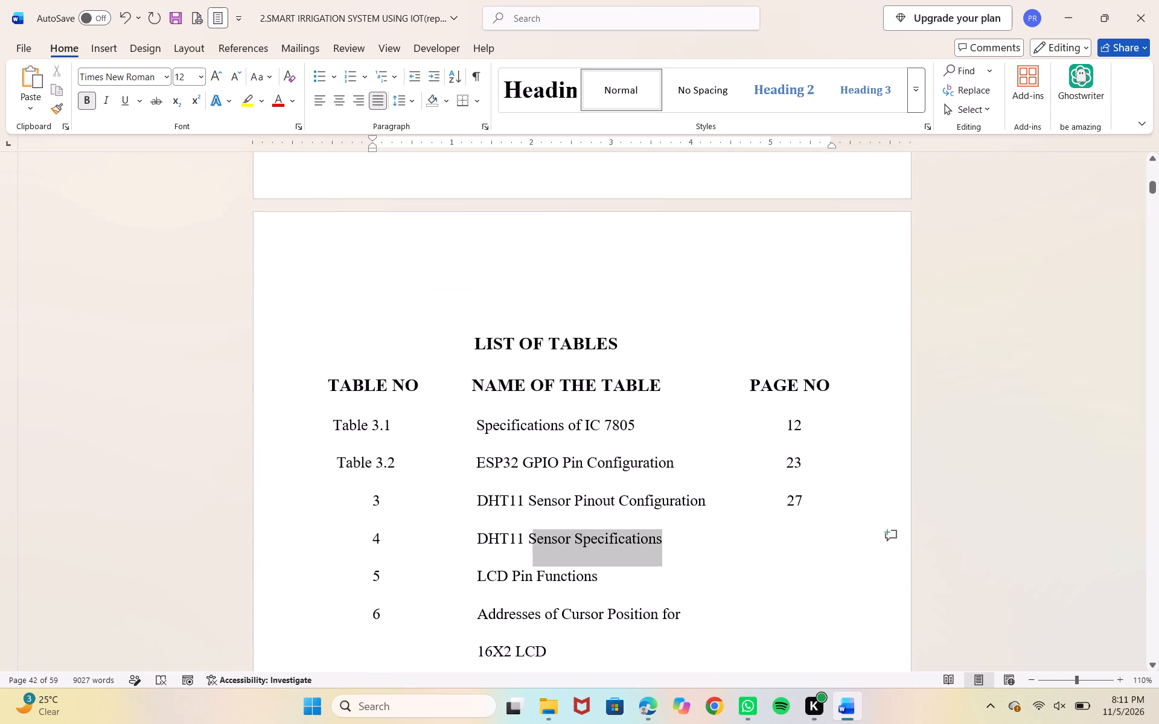
pyautogui.moveTo(525, 535); pyautogui.dragTo(490, 535)
pyautogui.press('BackSpace')
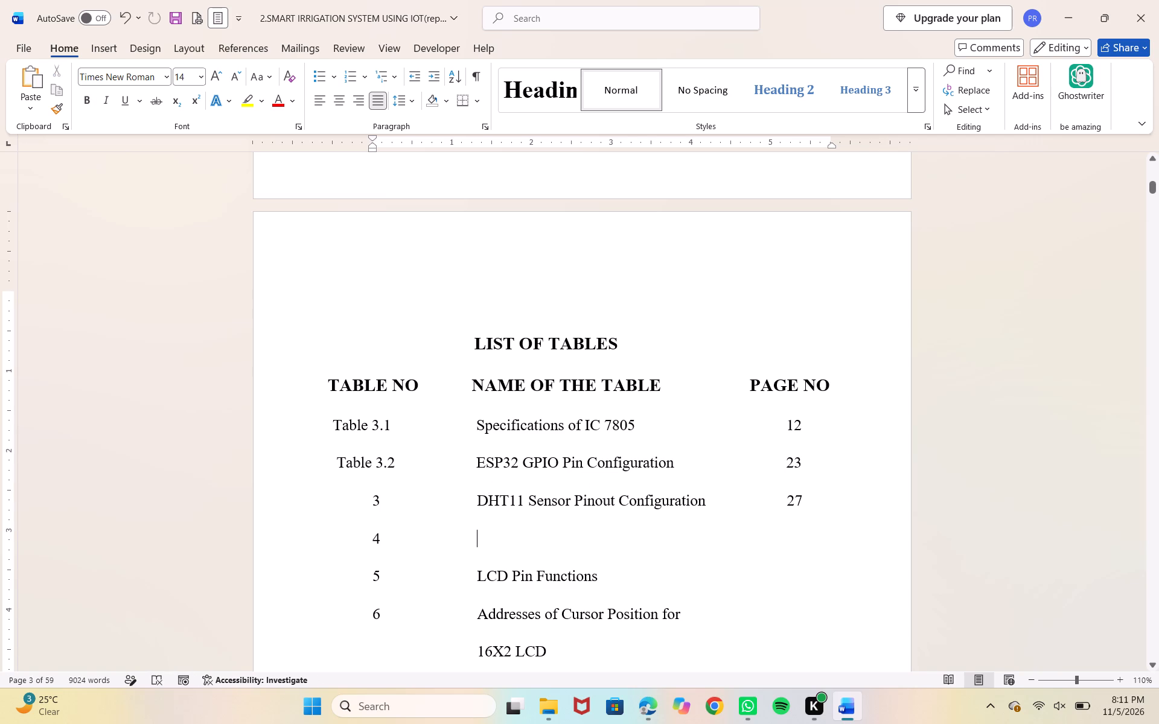
pyautogui.press('BackSpace')
pyautogui.press('BackSpace')
pyautogui.press('BackSpace')
pyautogui.press('BackSpace')
pyautogui.press('BackSpace')
pyautogui.press('BackSpace')
pyautogui.press('BackSpace')
pyautogui.press('BackSpace')
pyautogui.press('BackSpace')
pyautogui.press('BackSpace')
pyautogui.press('BackSpace')
pyautogui.press('BackSpace')
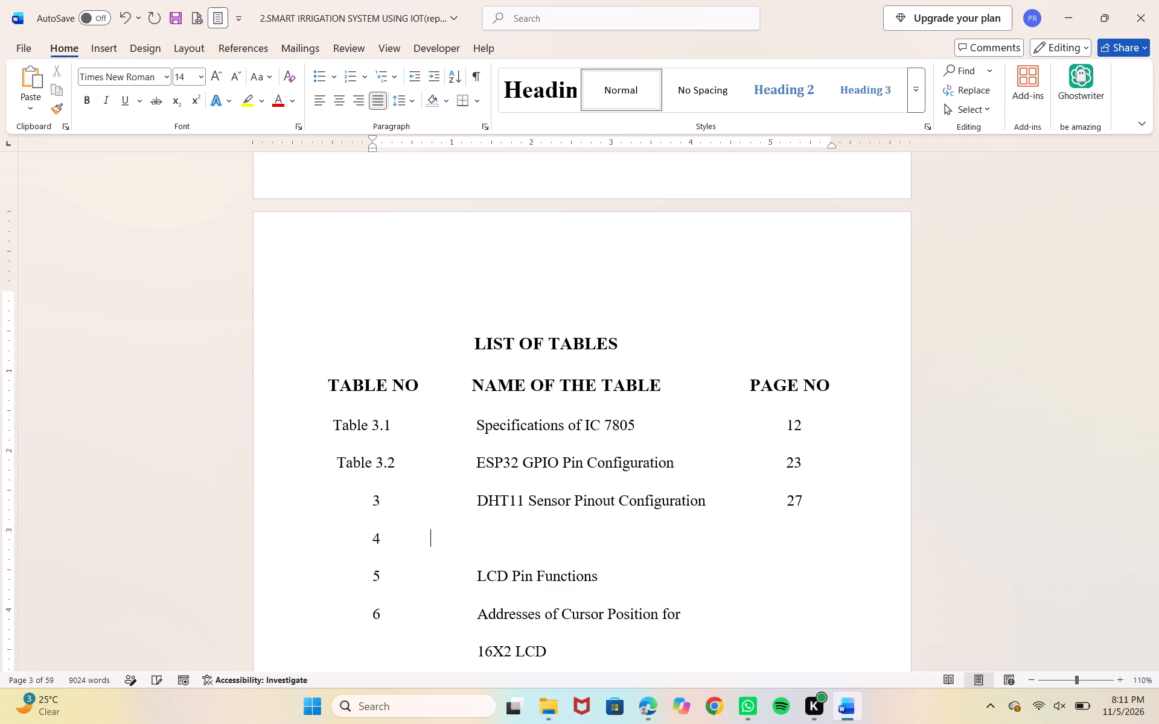
pyautogui.press('BackSpace')
pyautogui.press('BackSpace')
pyautogui.press('BackSpace')
pyautogui.press('BackSpace')
pyautogui.press('BackSpace')
pyautogui.press('BackSpace')
pyautogui.press('BackSpace')
pyautogui.press('BackSpace')
pyautogui.press('BackSpace')
pyautogui.press('BackSpace')
pyautogui.press('BackSpace')
pyautogui.press('BackSpace')
pyautogui.press('BackSpace')
pyautogui.press('BackSpace')
pyautogui.press('BackSpace')
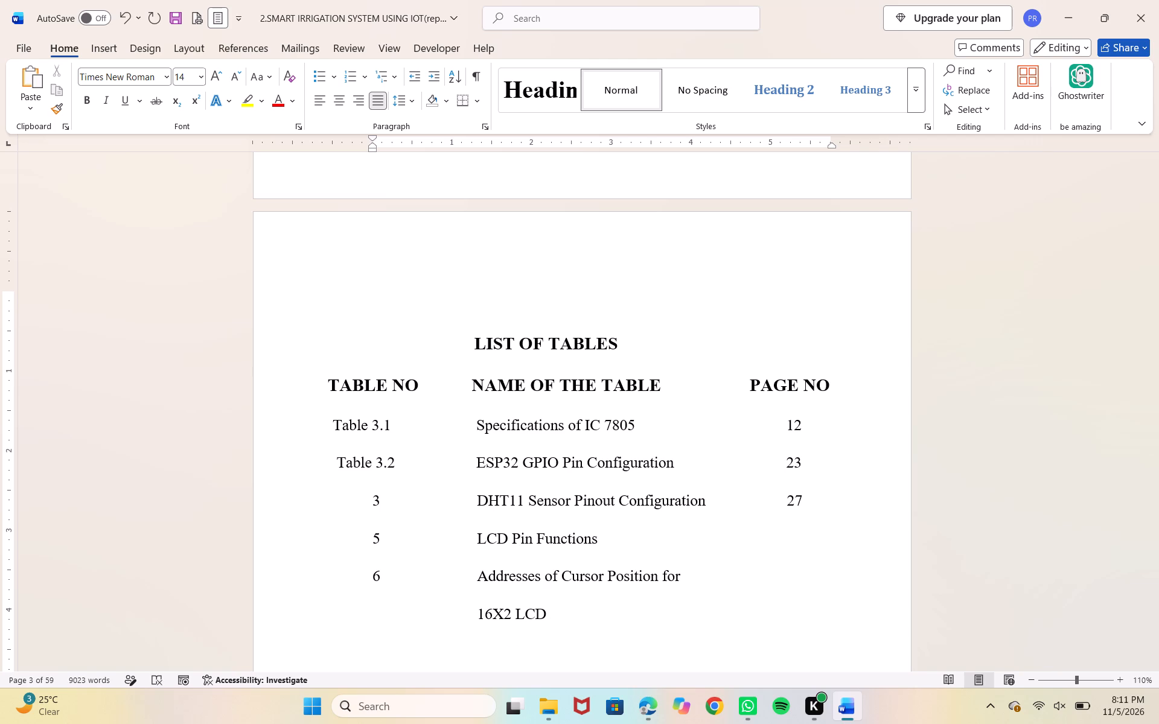
# Add page number 36 to the "LCD Pin Functions" row in the List of Tables, aligned under PAGE NO.
pyautogui.click(610, 542)
pyautogui.press('space')
pyautogui.press('space')
pyautogui.press('space')
pyautogui.press('space')
pyautogui.press('space')
pyautogui.press('space')
pyautogui.press('space')
pyautogui.press('space')
pyautogui.press('space')
pyautogui.press('space')
pyautogui.press('space')
pyautogui.press('space')
pyautogui.press('space')
pyautogui.press('space')
pyautogui.press('space')
pyautogui.press('space')
pyautogui.press('space')
pyautogui.press('space')
pyautogui.press('space')
pyautogui.press('space')
pyautogui.press('space')
pyautogui.press('space')
pyautogui.press('space')
pyautogui.press('space')
pyautogui.press('space')
pyautogui.press('space')
pyautogui.press('space')
pyautogui.press('space')
pyautogui.press('space')
pyautogui.press('space')
pyautogui.press('3')
pyautogui.press('6')
# Change the "DHT11 Sensor Pinout Configuration" row's table number to "Table 3.3" in the List of Tables.
pyautogui.click(369, 500)
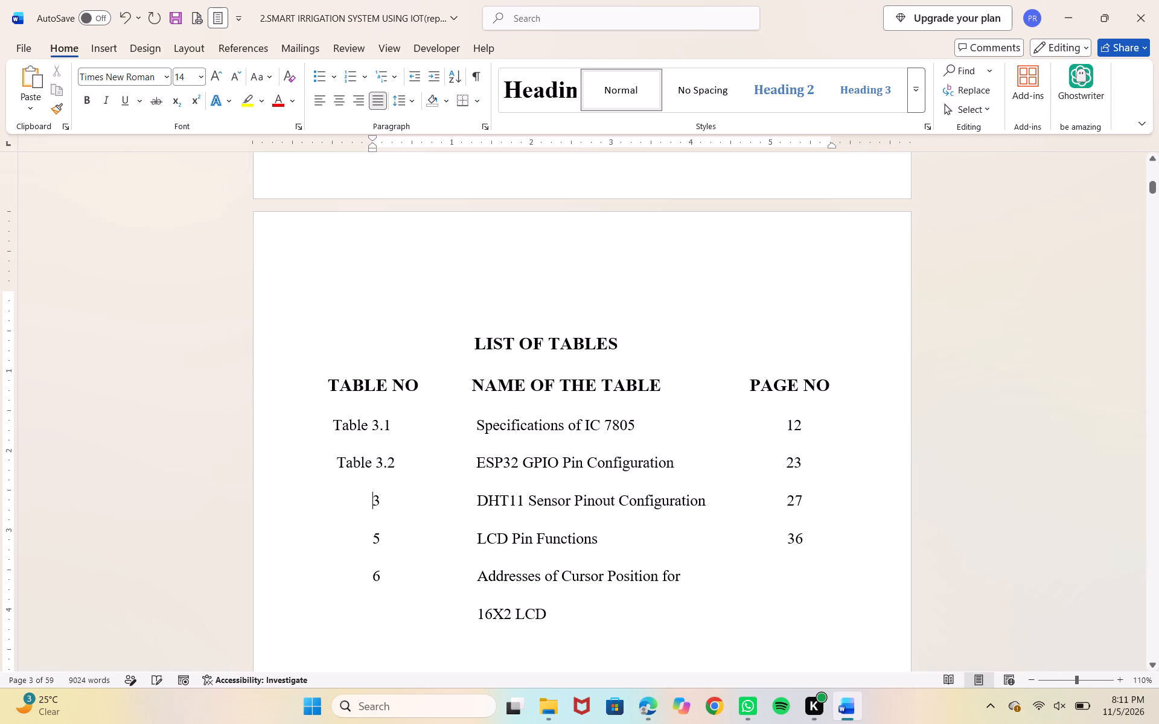
pyautogui.write('Table')
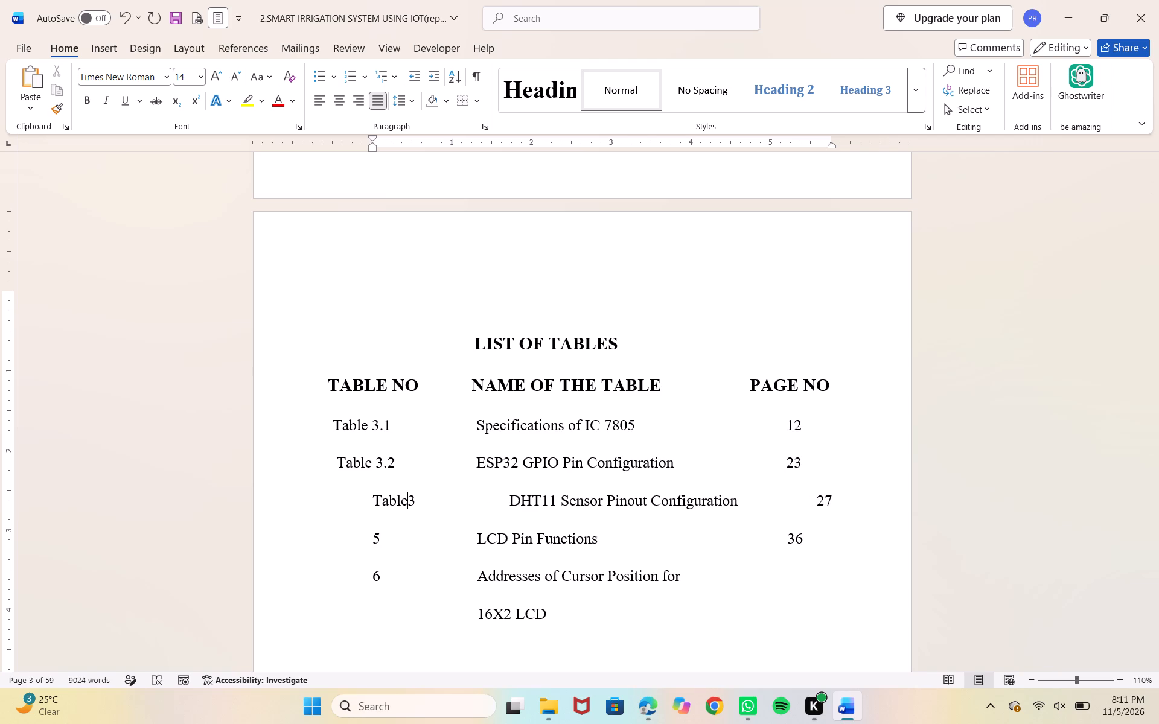
pyautogui.press('Left')
pyautogui.press('Left')
pyautogui.press('Left')
pyautogui.press('Left')
pyautogui.press('Left')
pyautogui.press('BackSpace')
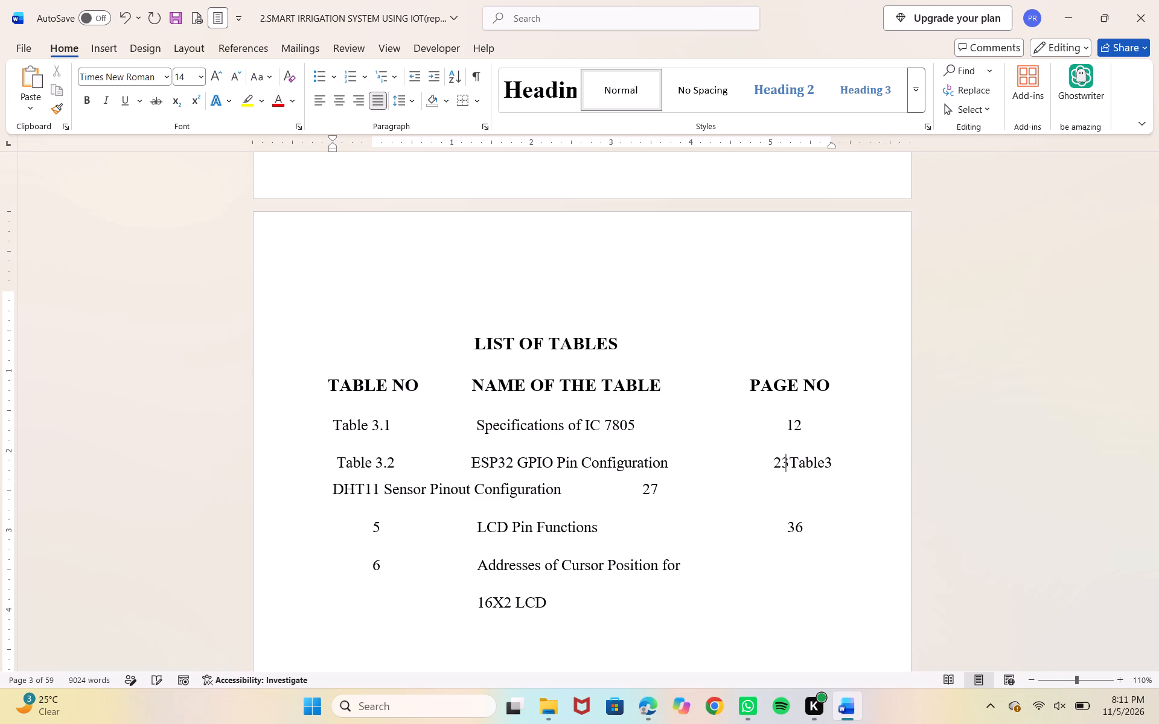
pyautogui.hotkey('ctrl', 'z')
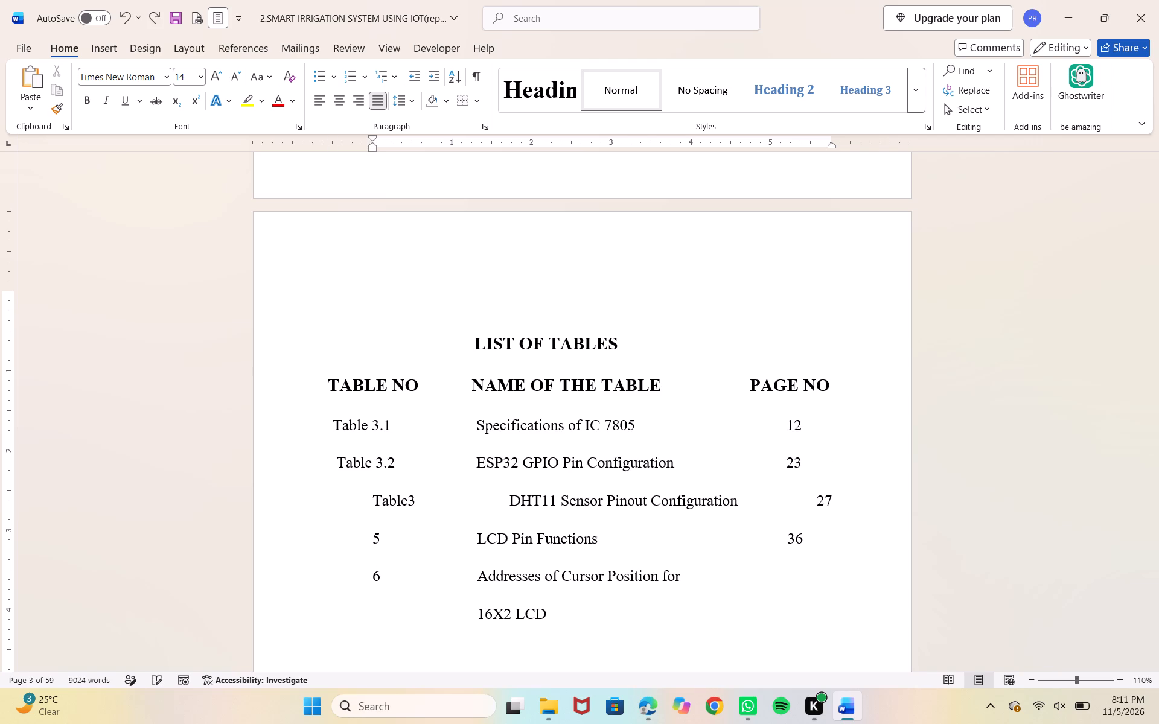
pyautogui.press('Right')
pyautogui.press('Right')
pyautogui.press('Right')
pyautogui.press('Right')
pyautogui.press('Right')
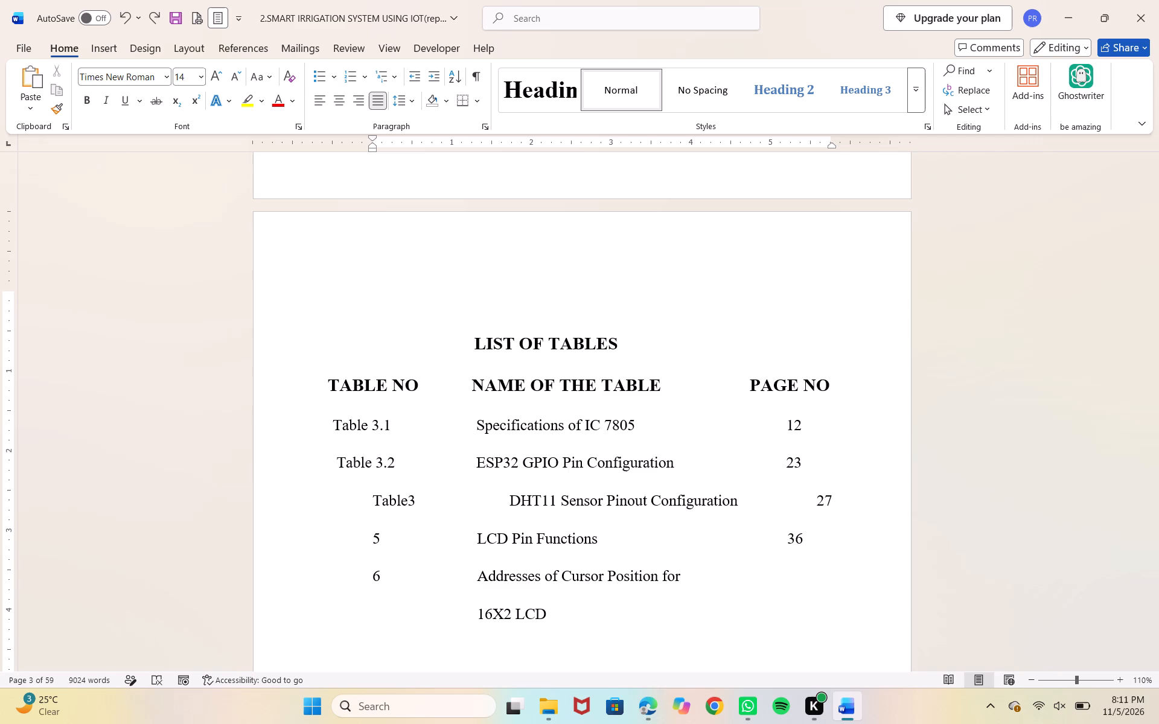
pyautogui.press('space')
pyautogui.press('Right')
pyautogui.write('.3')
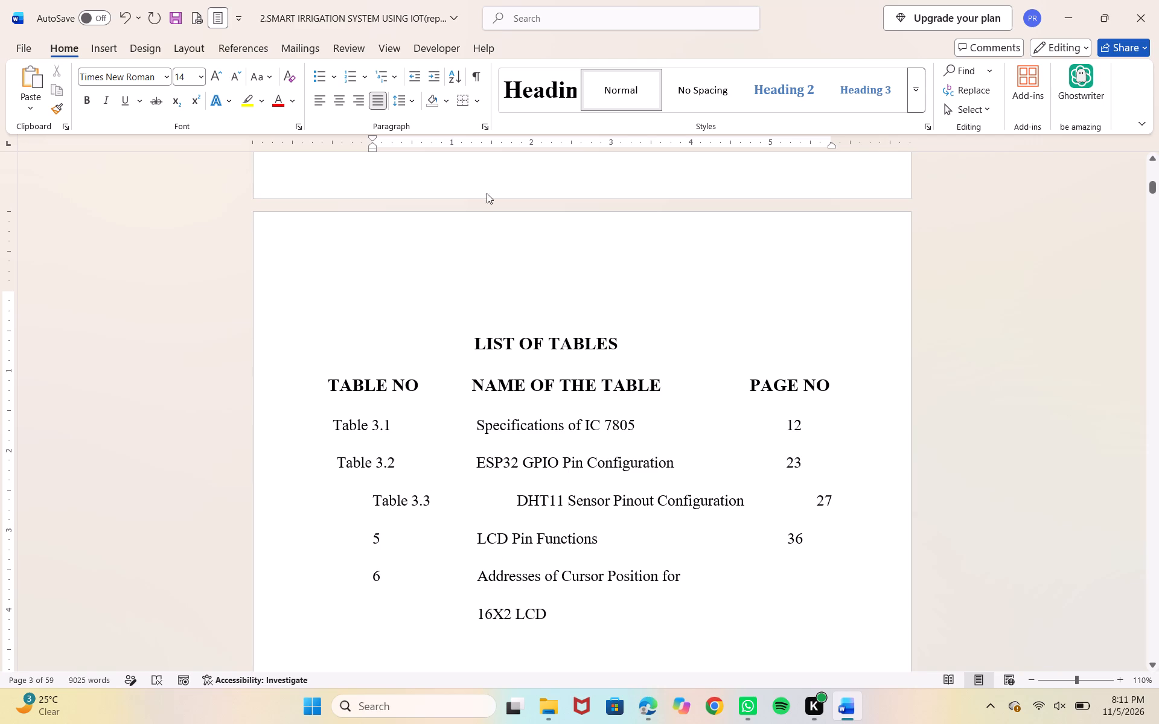
# Reduce the Table 3.3 row's indent and spacing so its number, name and page align with the Table 3.2 row above.
pyautogui.moveTo(373, 146); pyautogui.dragTo(356, 148)
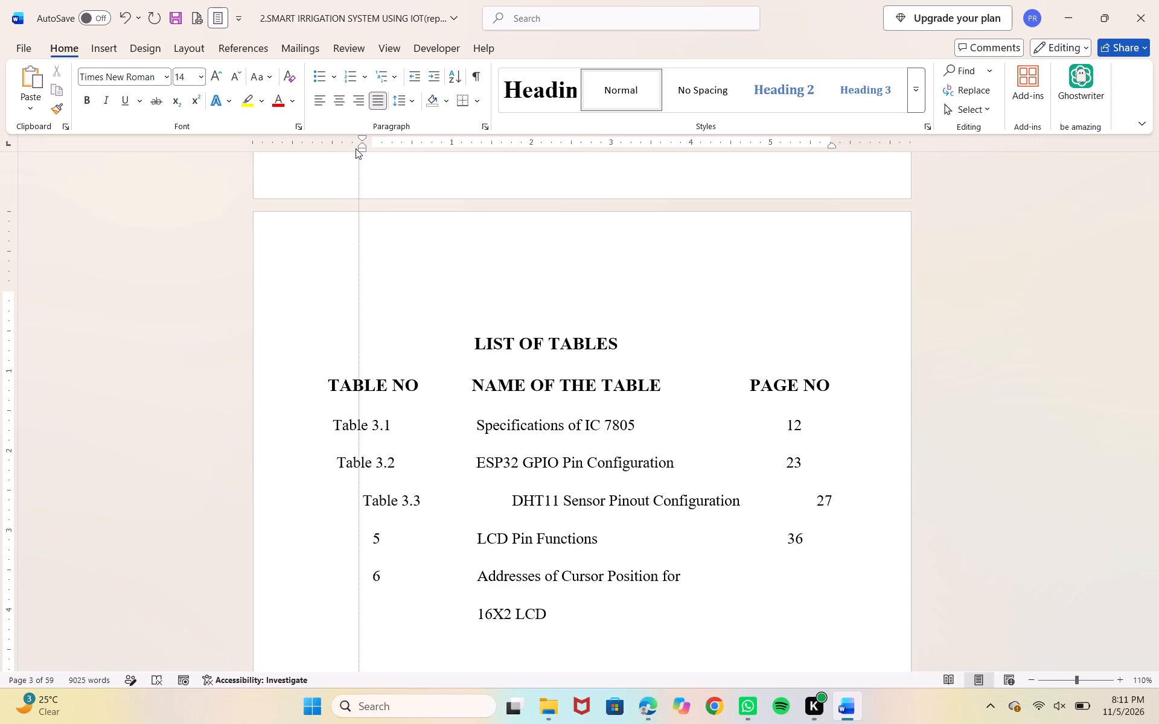
pyautogui.moveTo(356, 148); pyautogui.dragTo(337, 143)
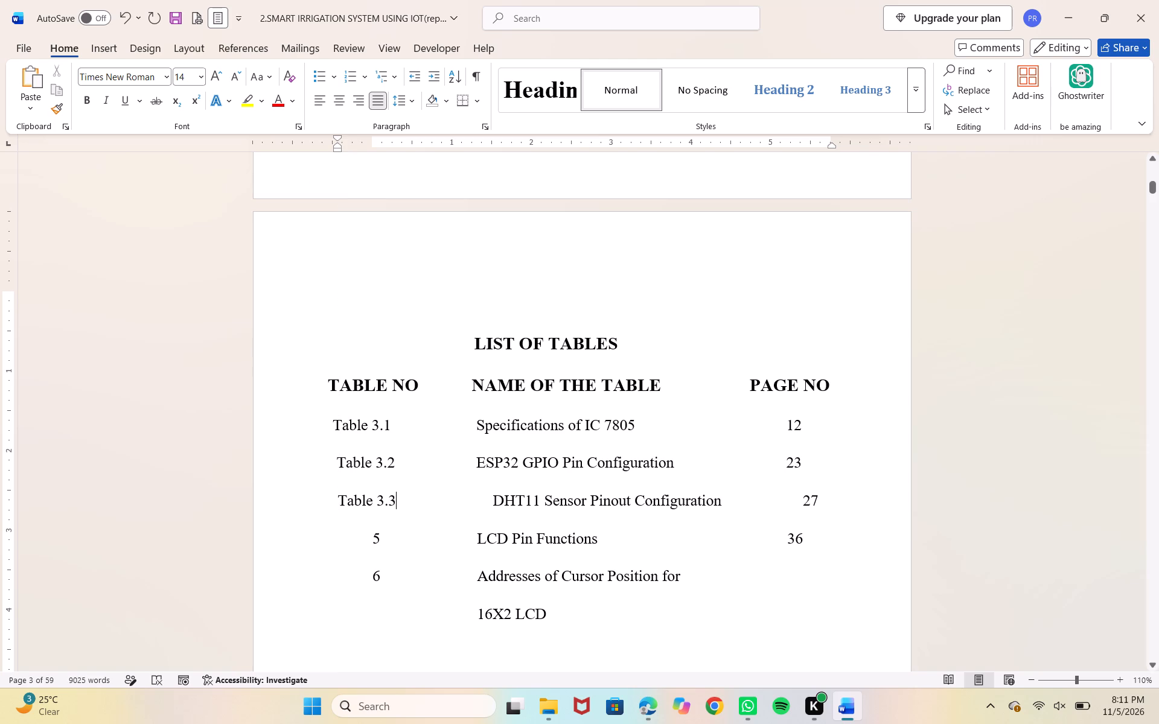
pyautogui.moveTo(336, 460); pyautogui.dragTo(343, 463)
pyautogui.press('BackSpace')
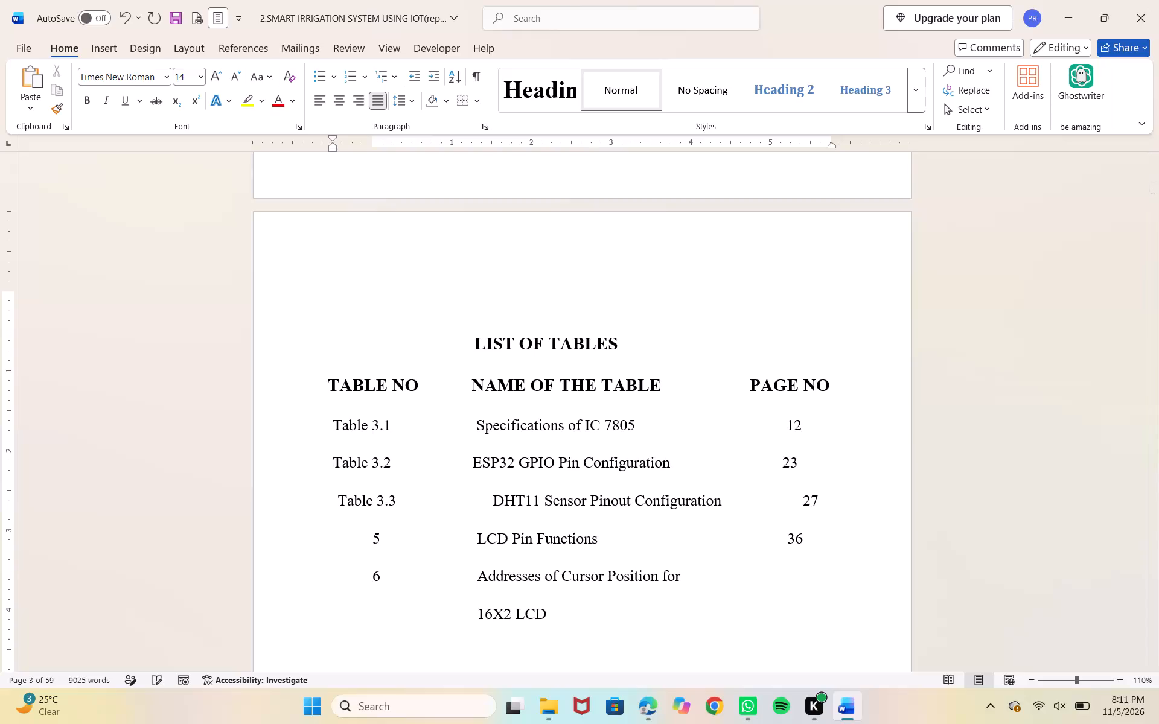
pyautogui.press('space')
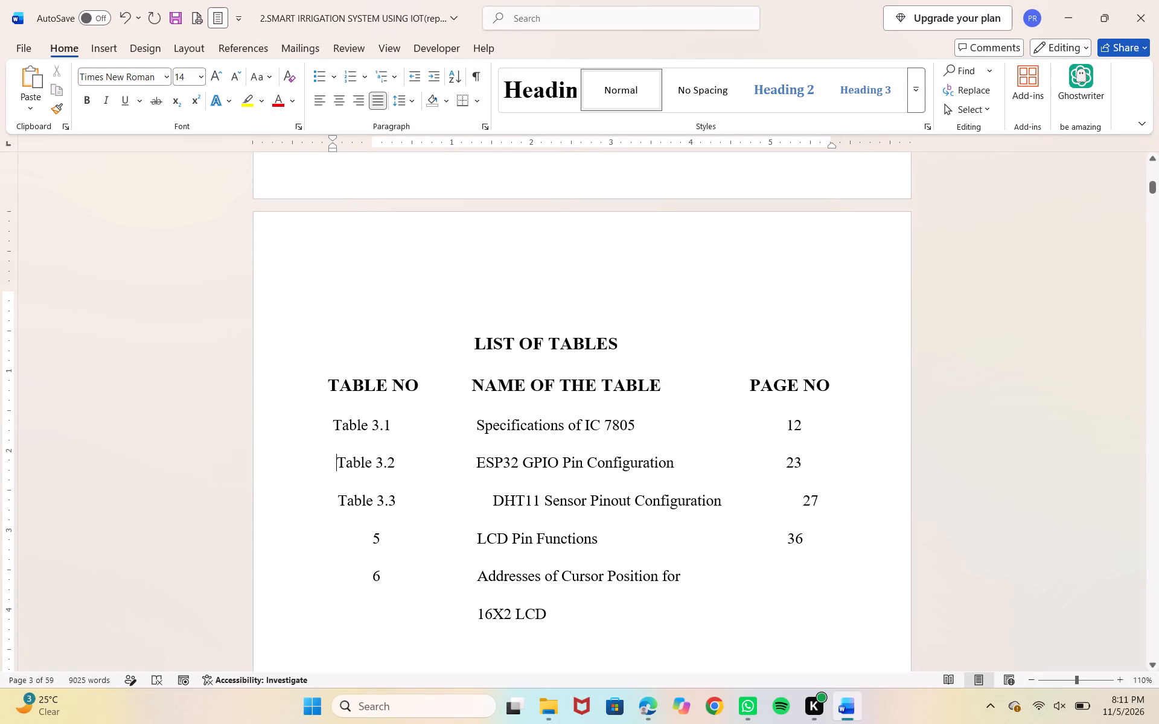
pyautogui.click(493, 500)
pyautogui.press('BackSpace')
pyautogui.press('BackSpace')
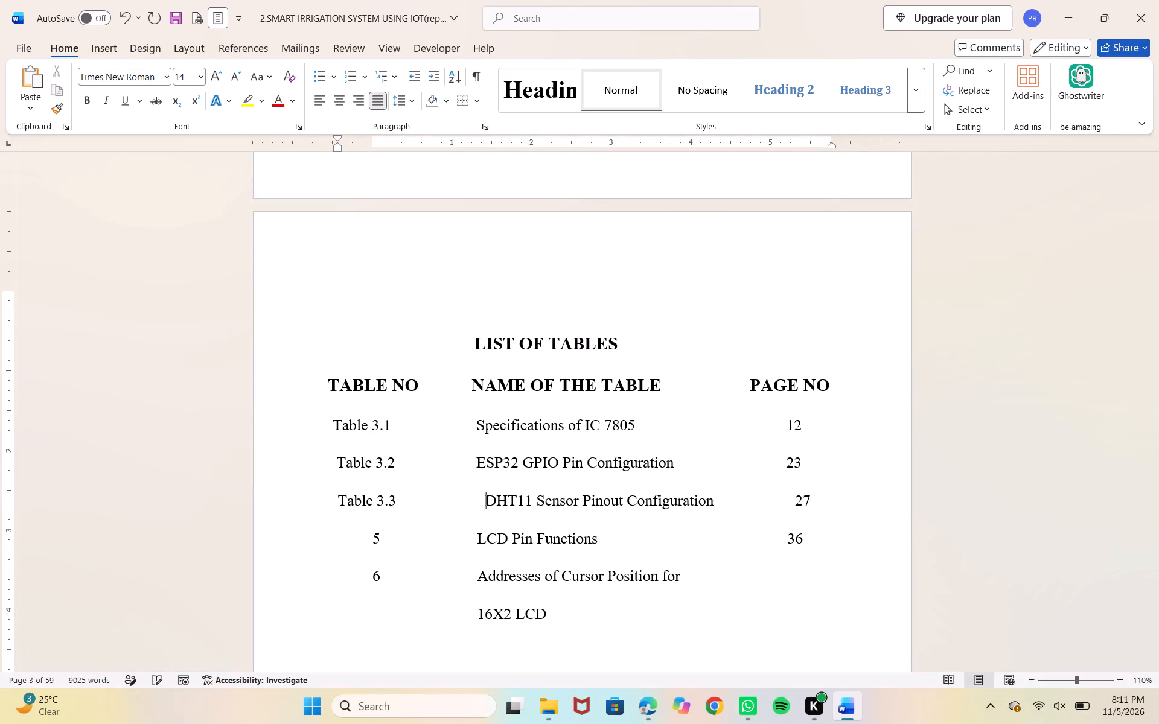
pyautogui.press('BackSpace')
pyautogui.press('BackSpace')
pyautogui.press('BackSpace')
pyautogui.press('space')
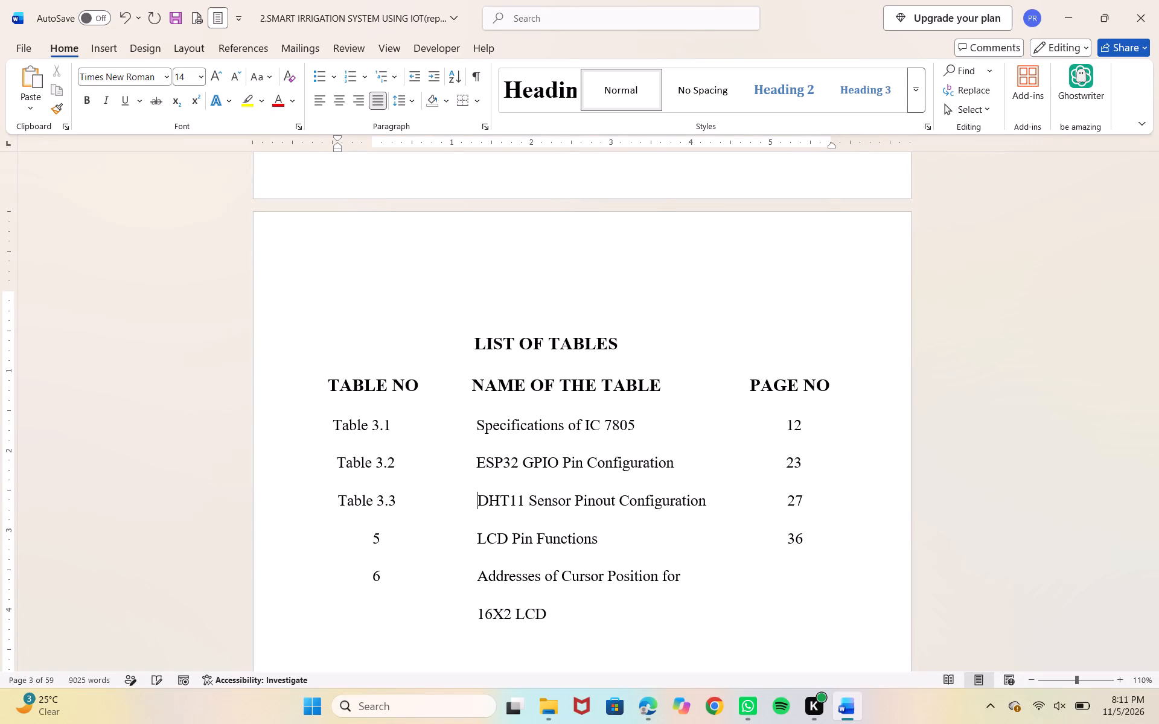
# Change the "LCD Pin Functions" row's table number to "Table 3.4" in the List of Tables.
pyautogui.click(371, 537)
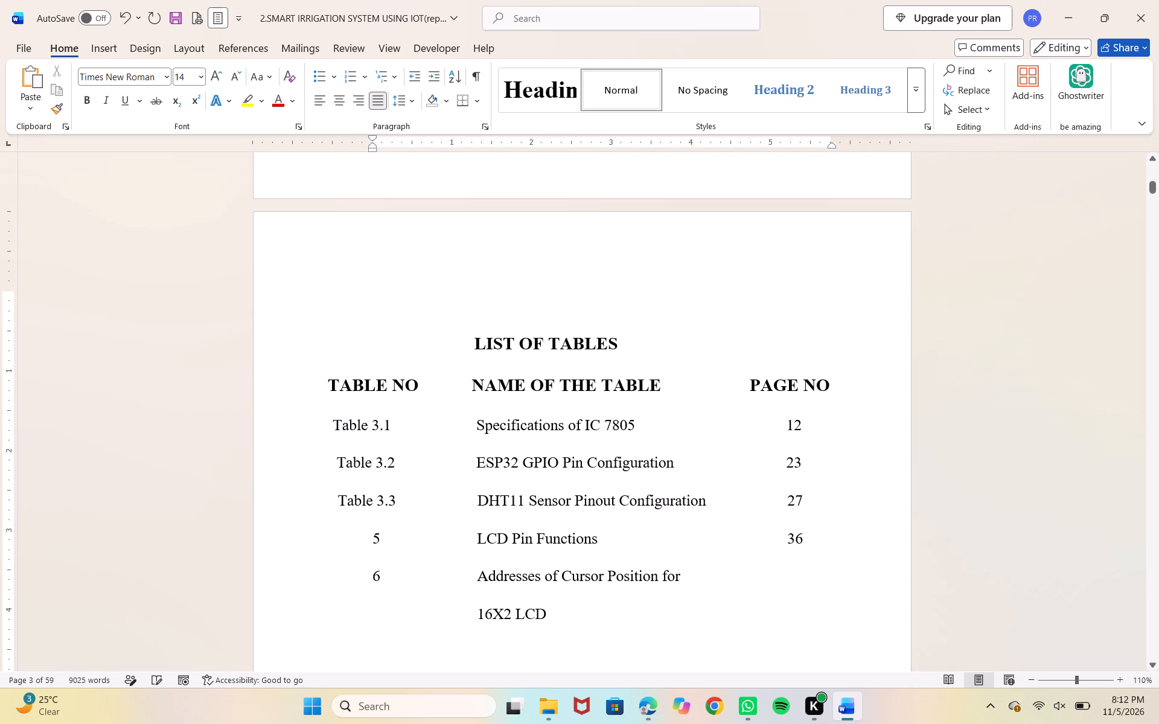
pyautogui.click(340, 468)
pyautogui.click(382, 542)
pyautogui.click(373, 537)
pyautogui.write('Table')
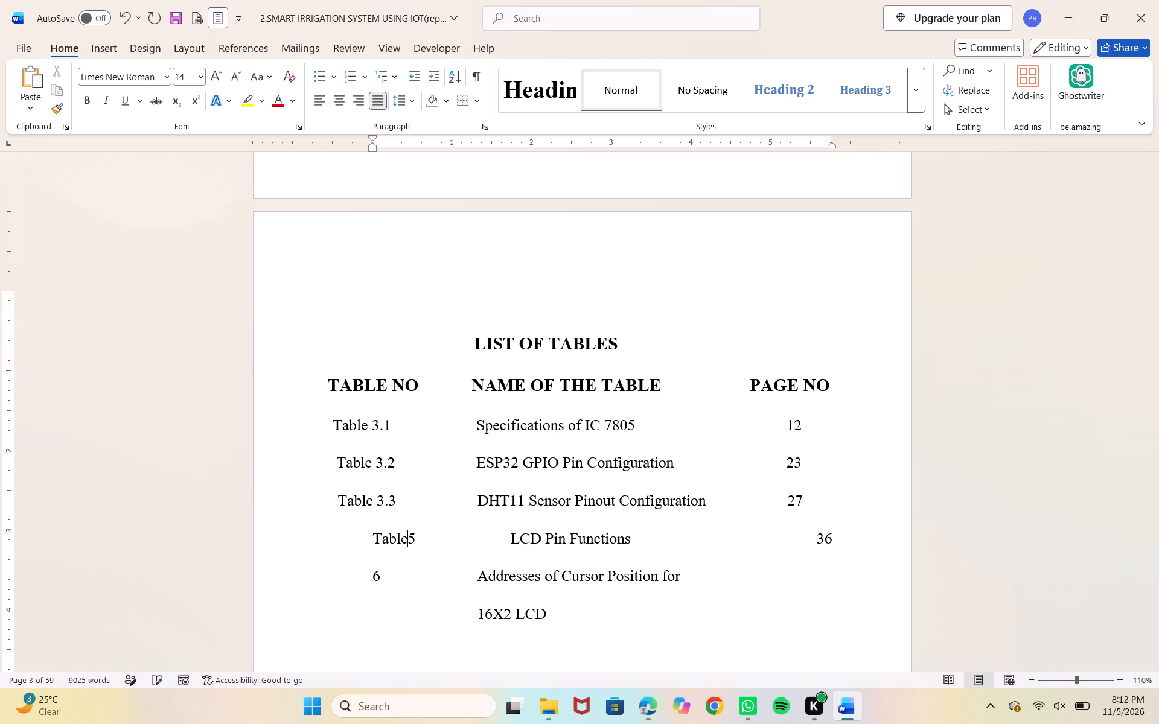
pyautogui.press('space')
pyautogui.write('3.')
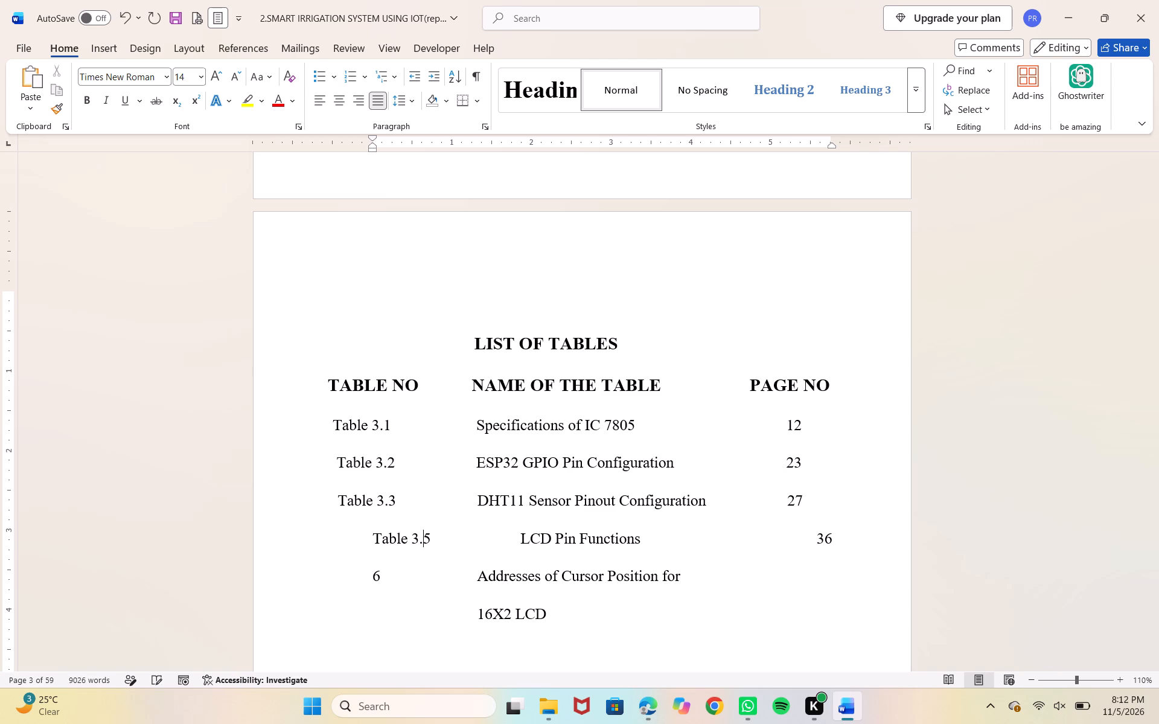
pyautogui.press('Right')
pyautogui.press('BackSpace')
pyautogui.press('4')
# Reduce the Table 3.4 row's indent and spacing so its number, name and page align with the Table 3.3 row.
pyautogui.click(369, 542)
pyautogui.moveTo(372, 144); pyautogui.dragTo(353, 144)
pyautogui.moveTo(353, 144); pyautogui.dragTo(348, 144)
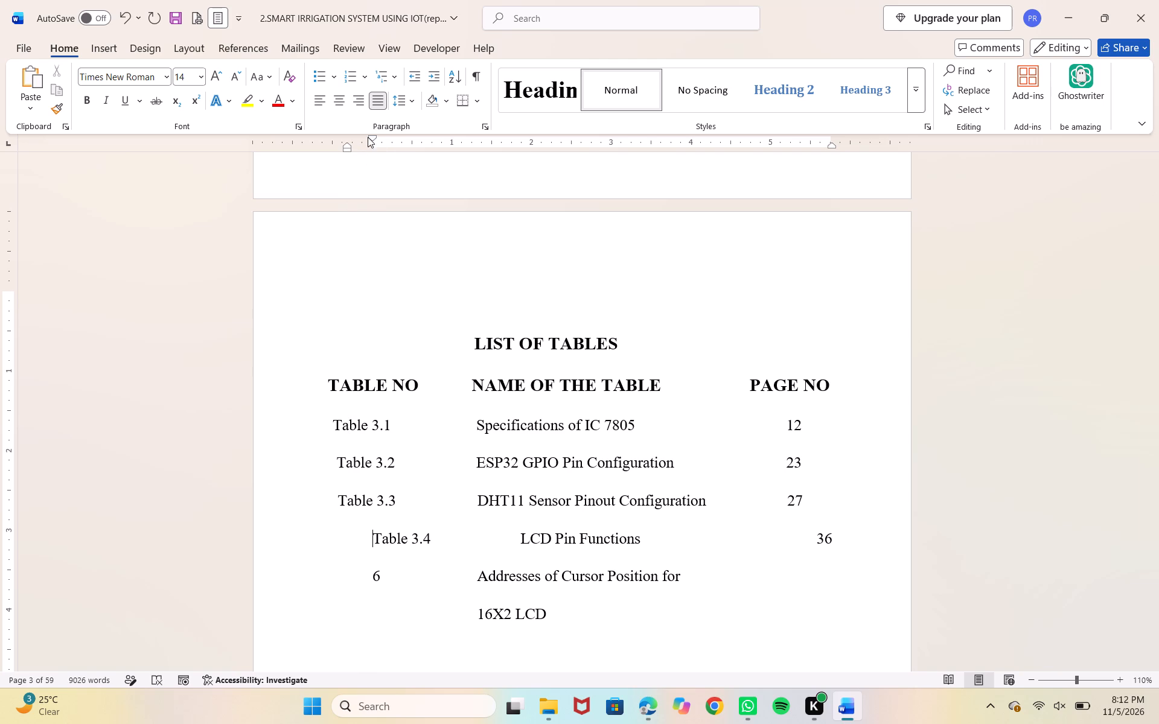
pyautogui.moveTo(373, 136); pyautogui.dragTo(341, 134)
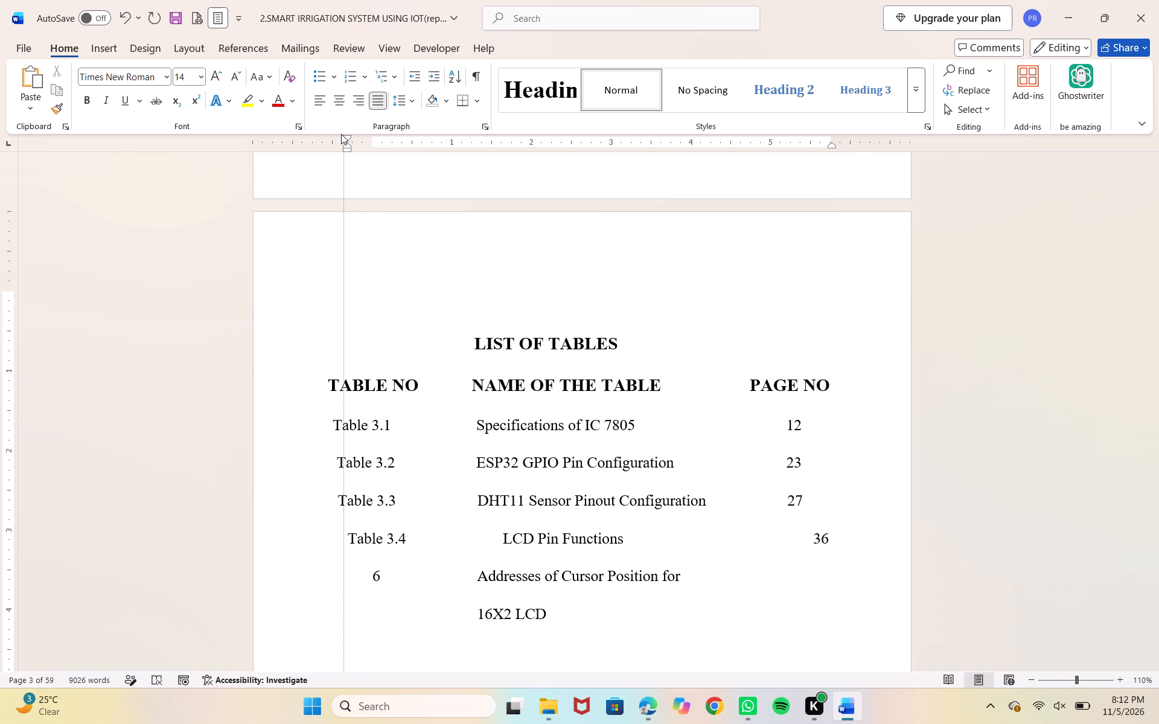
pyautogui.moveTo(341, 134); pyautogui.dragTo(339, 134)
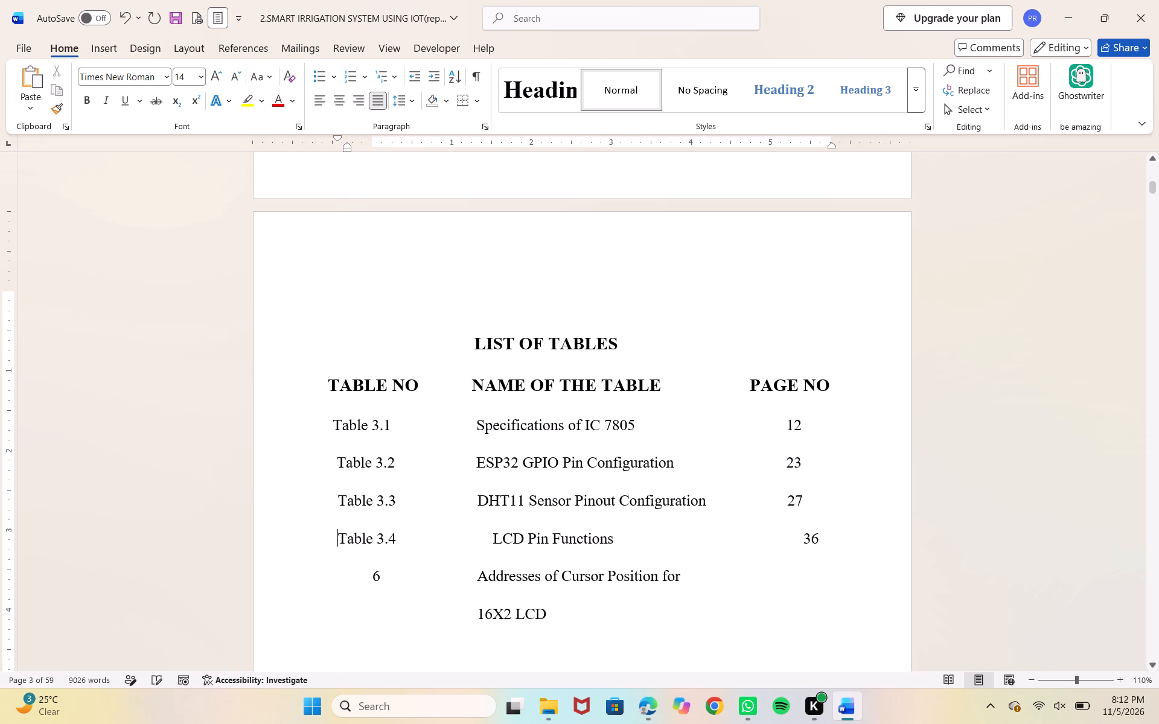
pyautogui.click(490, 539)
pyautogui.press('Right')
pyautogui.press('BackSpace')
pyautogui.press('BackSpace')
pyautogui.press('BackSpace')
pyautogui.press('BackSpace')
pyautogui.press('space')
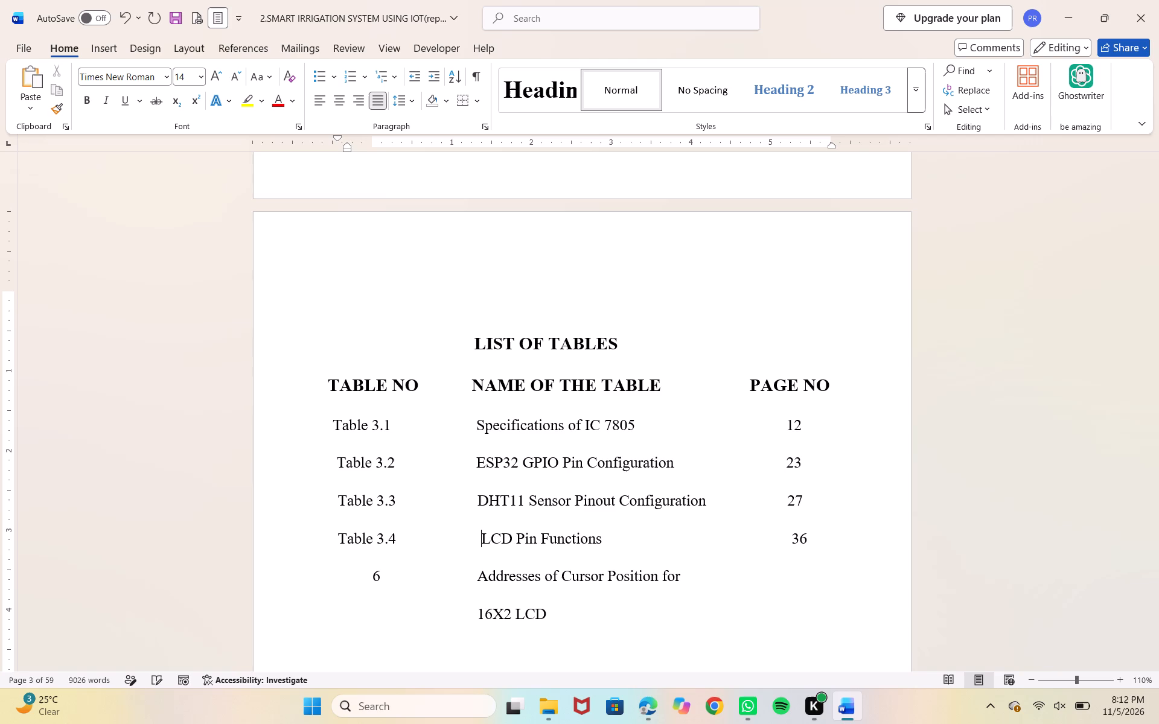
pyautogui.press('BackSpace')
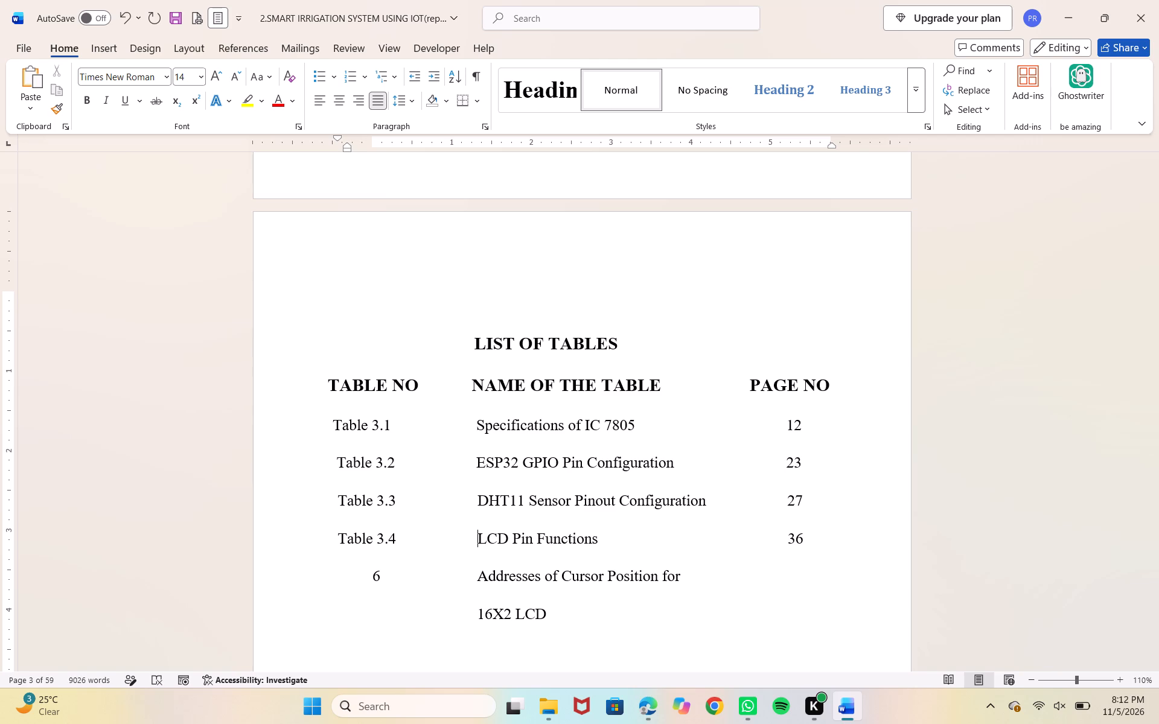
# Change the "Addresses of Cursor Position for 16X2 LCD" row's table number to "Table 3.5".
pyautogui.click(371, 576)
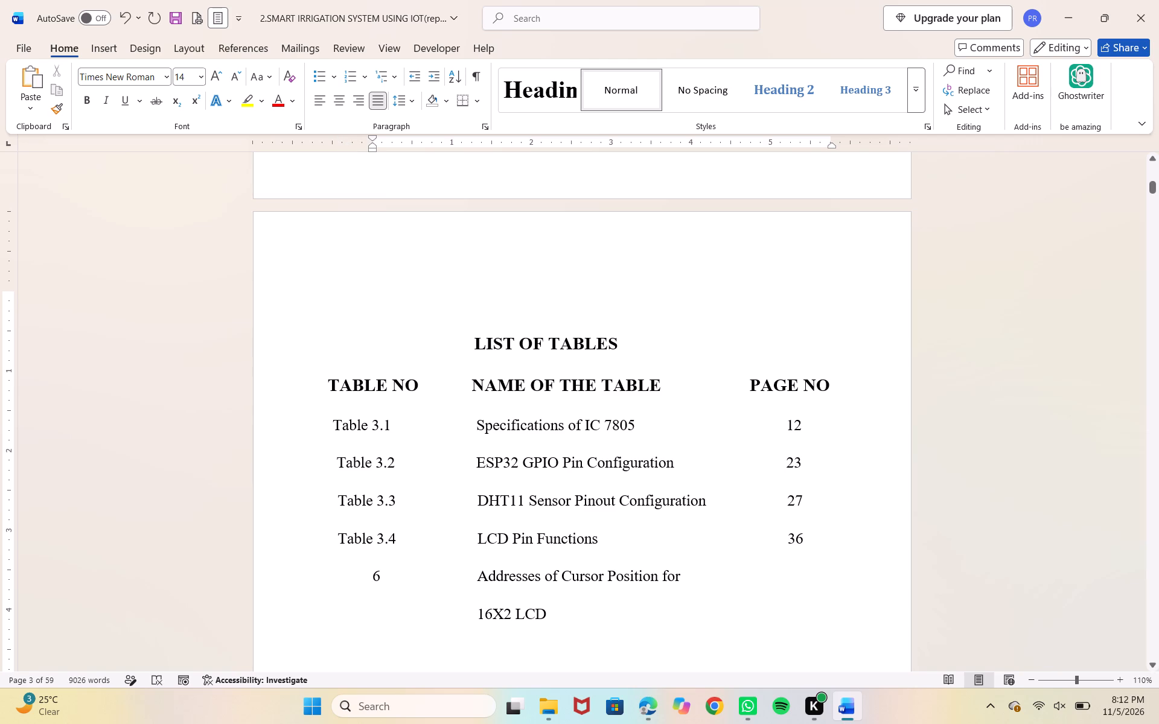
pyautogui.write('Table')
pyautogui.press('space')
pyautogui.write('3.')
pyautogui.press('Right')
pyautogui.press('BackSpace')
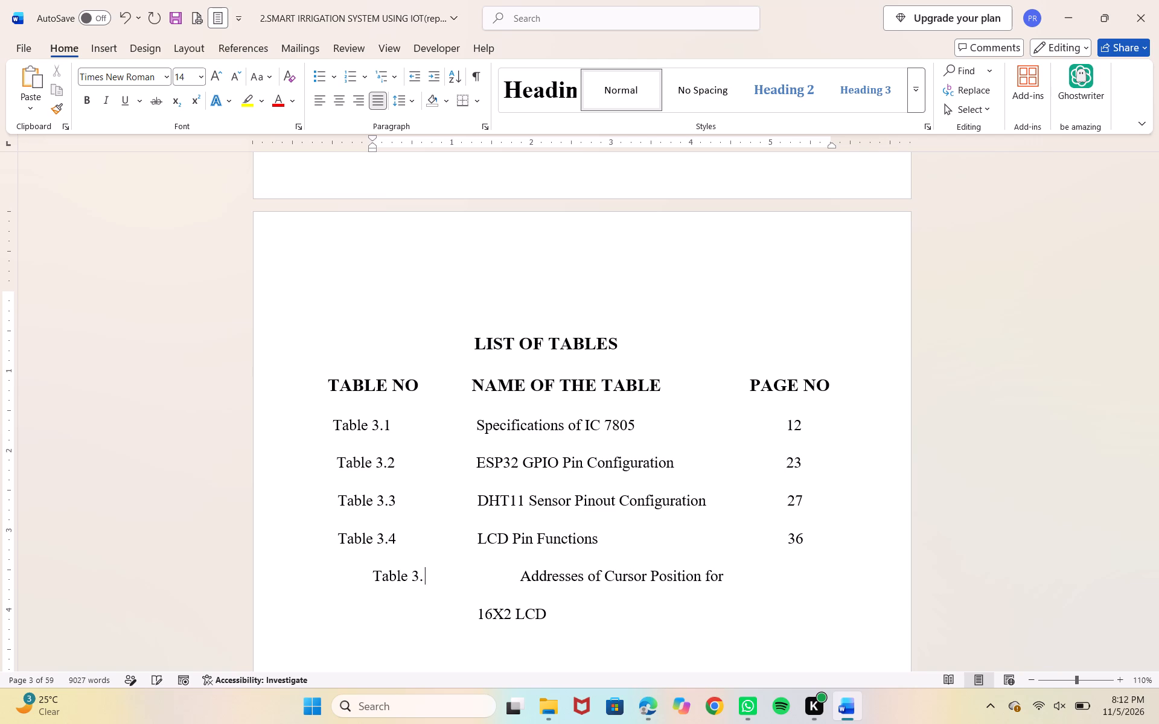
pyautogui.press('5')
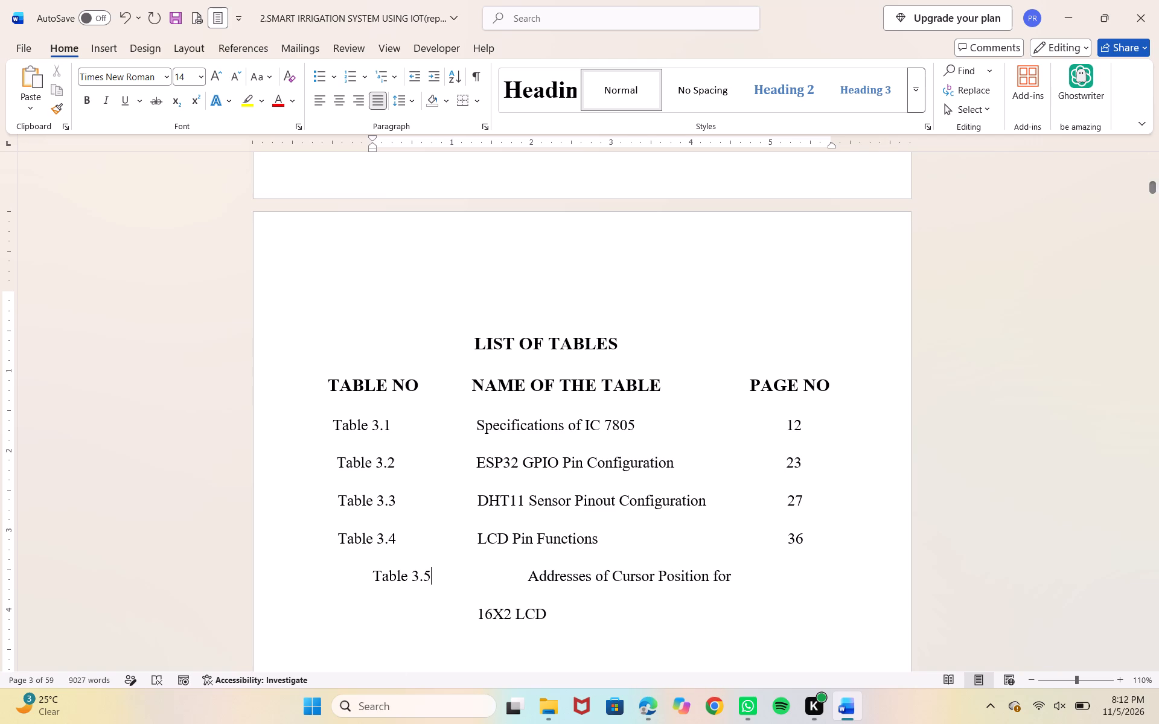
# Reduce the Table 3.5 row's indent and spacing so its number and table name align with the rows above.
pyautogui.click(375, 574)
pyautogui.moveTo(371, 148); pyautogui.dragTo(341, 147)
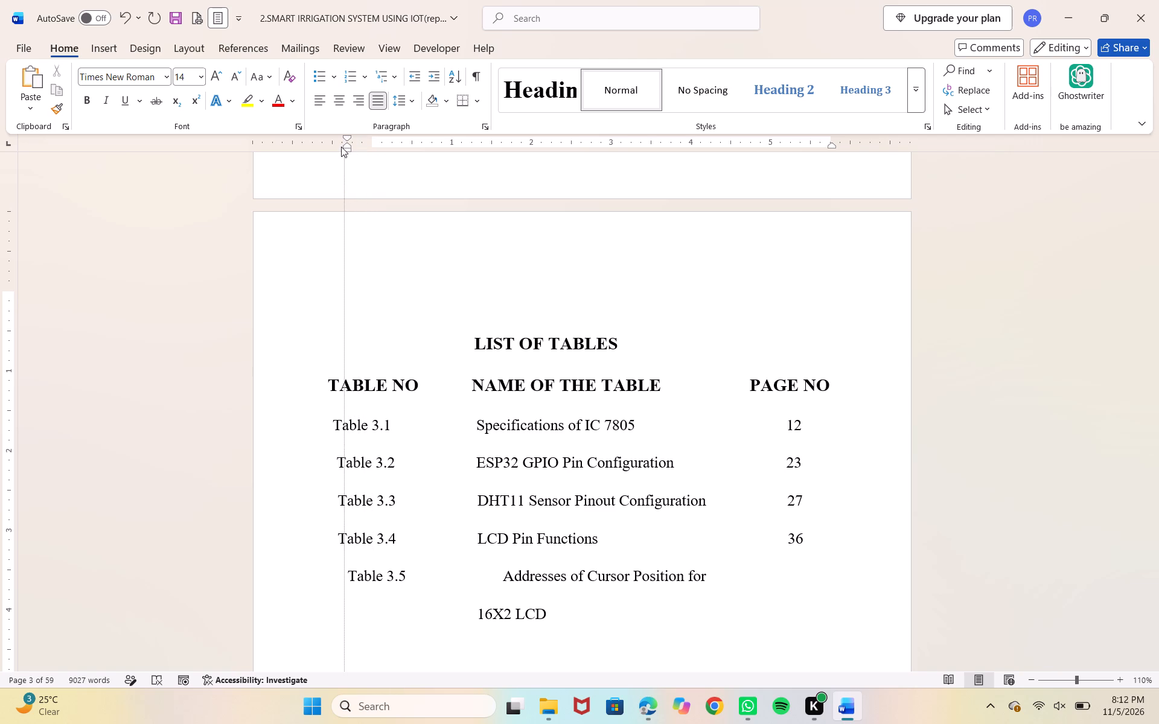
pyautogui.moveTo(341, 147); pyautogui.dragTo(339, 146)
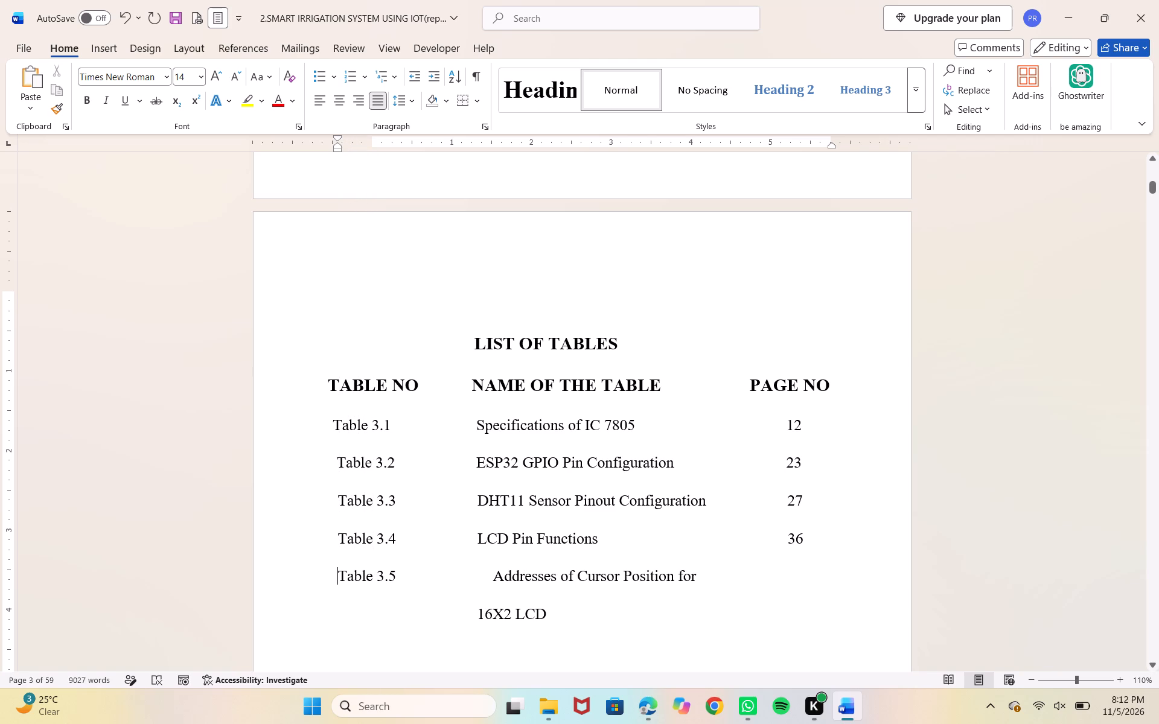
pyautogui.click(499, 574)
pyautogui.press('Left')
pyautogui.press('BackSpace')
pyautogui.press('BackSpace')
pyautogui.press('BackSpace')
pyautogui.press('BackSpace')
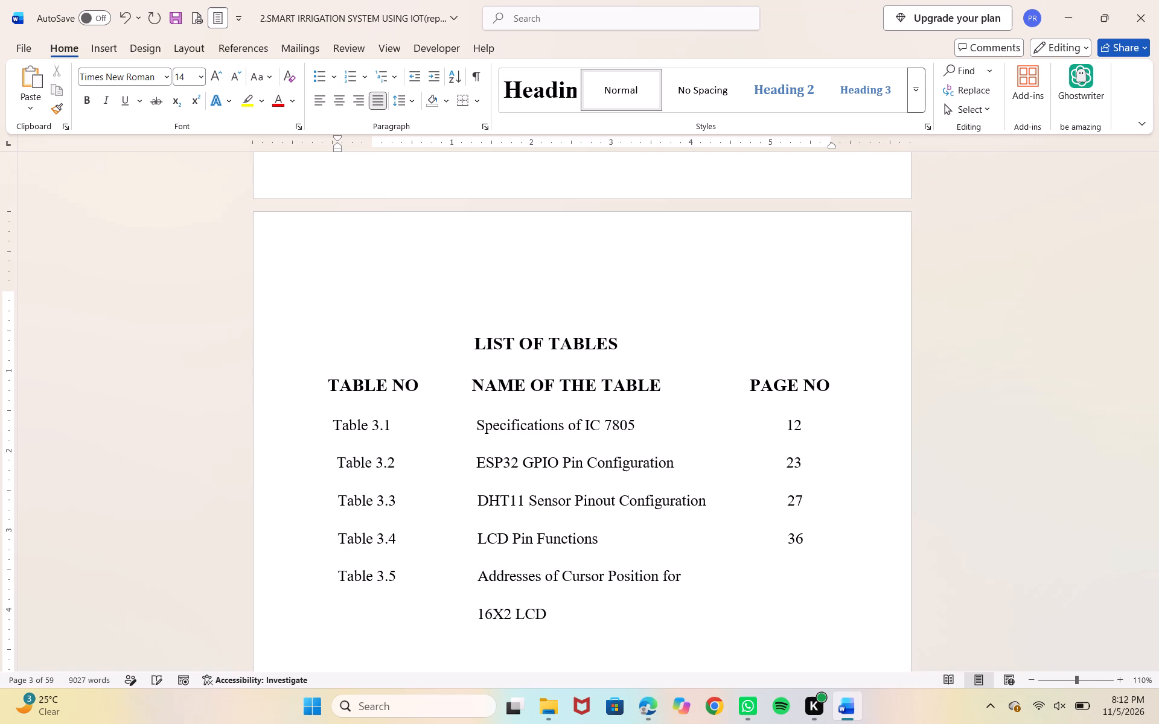
pyautogui.scroll(-6, 824, 582)
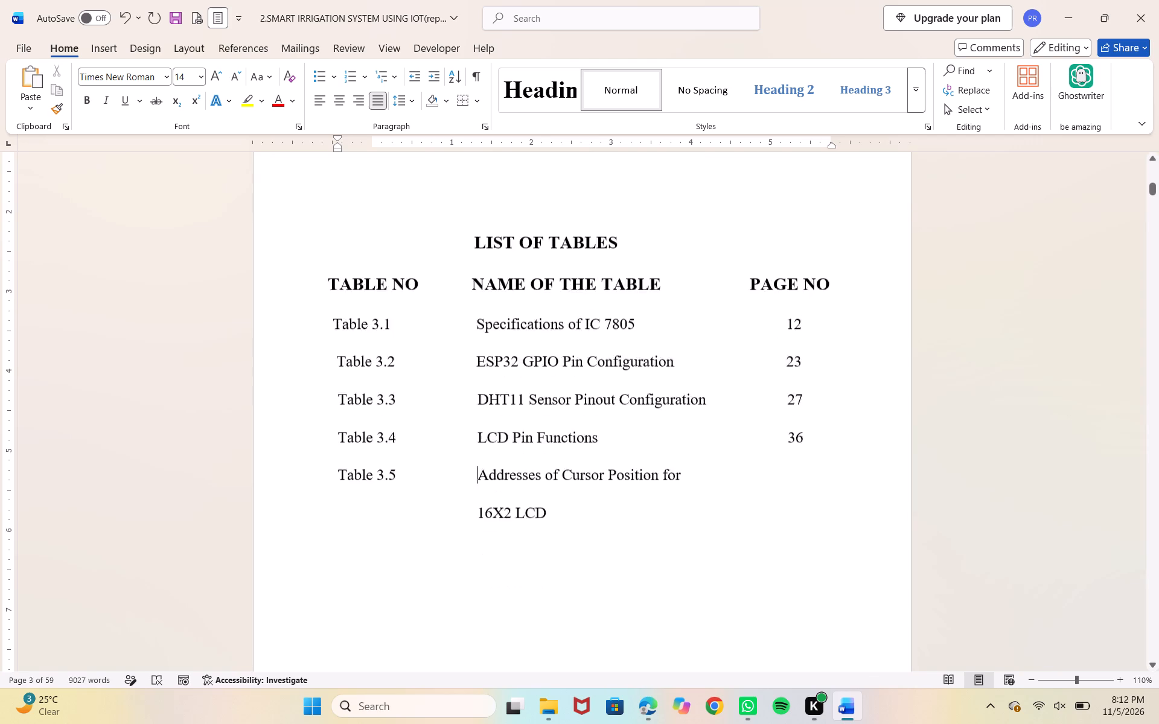
# Examine the LCD section of the body to find the page that Table 3.5, the cursor position addresses table, falls on.
pyautogui.scroll(5, 825, 578)
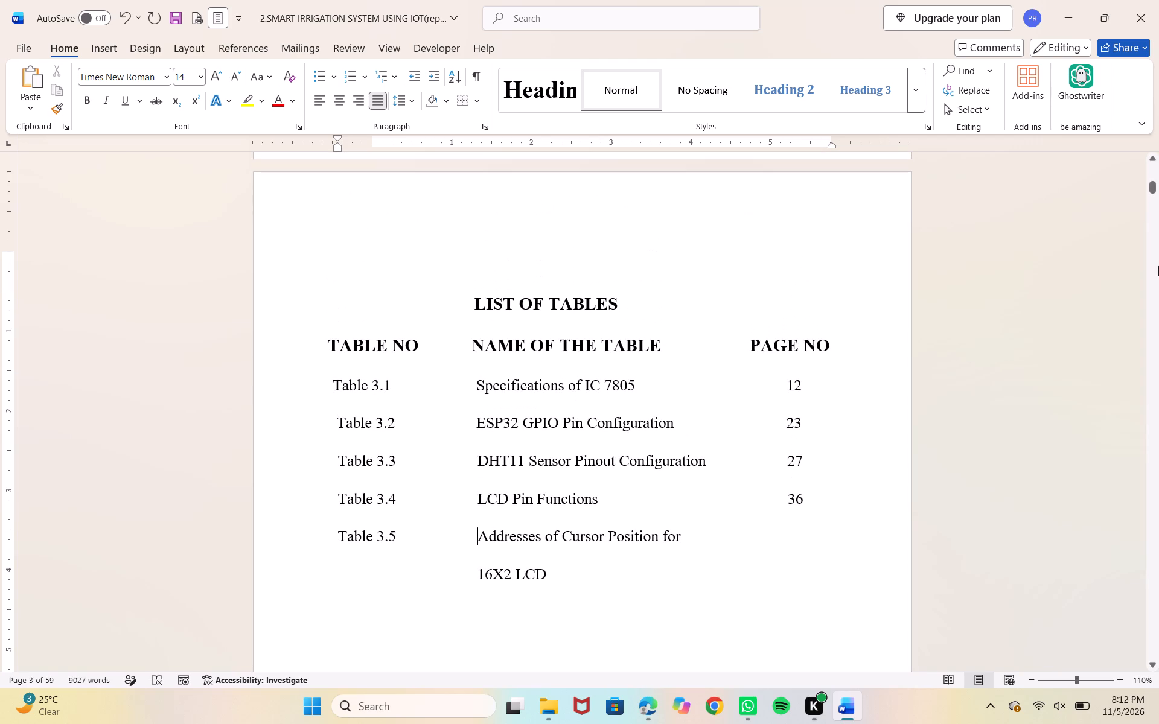
pyautogui.moveTo(1150, 189); pyautogui.dragTo(1129, 478)
pyautogui.scroll(-20, 867, 526)
pyautogui.scroll(-13, 867, 526)
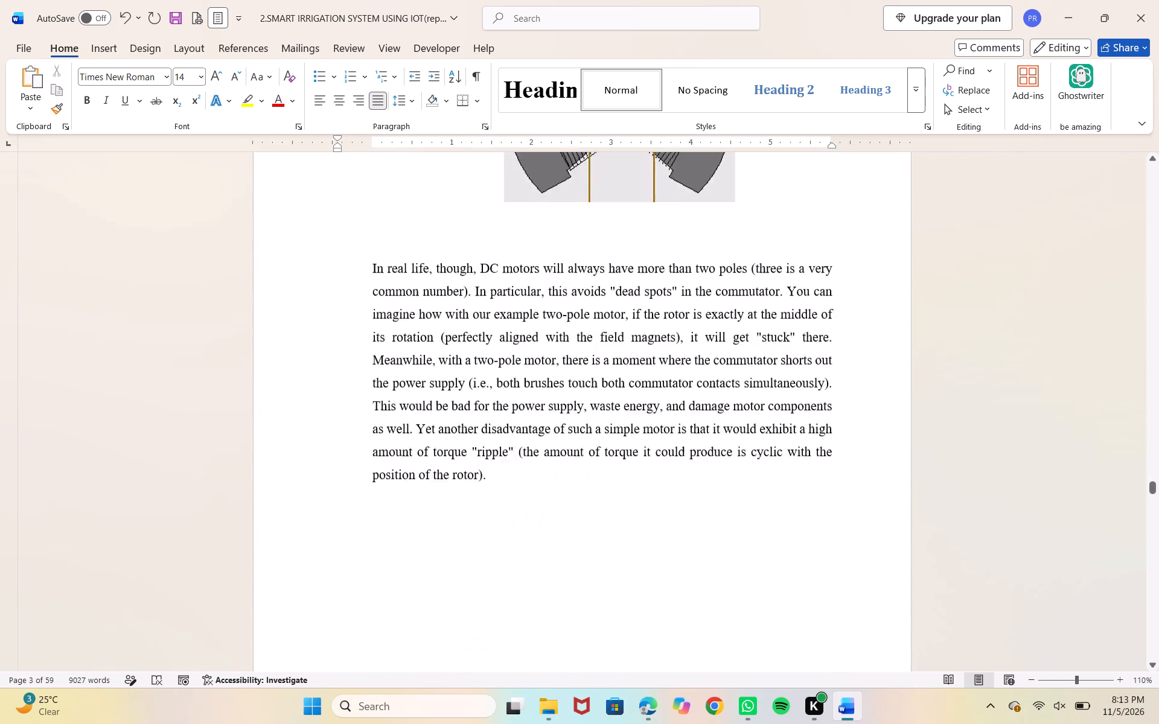
pyautogui.scroll(-19, 863, 516)
pyautogui.scroll(-20, 863, 516)
pyautogui.scroll(-1, 863, 516)
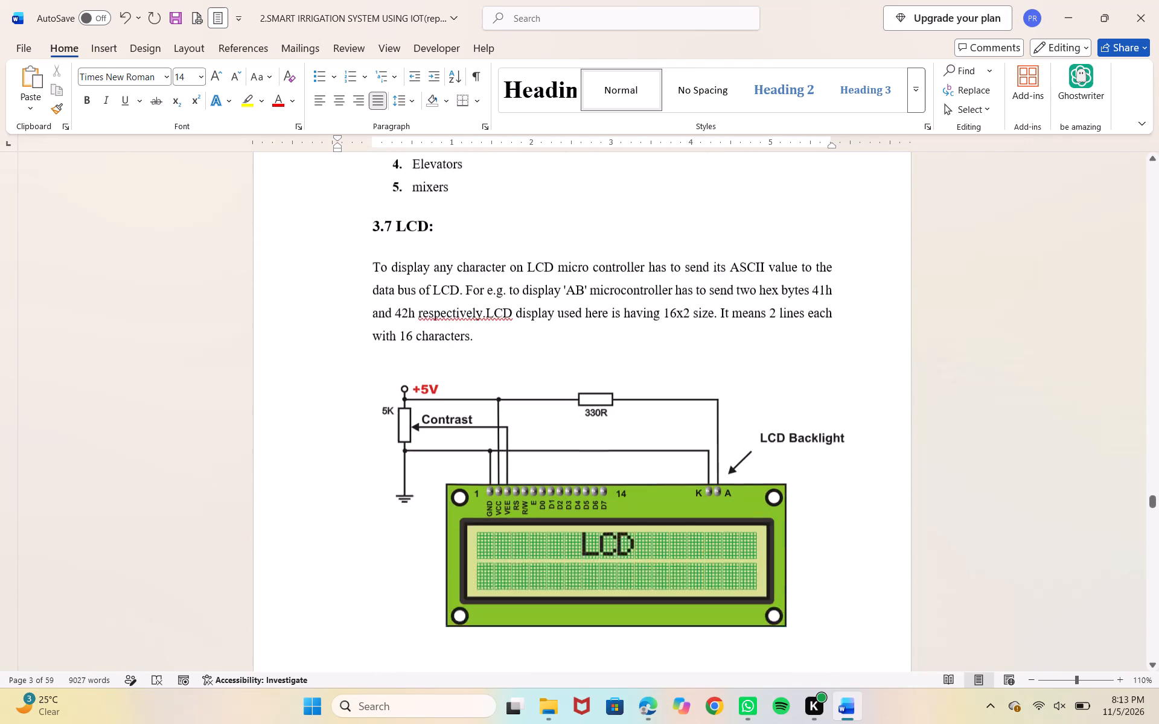
pyautogui.scroll(-20, 863, 515)
pyautogui.scroll(-12, 863, 515)
pyautogui.scroll(1, 868, 510)
pyautogui.scroll(-2, 868, 510)
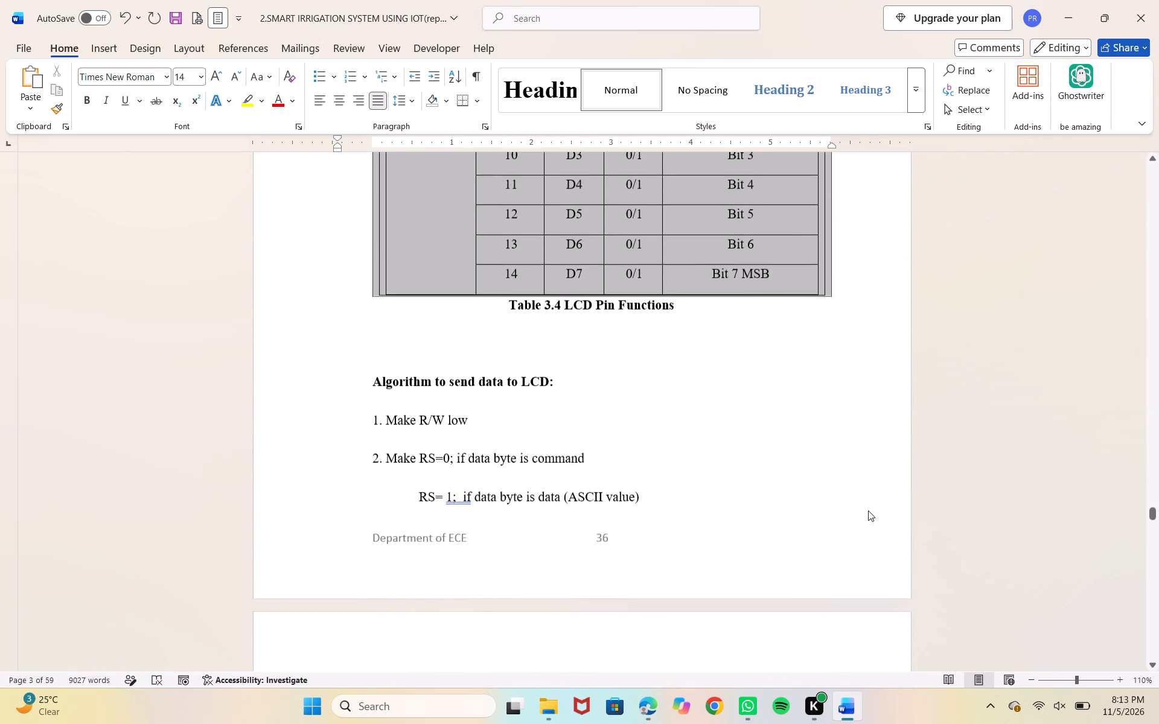
pyautogui.scroll(-20, 868, 510)
pyautogui.scroll(-8, 868, 510)
pyautogui.scroll(2, 870, 508)
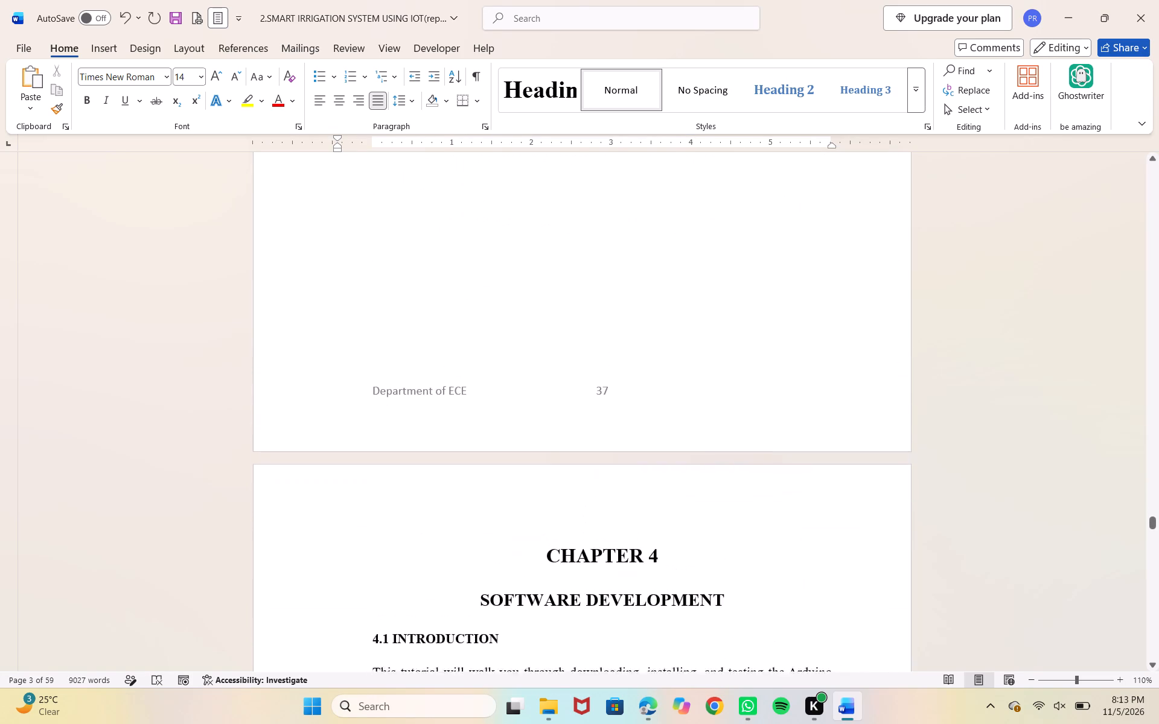
pyautogui.scroll(2, 870, 508)
pyautogui.scroll(-6, 870, 508)
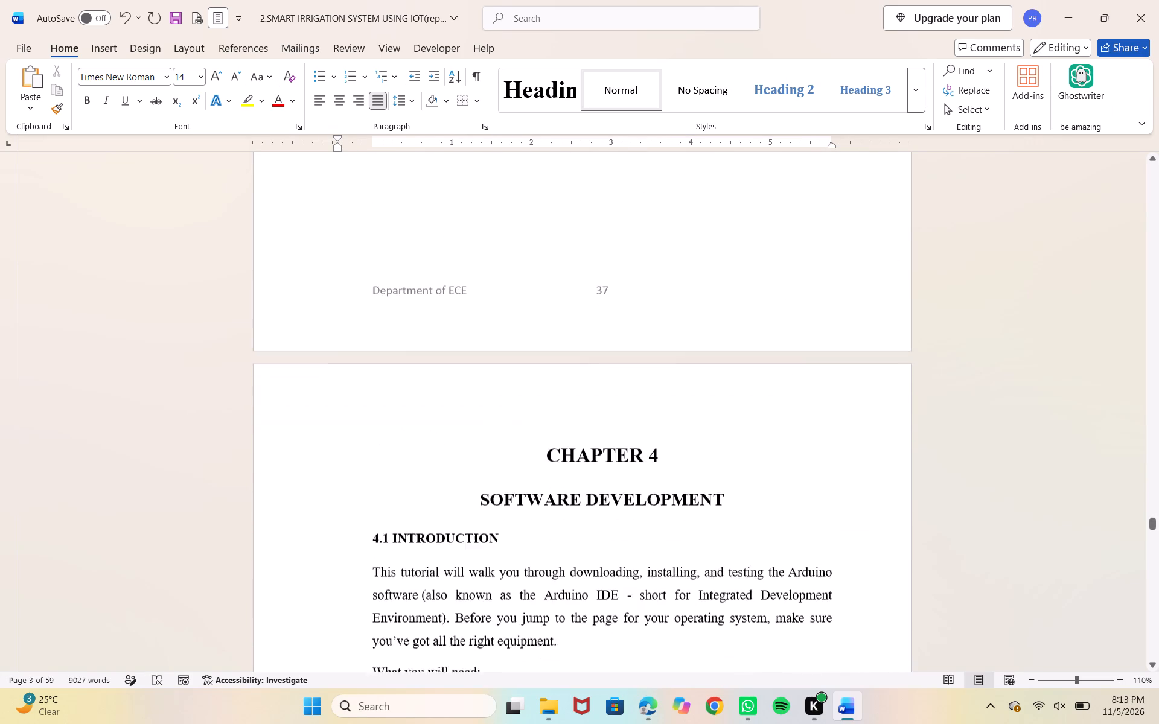
# Insert an empty line at the end of the Abstract page to push the PROBLEM STATEMENT heading onto the next page.
pyautogui.moveTo(1155, 526); pyautogui.dragTo(1158, 226)
pyautogui.scroll(17, 953, 498)
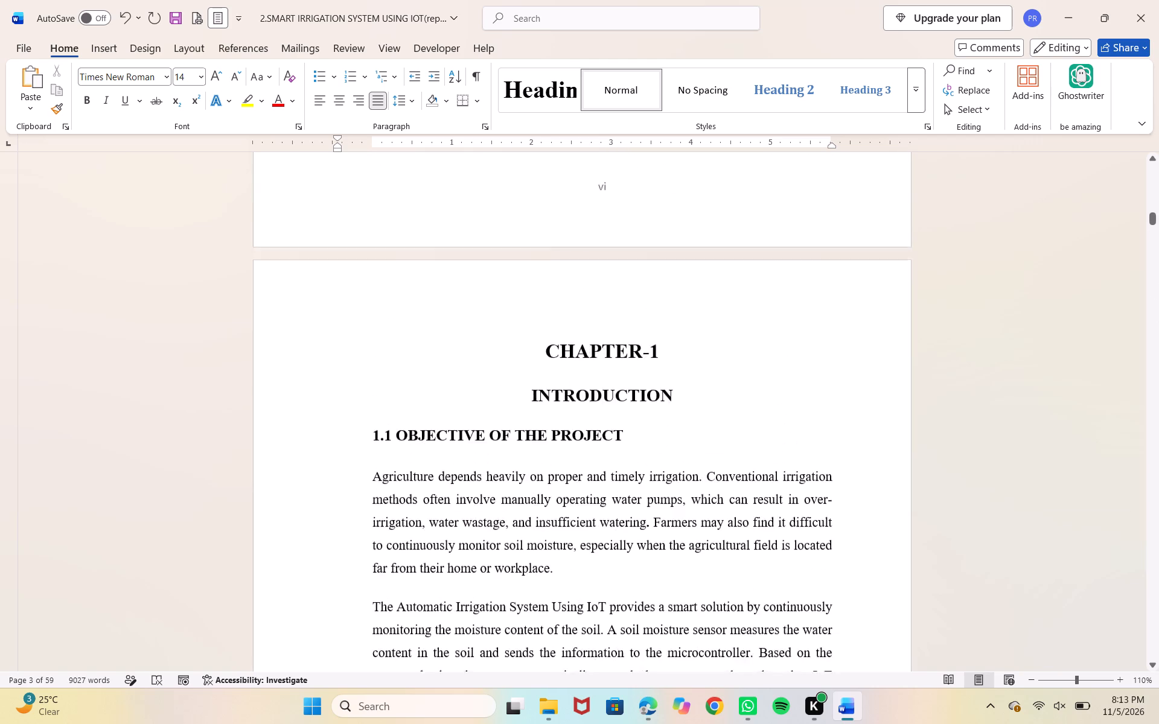
pyautogui.scroll(20, 937, 480)
pyautogui.scroll(18, 937, 480)
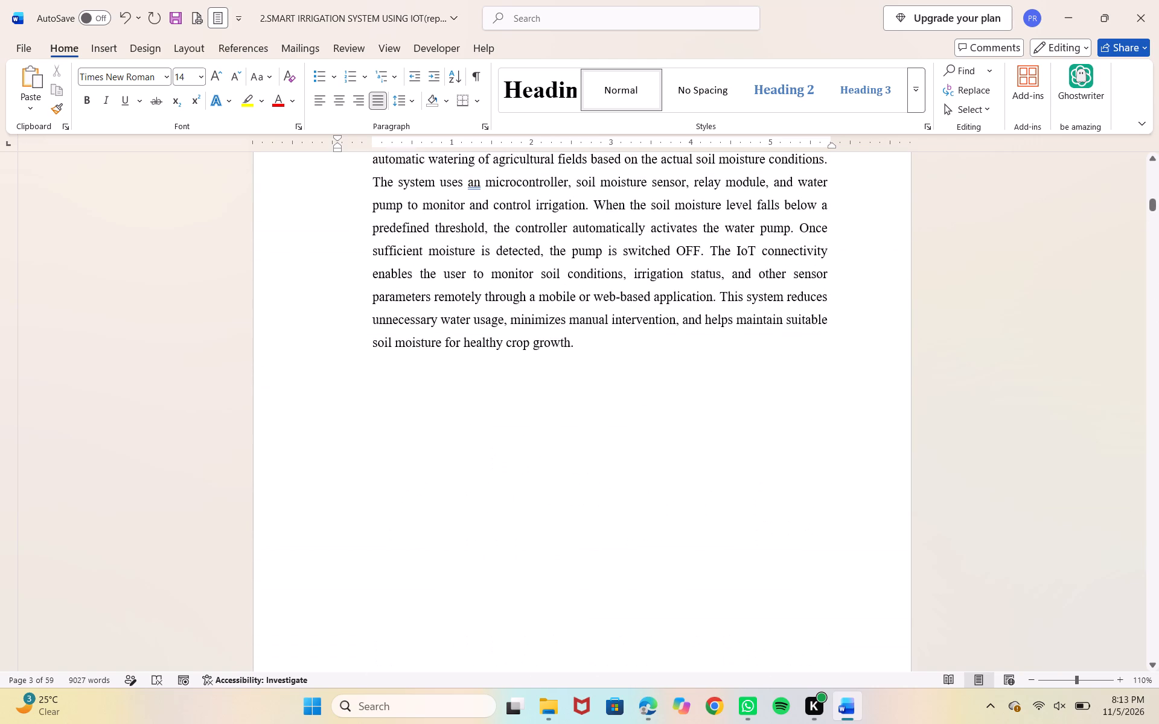
pyautogui.scroll(-7, 583, 559)
pyautogui.click(598, 533)
pyautogui.press('Return')
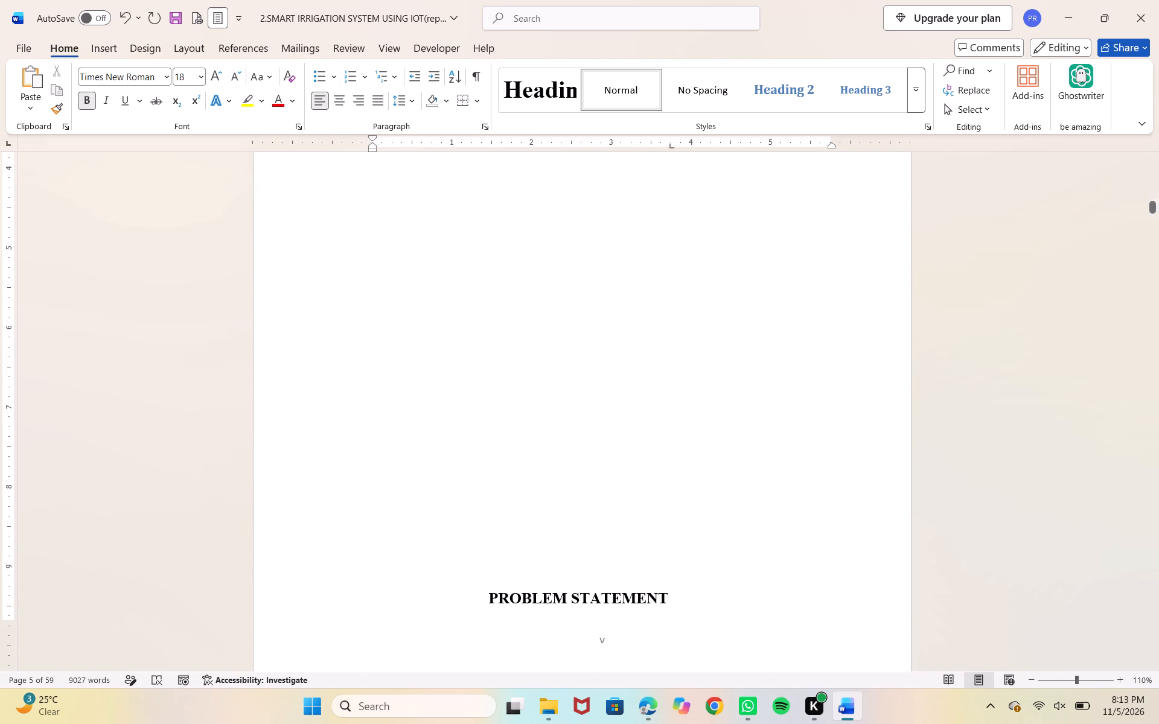
# Insert an empty line at the end of the List of Acronyms page, ahead of the ABSTRACT heading.
pyautogui.scroll(-7, 598, 533)
pyautogui.scroll(11, 601, 532)
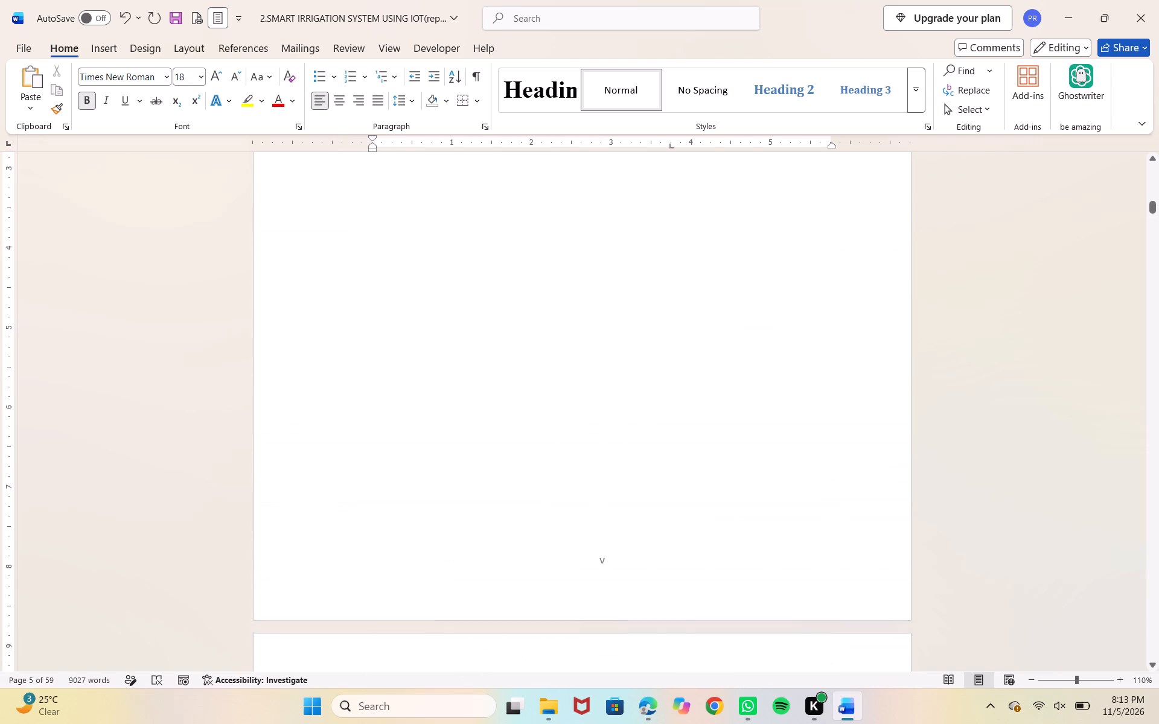
pyautogui.scroll(20, 601, 532)
pyautogui.scroll(14, 601, 532)
pyautogui.scroll(-9, 600, 532)
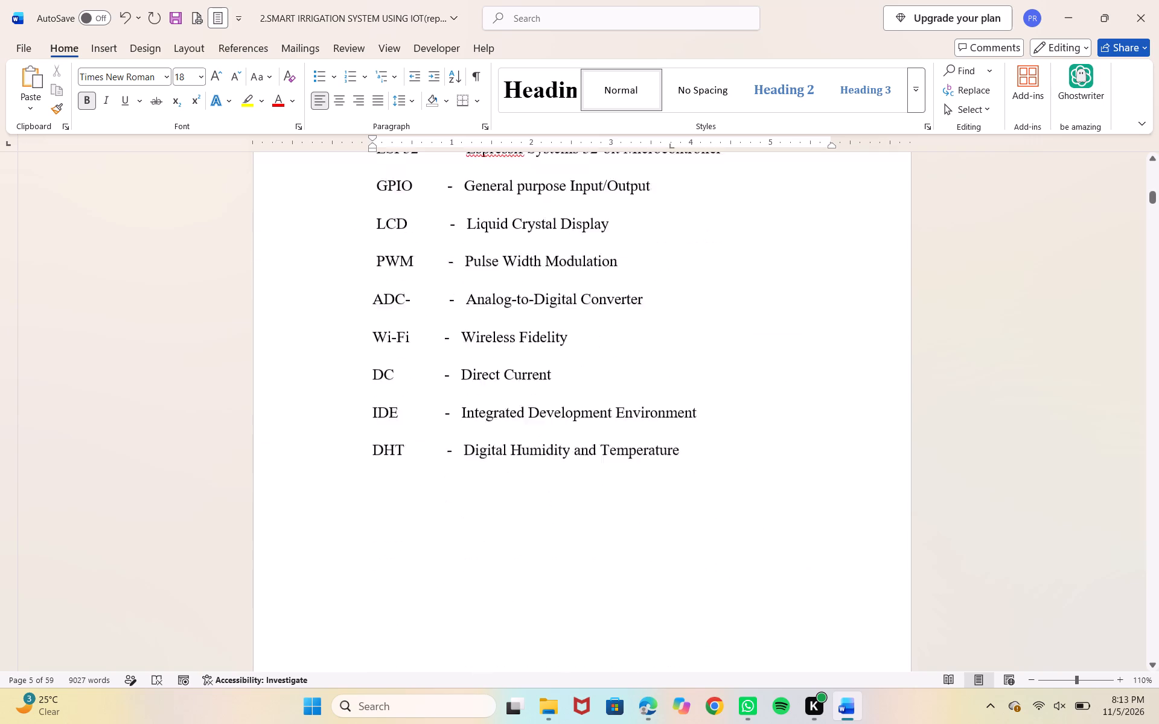
pyautogui.scroll(-5, 602, 532)
pyautogui.click(604, 523)
pyautogui.press('Return')
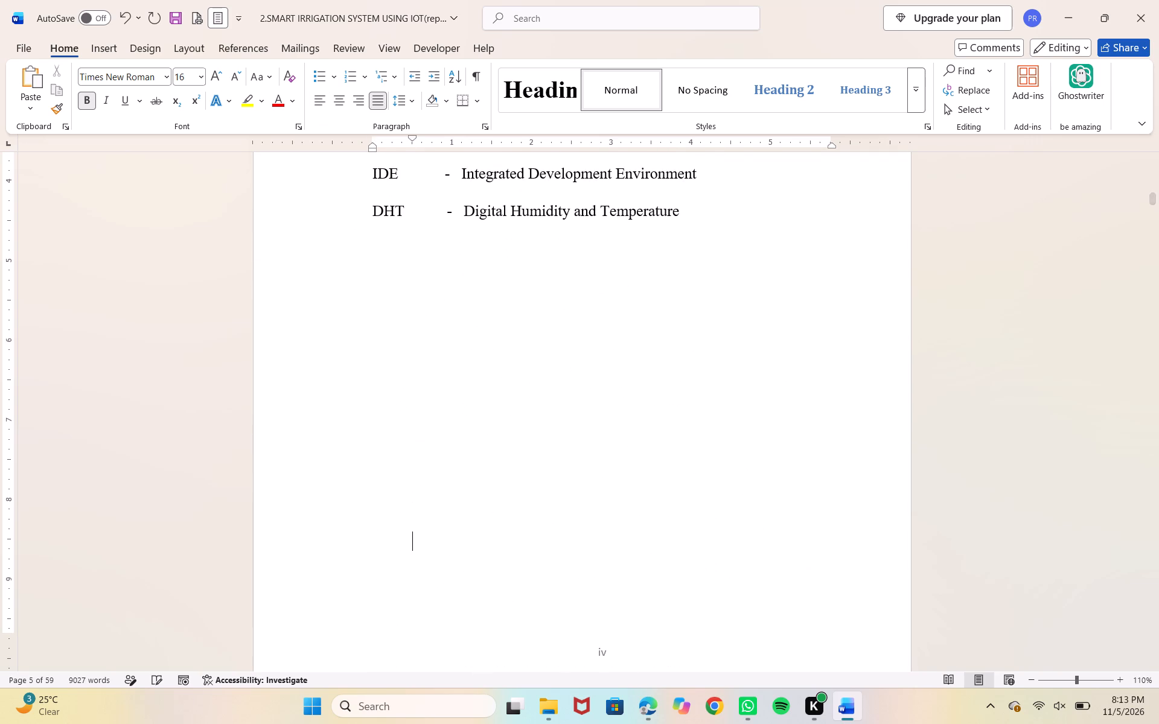
# Insert an empty line at the end of the List of Tables page to push the LIST OF ACRONYMS heading onto the next page.
pyautogui.scroll(-6, 604, 522)
pyautogui.scroll(17, 606, 521)
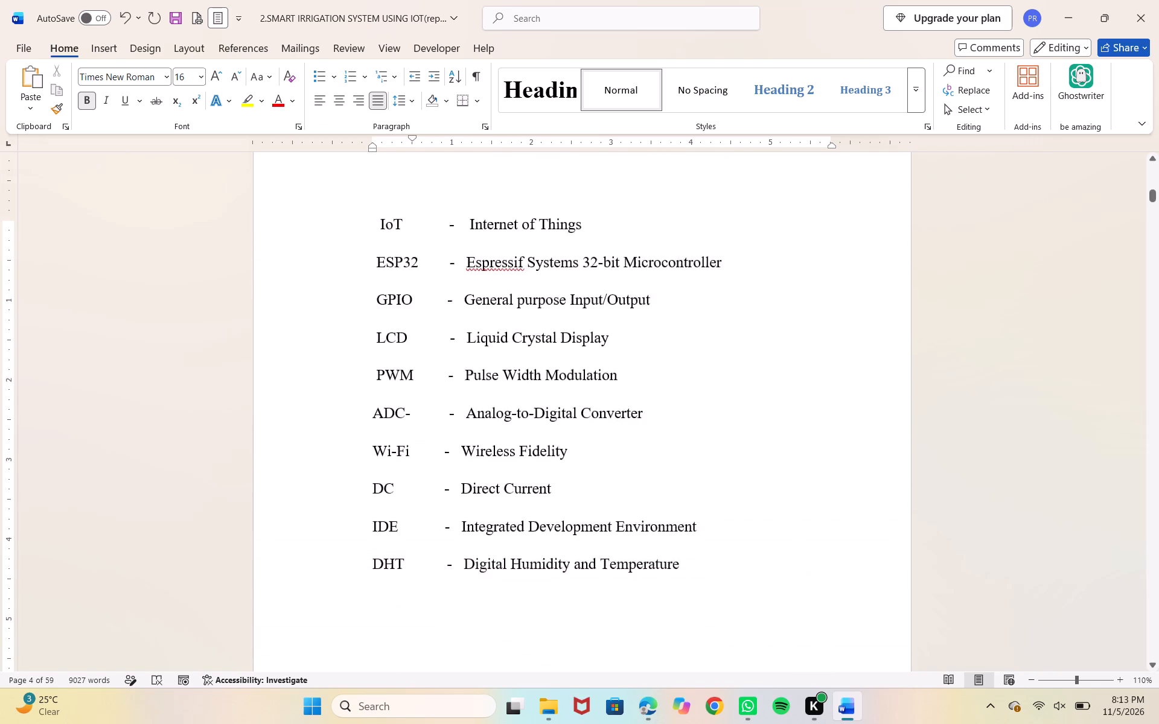
pyautogui.scroll(11, 606, 520)
pyautogui.click(623, 452)
pyautogui.press('Return')
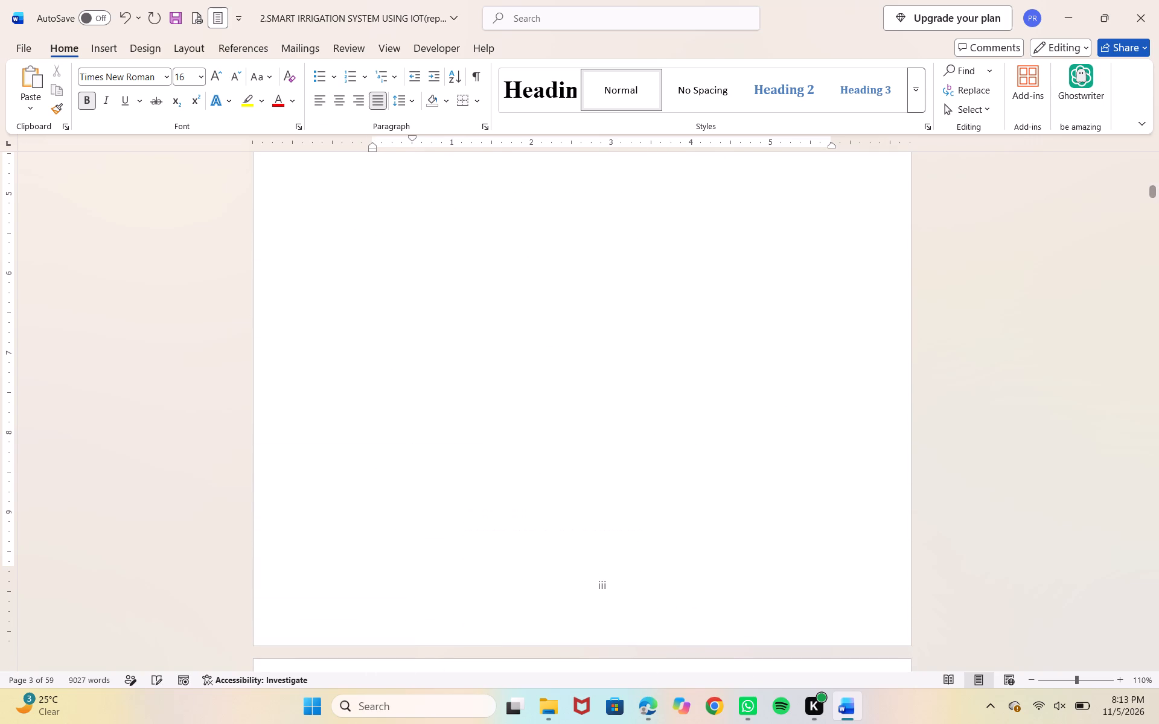
# Enter page number 37 for the Table 3.5 row in the List of Tables, spaced to align under PAGE NO.
pyautogui.scroll(14, 624, 452)
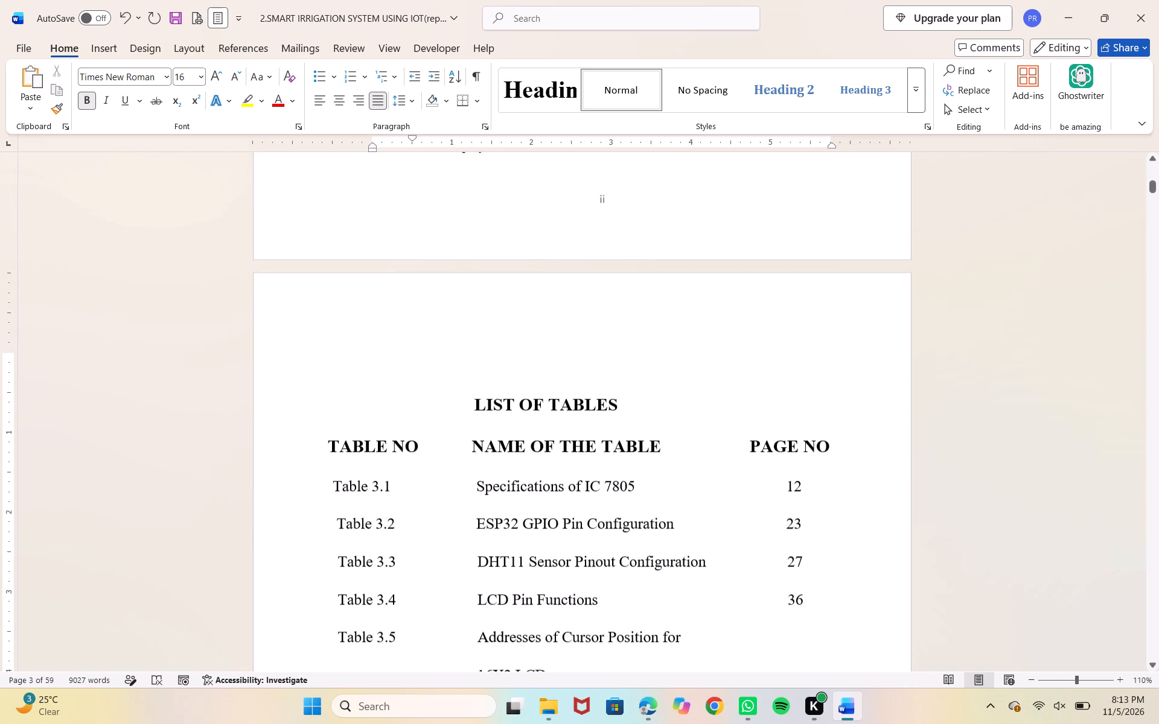
pyautogui.scroll(-1, 624, 452)
pyautogui.click(796, 595)
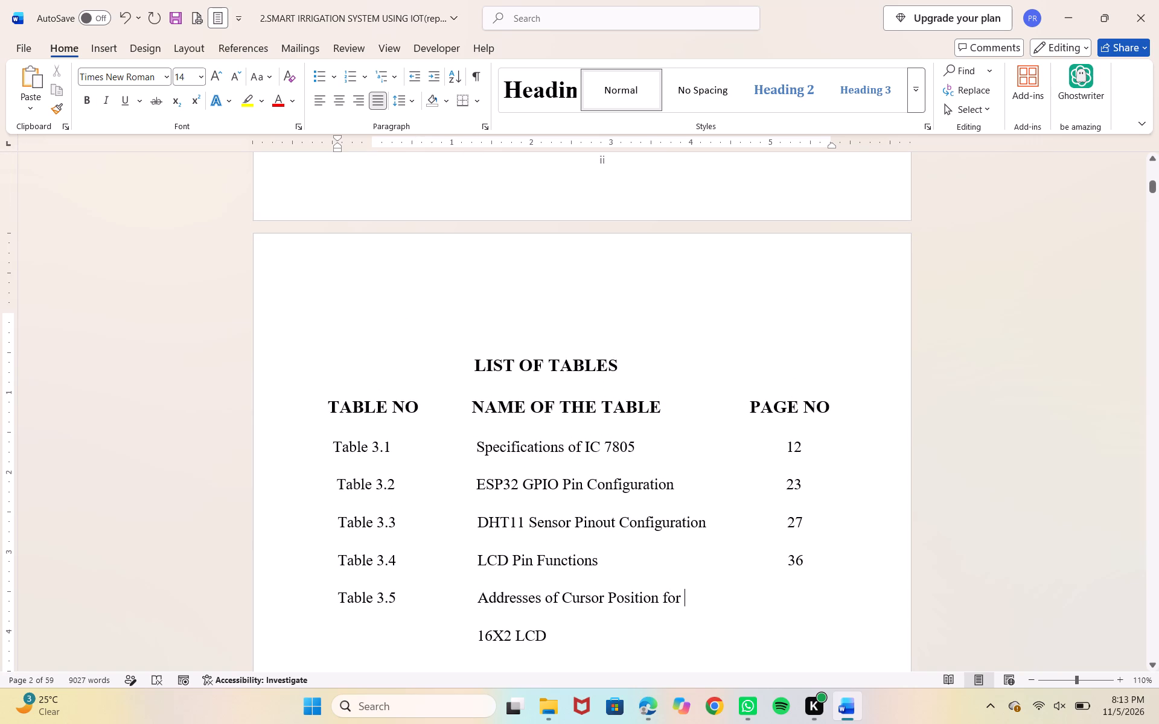
pyautogui.press('space')
pyautogui.press('space')
pyautogui.press('space')
pyautogui.press('space')
pyautogui.press('space')
pyautogui.press('space')
pyautogui.press('space')
pyautogui.press('space')
pyautogui.press('space')
pyautogui.press('space')
pyautogui.press('space')
pyautogui.press('space')
pyautogui.press('space')
pyautogui.press('space')
pyautogui.press('space')
pyautogui.press('space')
pyautogui.press('space')
pyautogui.press('space')
pyautogui.press('space')
pyautogui.press('space')
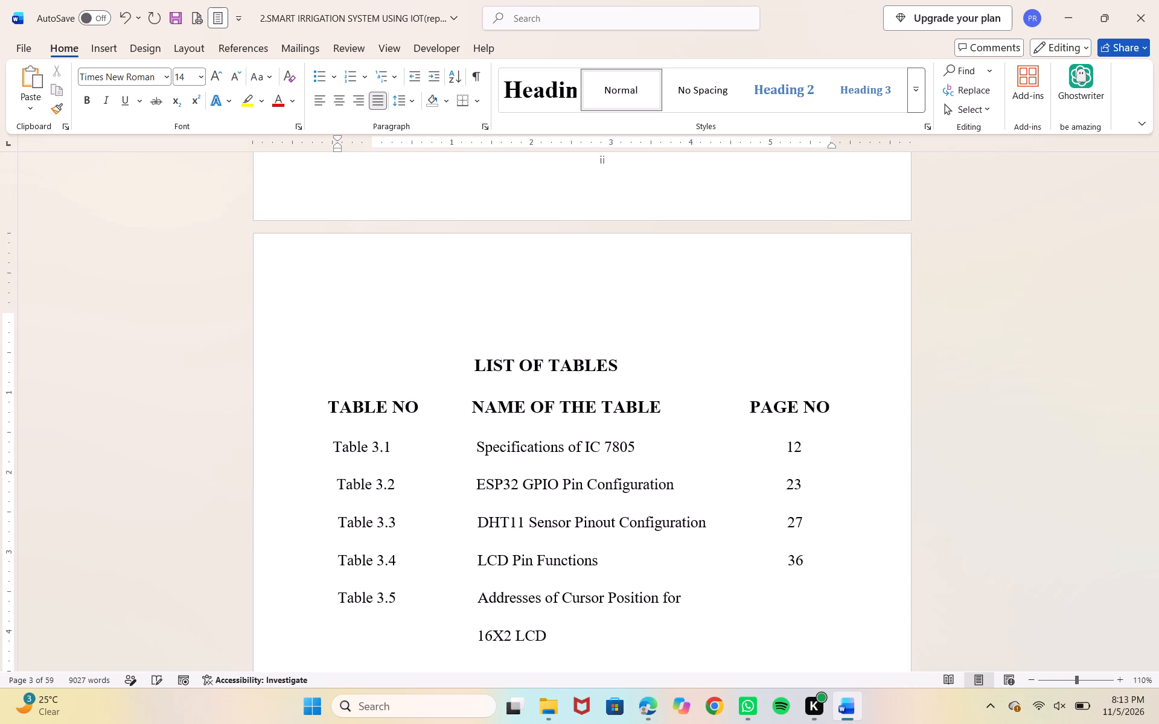
pyautogui.write('37')
pyautogui.press('Left')
pyautogui.press('Left')
pyautogui.press('space')
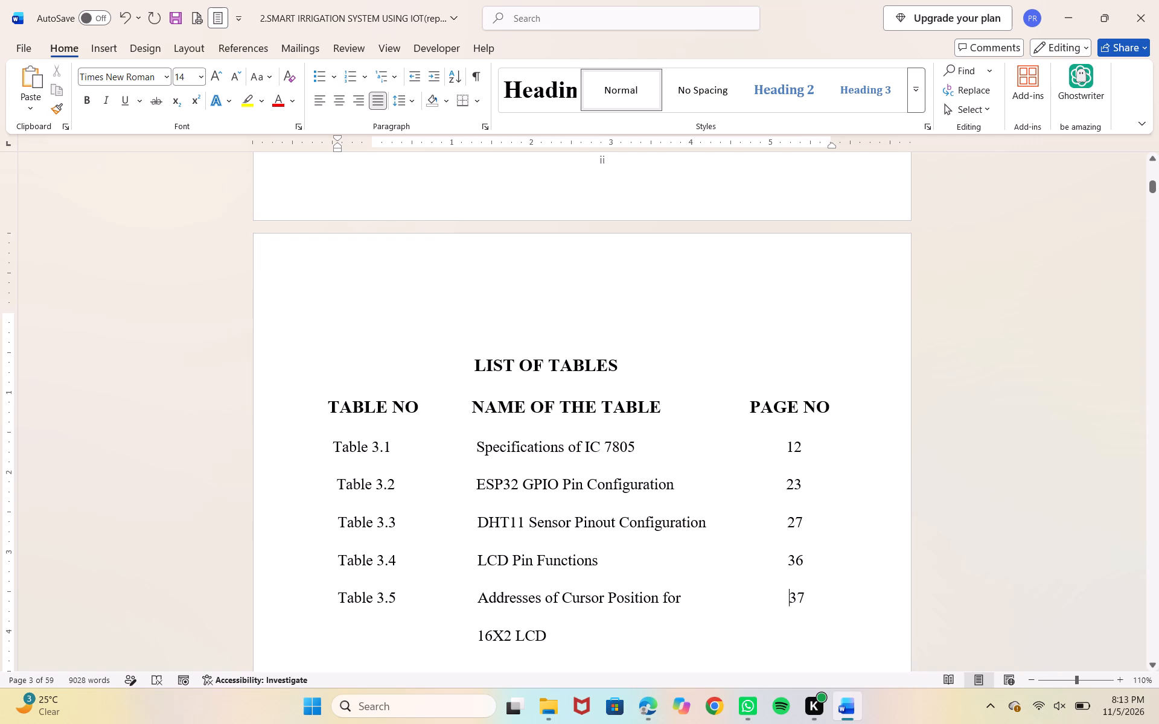
# Save the report.
pyautogui.hotkey('ctrl', 's')
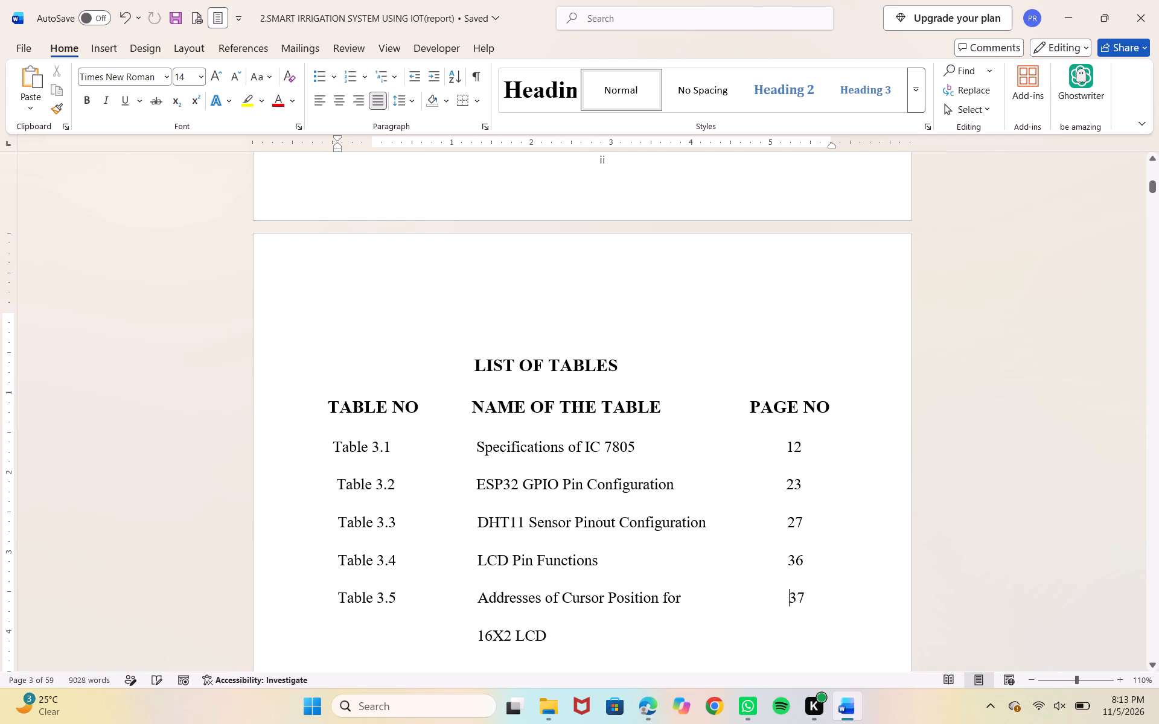
# Delete the extra empty lines above the PROBLEM STATEMENT heading so it starts at the top of its page.
pyautogui.scroll(-20, 881, 411)
pyautogui.scroll(-1, 883, 408)
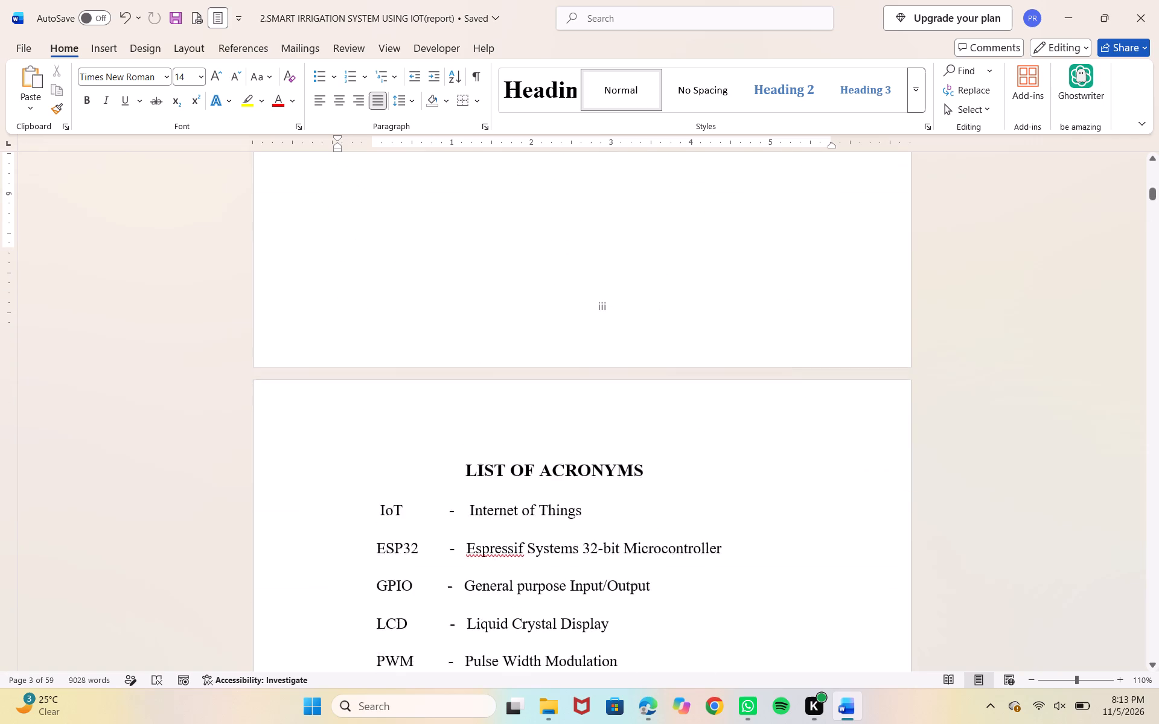
pyautogui.scroll(-20, 883, 408)
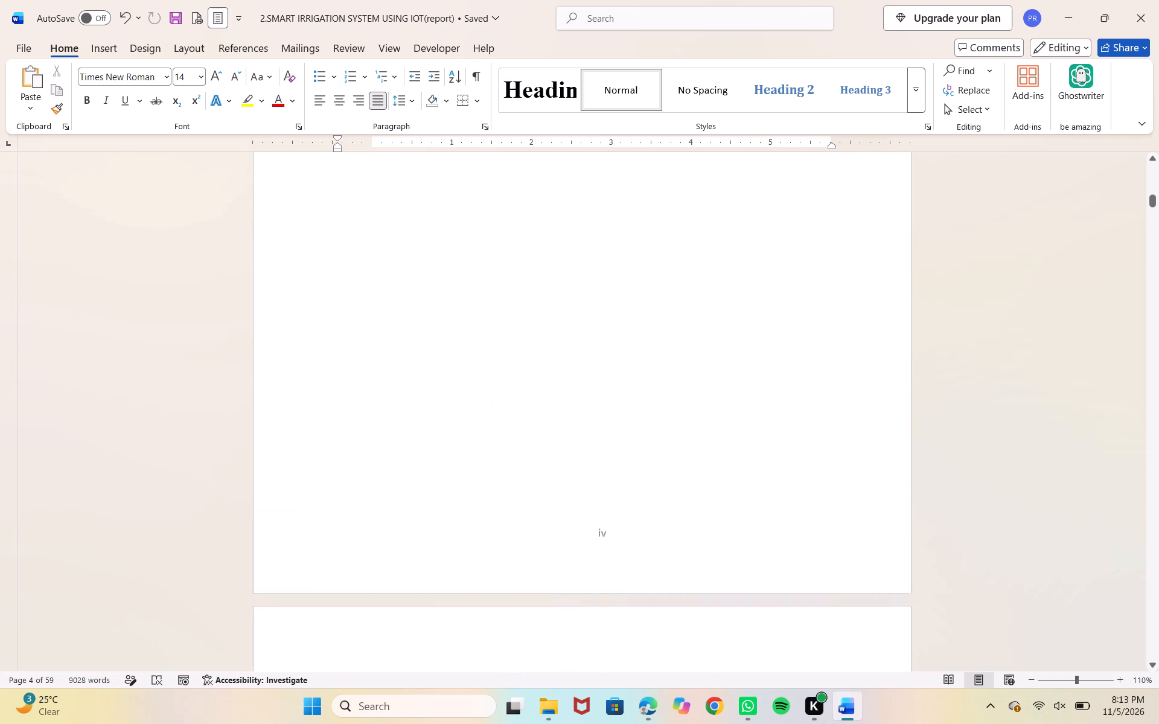
pyautogui.scroll(-2, 886, 404)
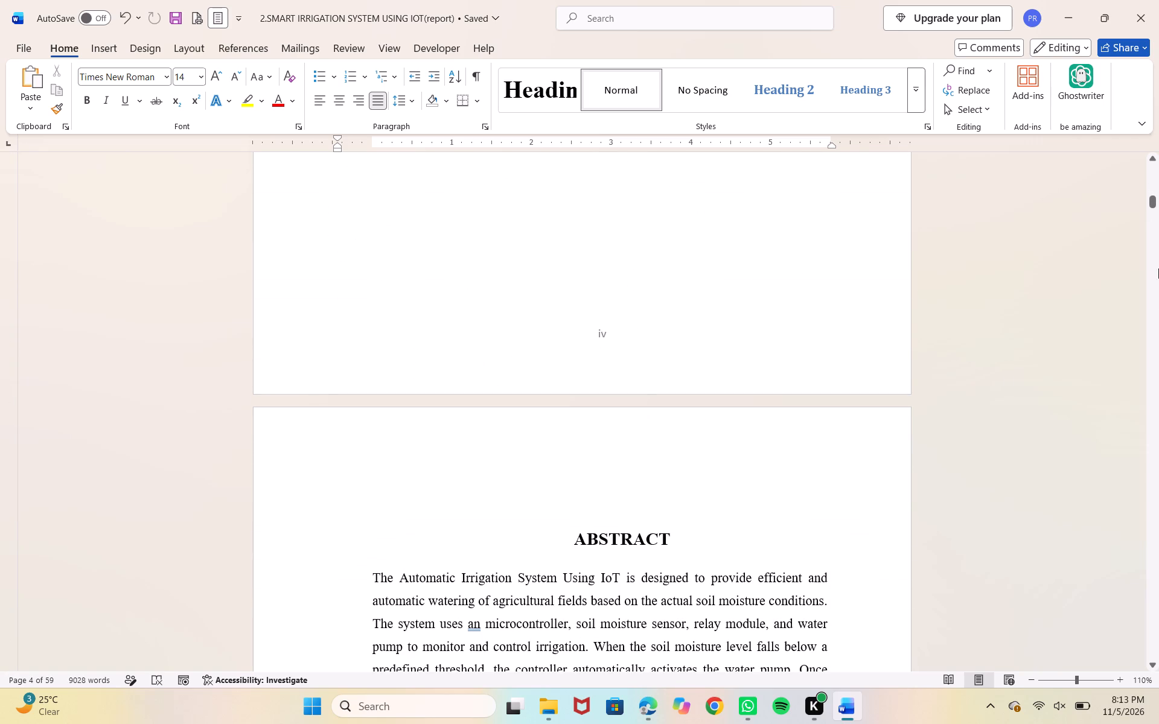
pyautogui.scroll(-6, 1108, 273)
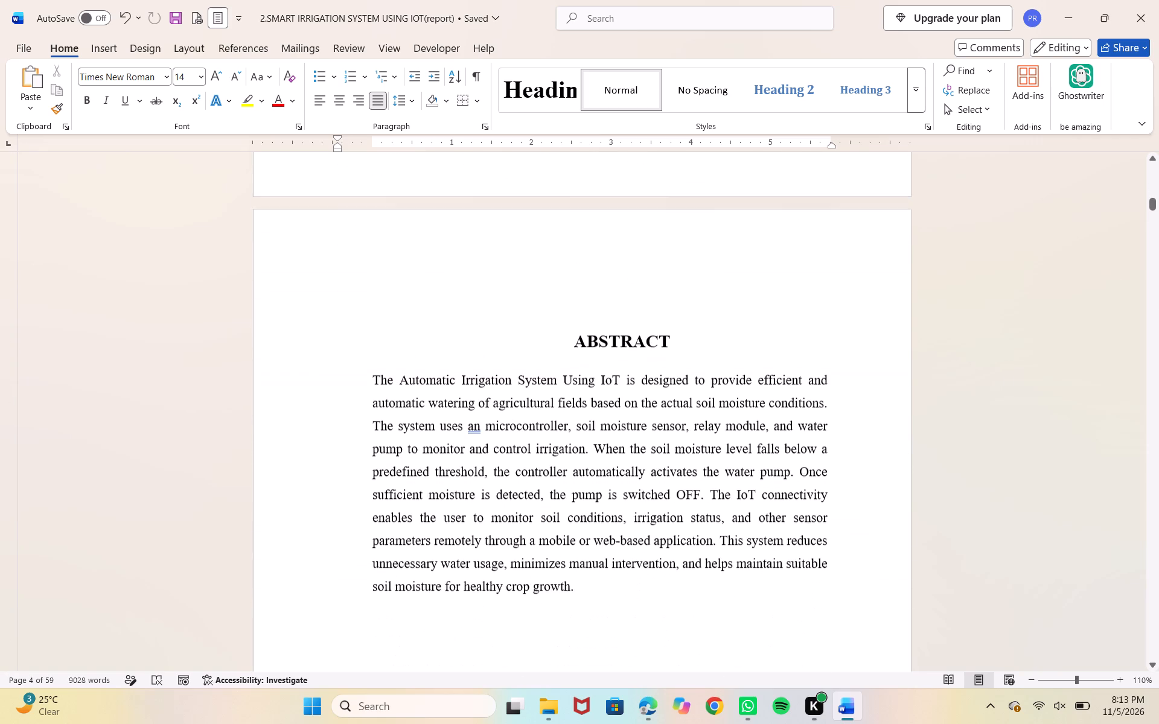
pyautogui.scroll(-20, 1132, 247)
pyautogui.scroll(-8, 1133, 247)
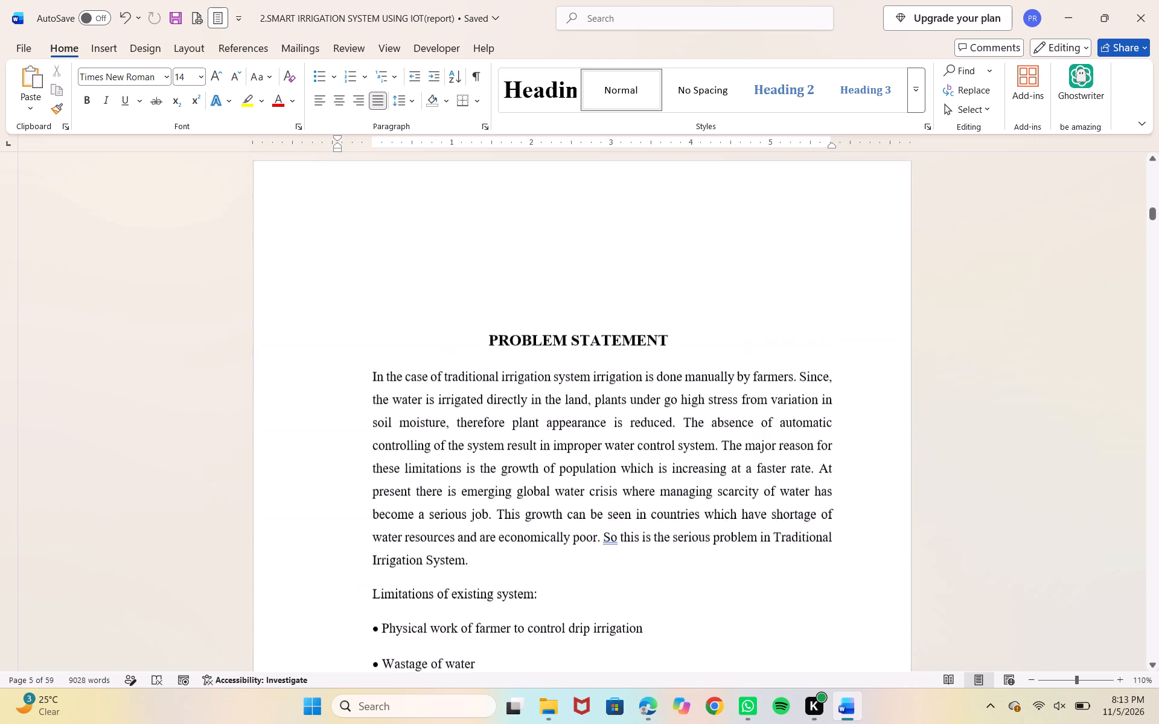
pyautogui.scroll(7, 832, 340)
pyautogui.click(585, 405)
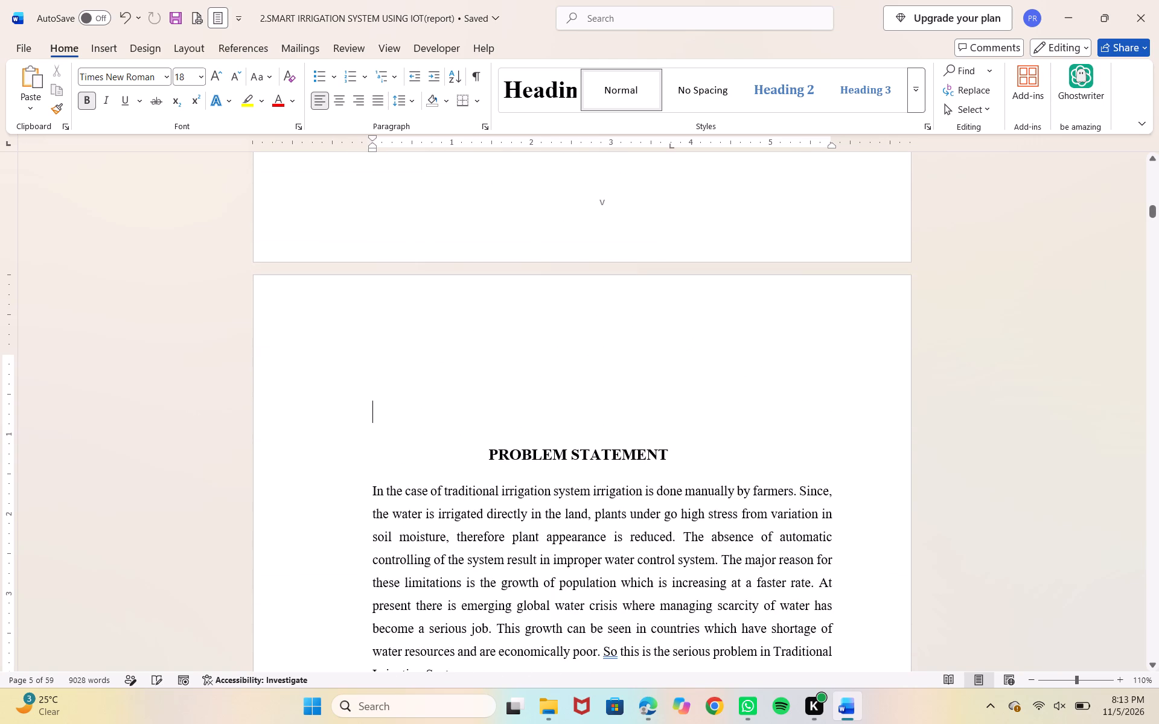
pyautogui.press('BackSpace')
pyautogui.press('BackSpace')
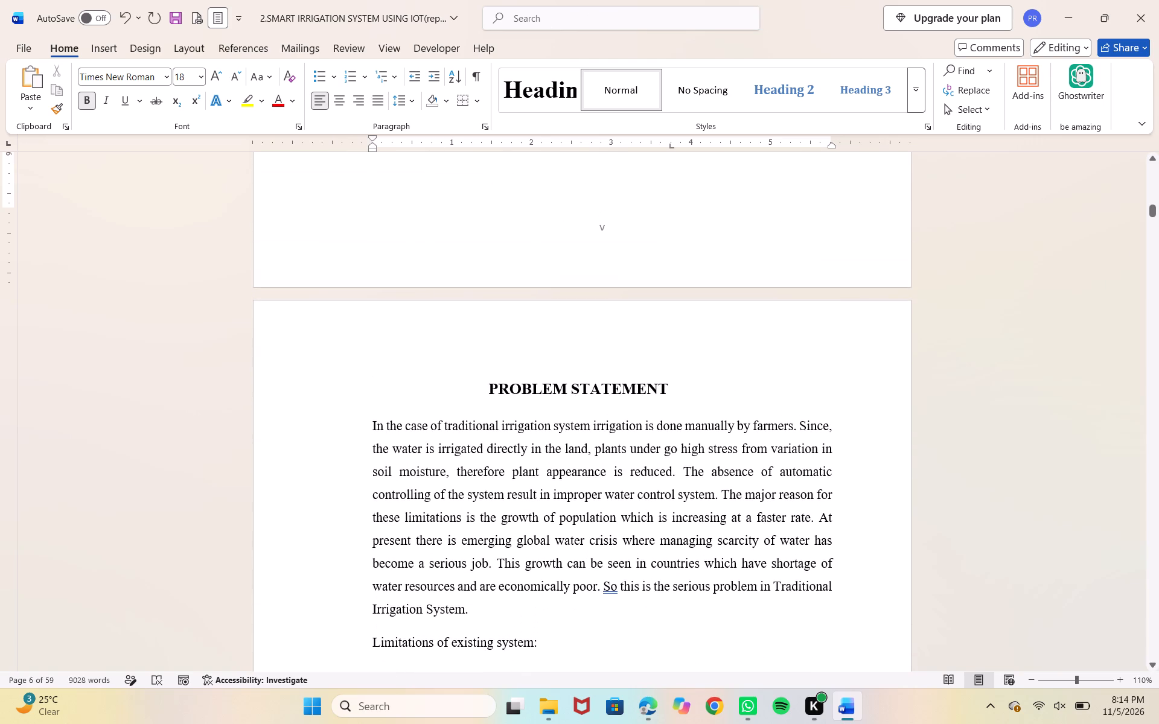
# Enter page number ii for the List of Figures row in the INDEX, spaced to align under PAGE NO.
pyautogui.scroll(-20, 585, 405)
pyautogui.scroll(-3, 585, 405)
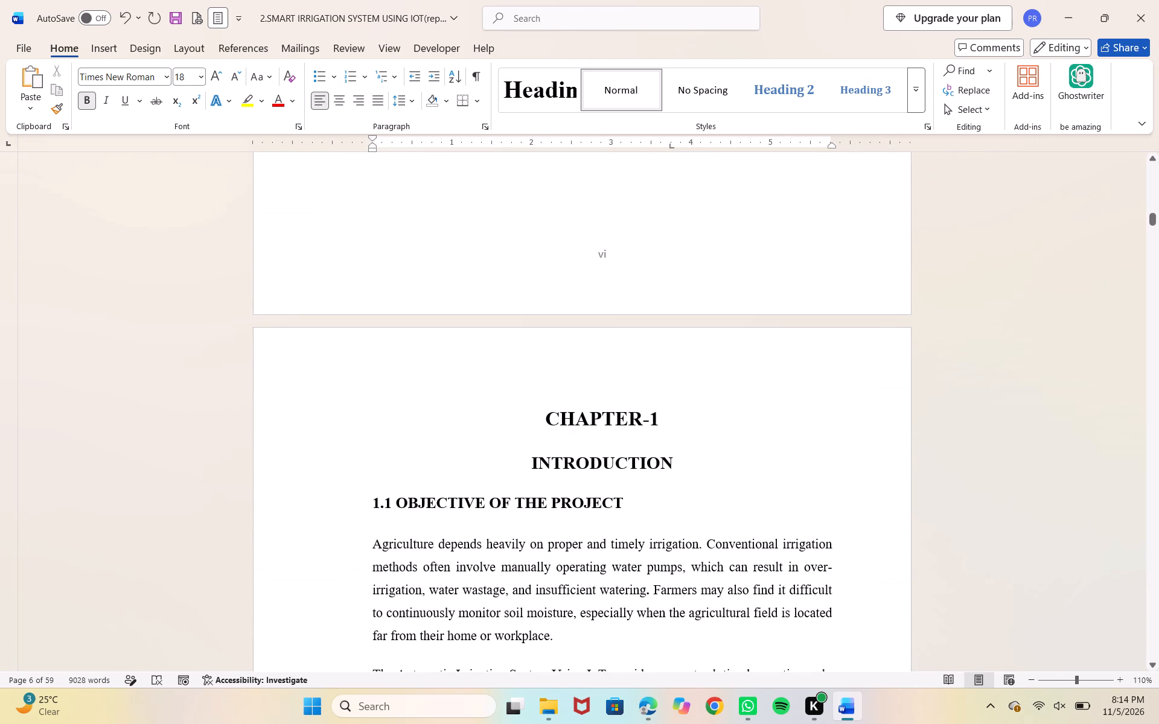
pyautogui.moveTo(1154, 223); pyautogui.dragTo(1154, 181)
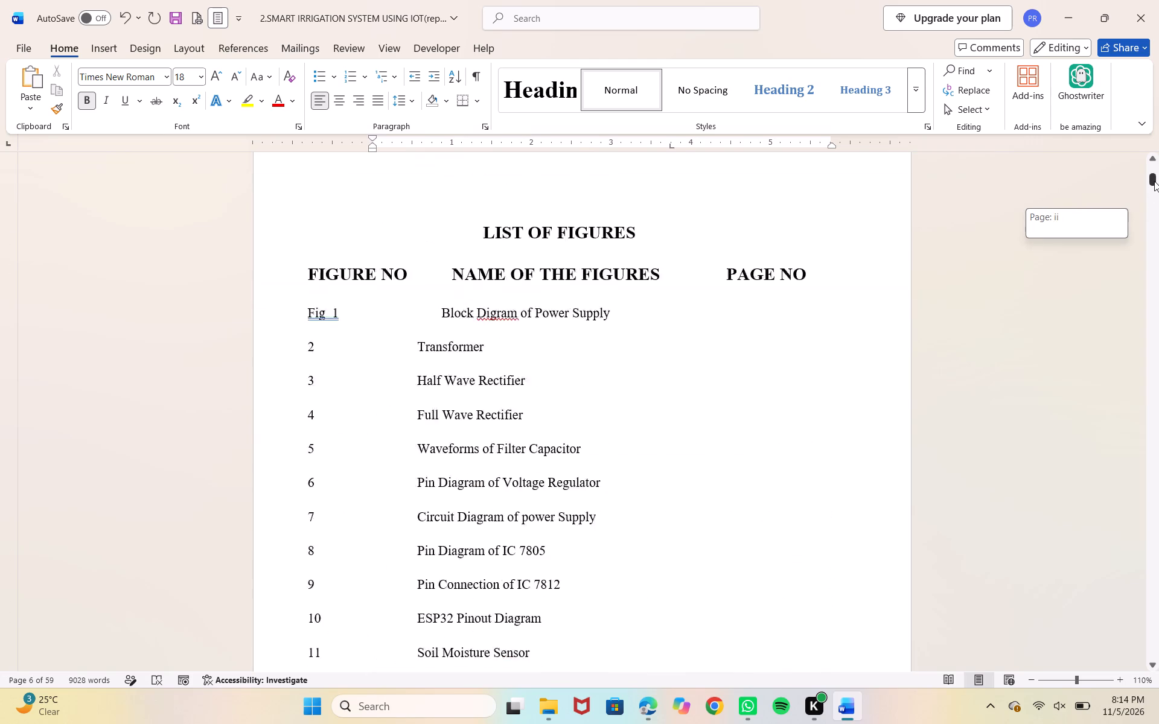
pyautogui.moveTo(1154, 181); pyautogui.dragTo(1154, 177)
pyautogui.scroll(5, 918, 424)
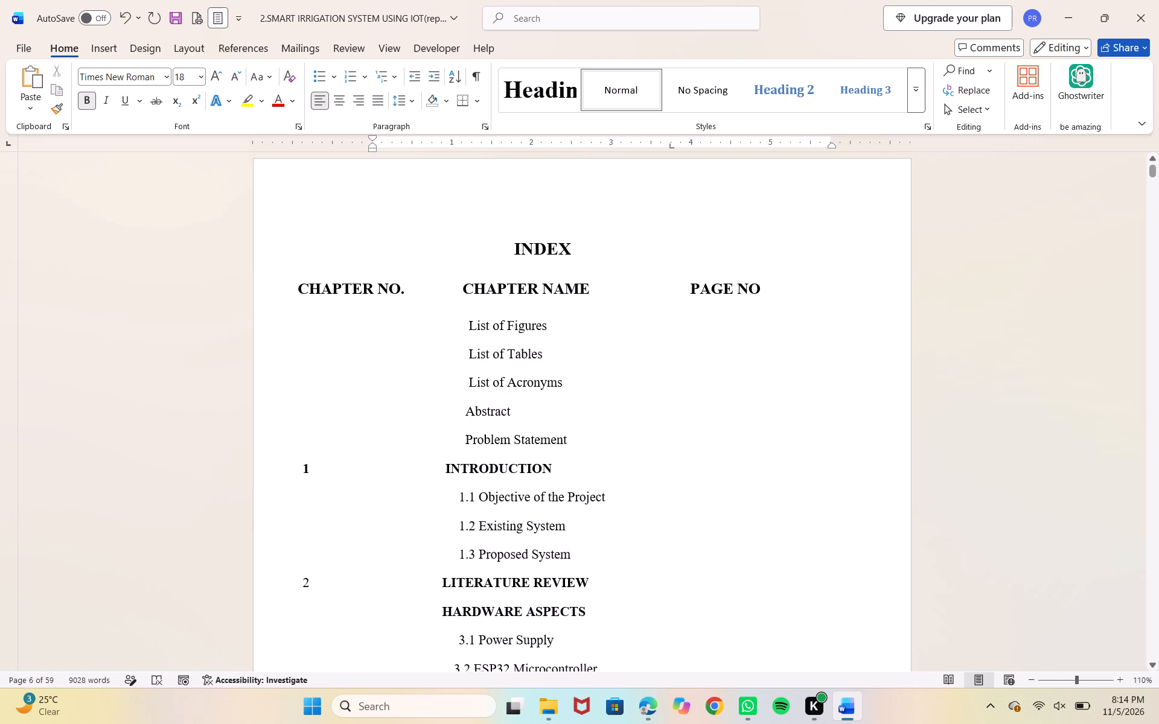
pyautogui.click(578, 320)
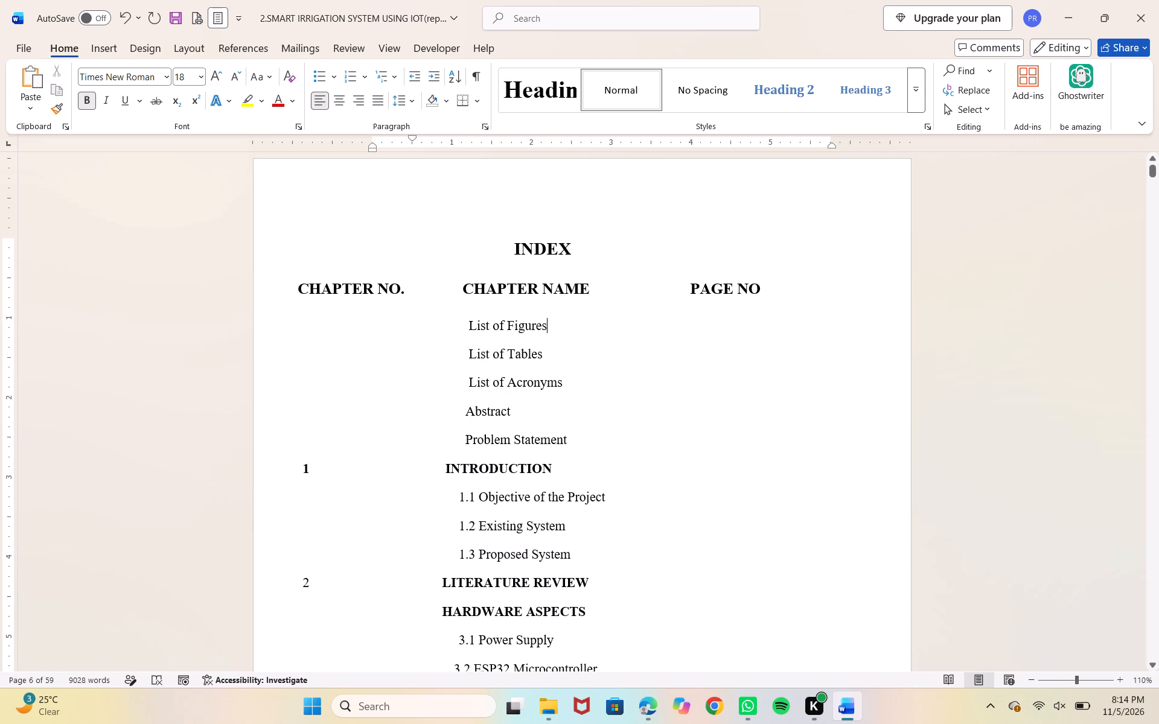
pyautogui.press('space')
pyautogui.press('space')
pyautogui.press('space')
pyautogui.press('space')
pyautogui.press('space')
pyautogui.press('space')
pyautogui.press('space')
pyautogui.press('space')
pyautogui.press('space')
pyautogui.press('space')
pyautogui.press('space')
pyautogui.press('space')
pyautogui.press('space')
pyautogui.press('space')
pyautogui.press('space')
pyautogui.press('space')
pyautogui.press('space')
pyautogui.press('space')
pyautogui.press('space')
pyautogui.press('space')
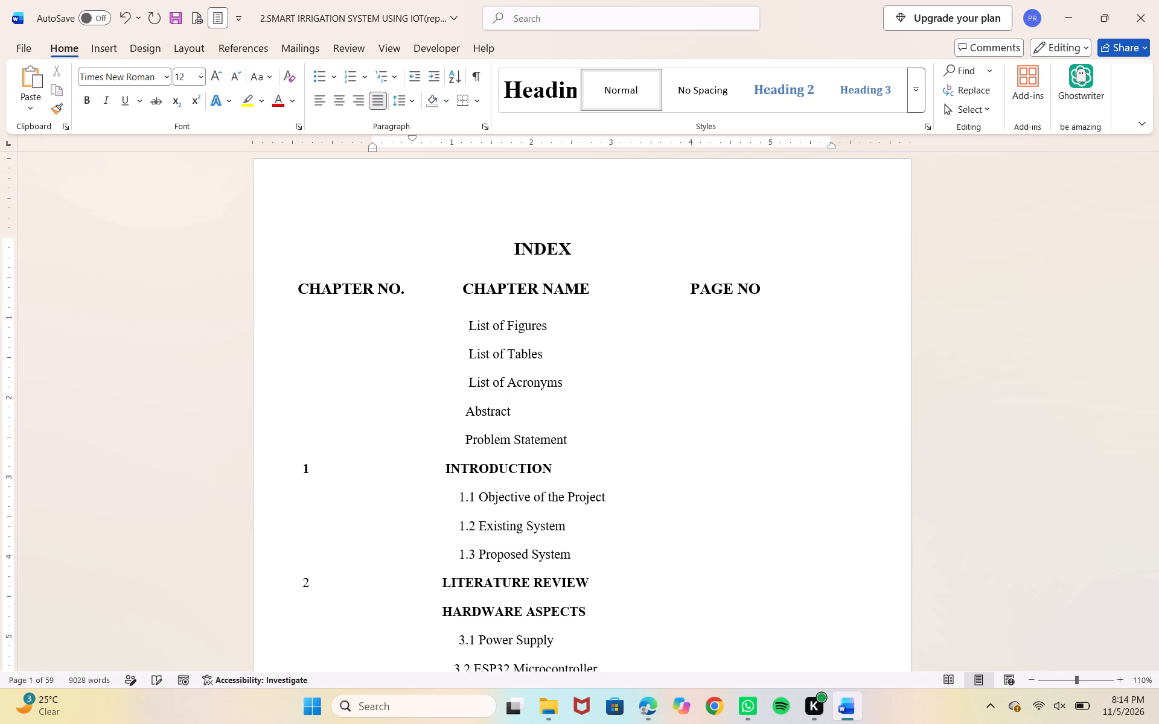
pyautogui.press('space')
pyautogui.press('space')
pyautogui.press('space')
pyautogui.press('space')
pyautogui.press('space')
pyautogui.press('space')
pyautogui.press('space')
pyautogui.press('space')
pyautogui.press('space')
pyautogui.press('space')
pyautogui.press('space')
pyautogui.press('space')
pyautogui.write('ii')
# Enter page number iii for the List of Tables row in the INDEX, spaced to align under PAGE NO.
pyautogui.press('Down')
pyautogui.press('space')
pyautogui.press('space')
pyautogui.press('space')
pyautogui.press('space')
pyautogui.press('space')
pyautogui.press('space')
pyautogui.press('space')
pyautogui.press('space')
pyautogui.press('space')
pyautogui.press('space')
pyautogui.press('space')
pyautogui.press('space')
pyautogui.press('space')
pyautogui.press('space')
pyautogui.press('space')
pyautogui.press('space')
pyautogui.press('space')
pyautogui.press('space')
pyautogui.press('space')
pyautogui.press('space')
pyautogui.press('space')
pyautogui.press('space')
pyautogui.press('space')
pyautogui.press('space')
pyautogui.press('space')
pyautogui.press('space')
pyautogui.press('space')
pyautogui.press('space')
pyautogui.press('space')
pyautogui.press('space')
pyautogui.press('space')
pyautogui.press('space')
pyautogui.press('space')
pyautogui.press('space')
pyautogui.press('space')
pyautogui.press('space')
pyautogui.press('space')
pyautogui.press('space')
pyautogui.press('space')
pyautogui.press('space')
pyautogui.write('iii')
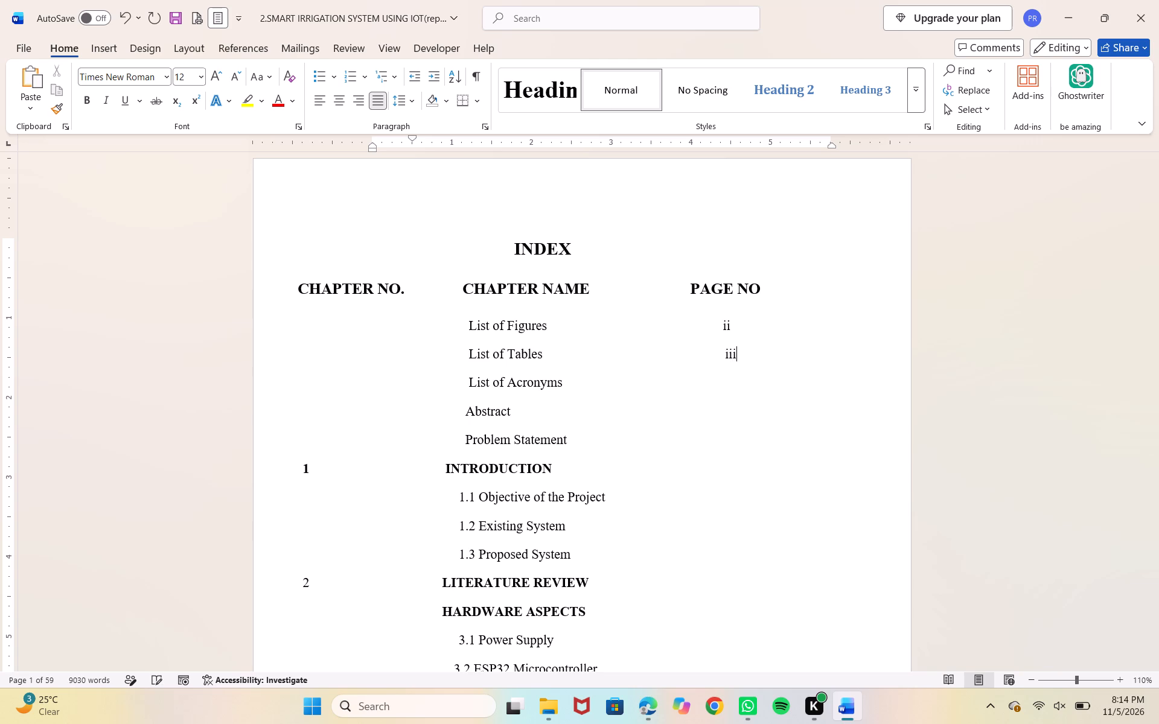
pyautogui.press('Left')
pyautogui.press('Left')
pyautogui.press('Left')
pyautogui.press('BackSpace')
pyautogui.press('space')
pyautogui.press('BackSpace')
# Check the page number of the LIST OF ACRONYMS page and enter iv in its INDEX row, aligned under PAGE NO.
pyautogui.press('Down')
pyautogui.scroll(-6, 578, 321)
pyautogui.scroll(-15, 578, 321)
pyautogui.scroll(-8, 578, 321)
pyautogui.scroll(-13, 578, 320)
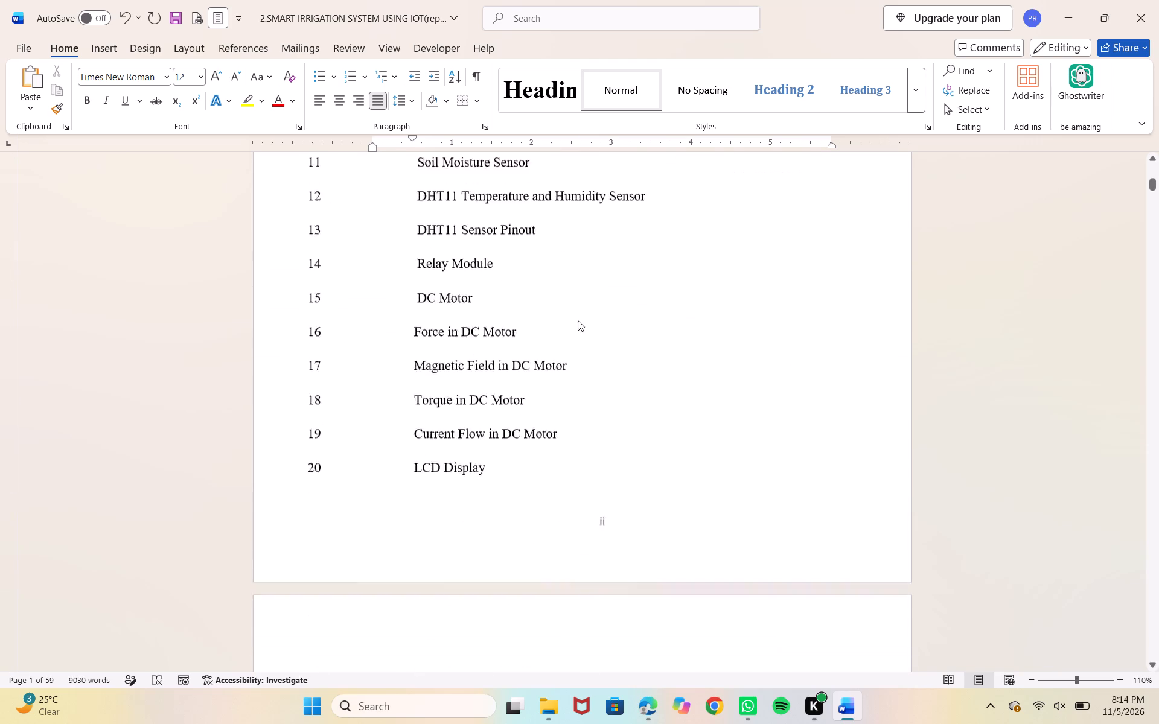
pyautogui.scroll(-2, 578, 320)
pyautogui.scroll(-20, 578, 320)
pyautogui.scroll(-9, 578, 320)
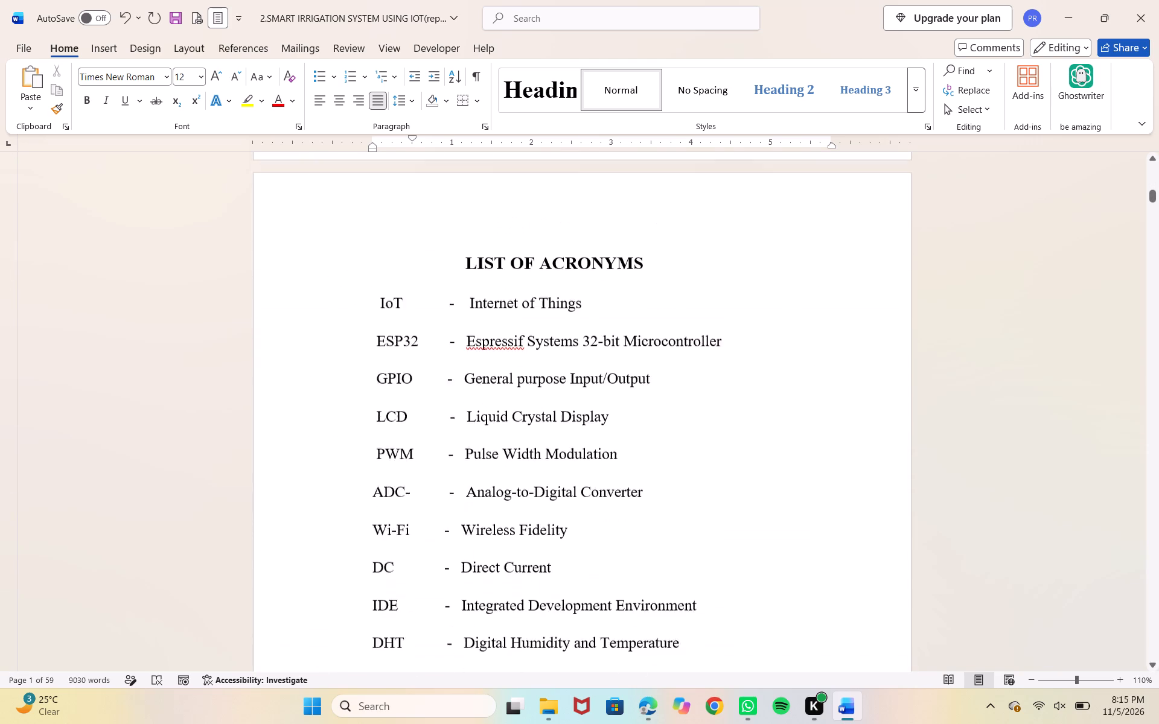
pyautogui.scroll(-14, 581, 316)
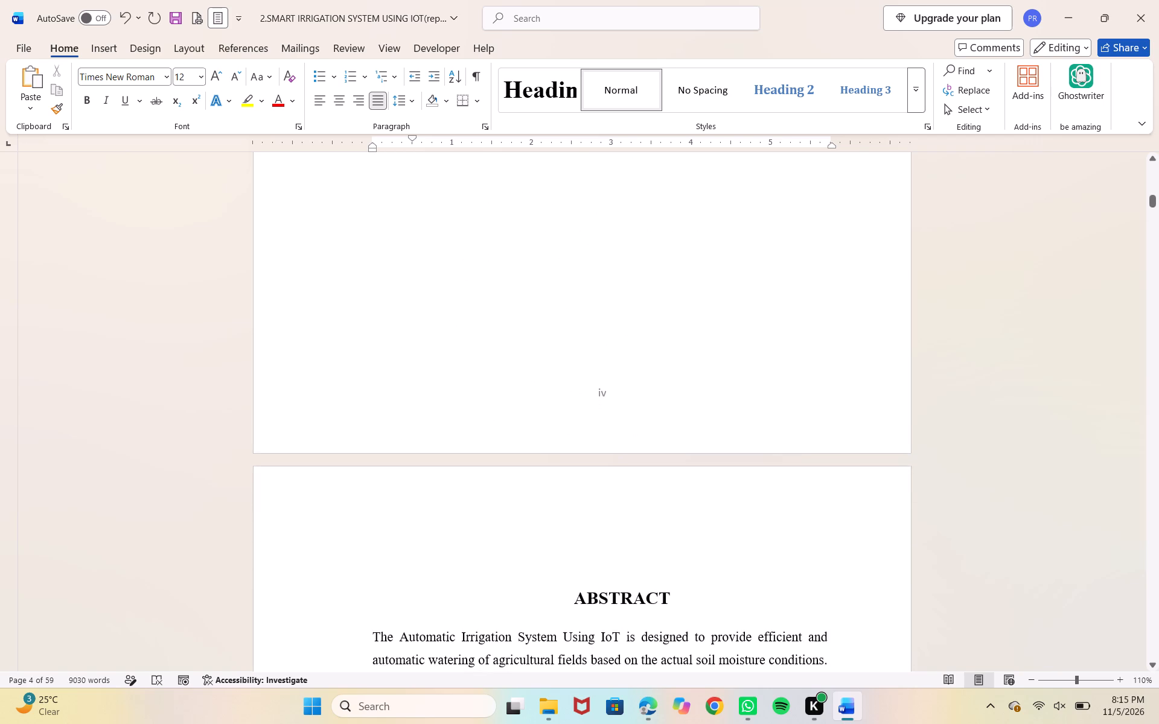
pyautogui.scroll(-12, 583, 314)
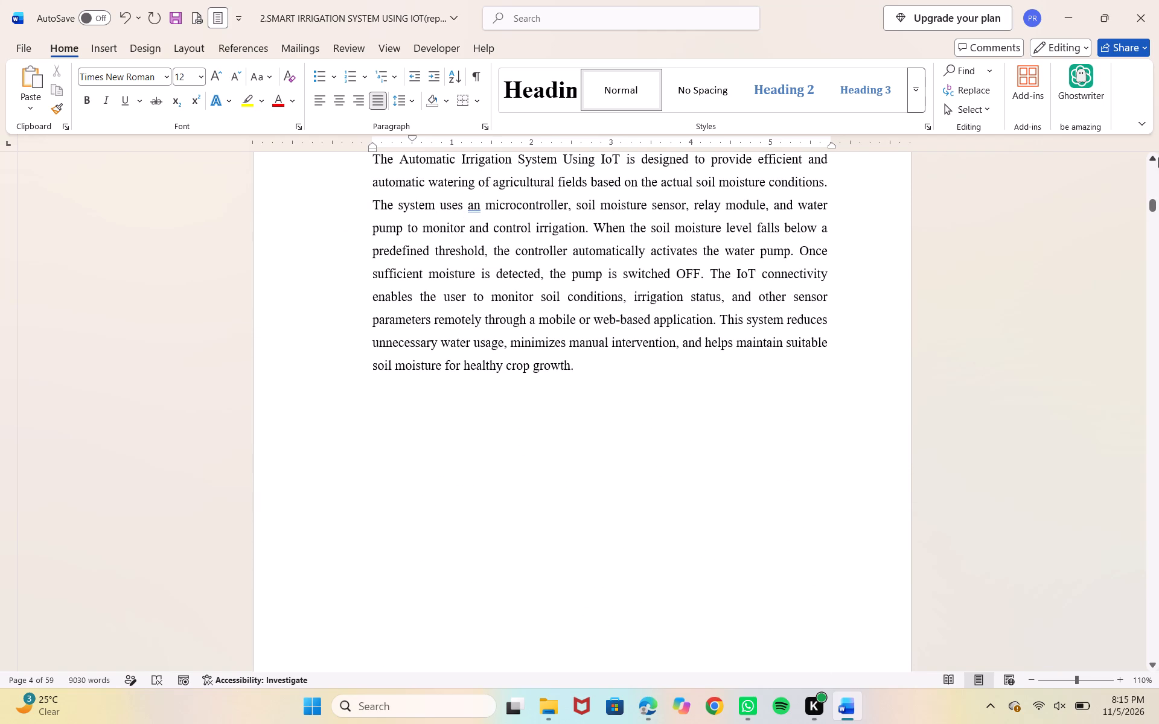
pyautogui.moveTo(1152, 206); pyautogui.dragTo(1152, 185)
pyautogui.scroll(14, 962, 395)
pyautogui.scroll(7, 849, 329)
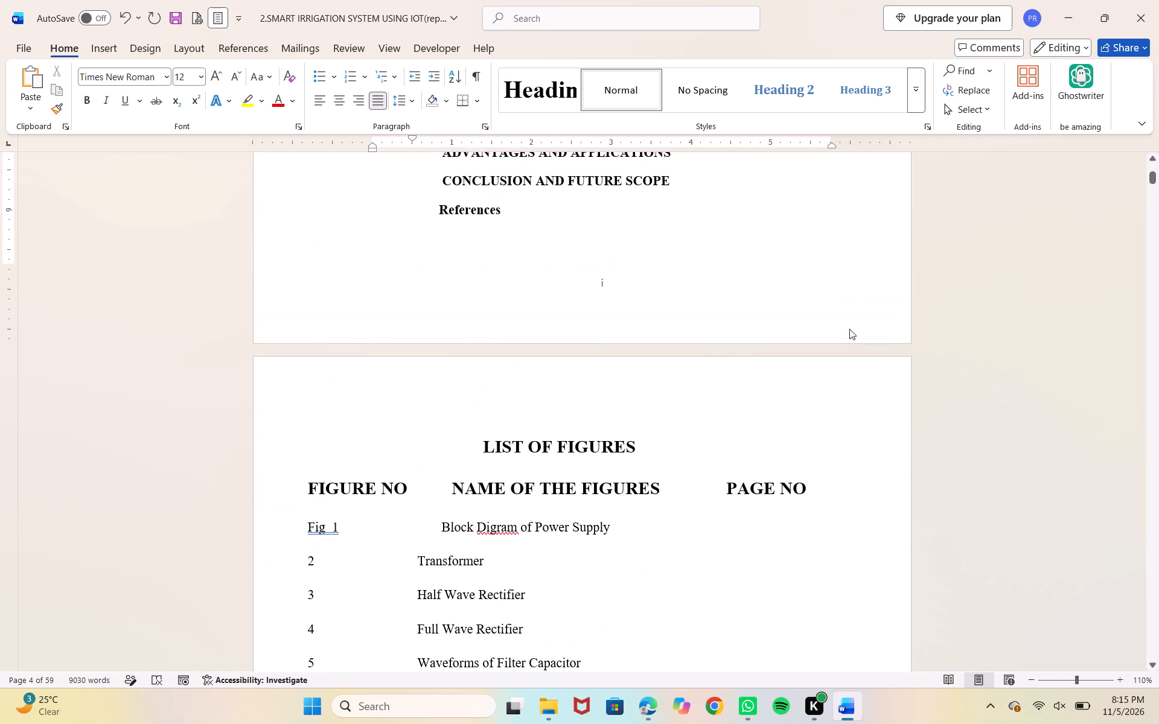
pyautogui.scroll(19, 849, 329)
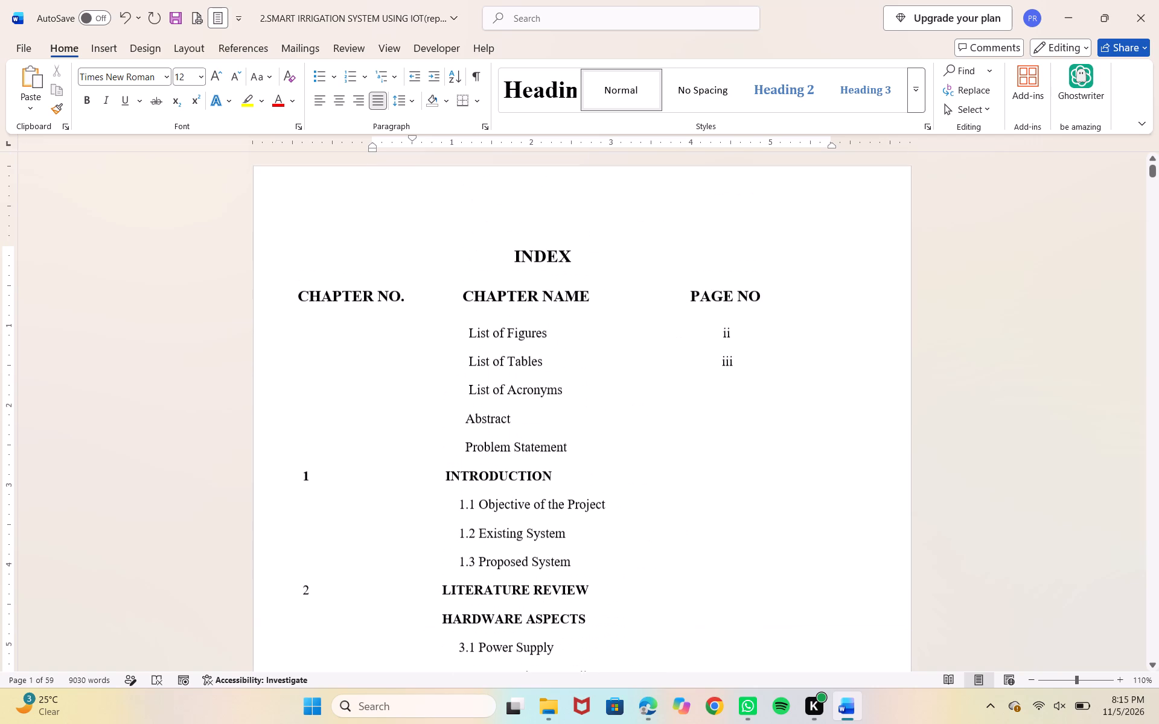
pyautogui.press('space')
pyautogui.press('space')
pyautogui.press('space')
pyautogui.press('space')
pyautogui.press('space')
pyautogui.press('space')
pyautogui.press('space')
pyautogui.press('space')
pyautogui.press('space')
pyautogui.press('space')
pyautogui.press('space')
pyautogui.press('space')
pyautogui.press('space')
pyautogui.press('space')
pyautogui.press('space')
pyautogui.press('space')
pyautogui.press('space')
pyautogui.press('space')
pyautogui.press('space')
pyautogui.press('space')
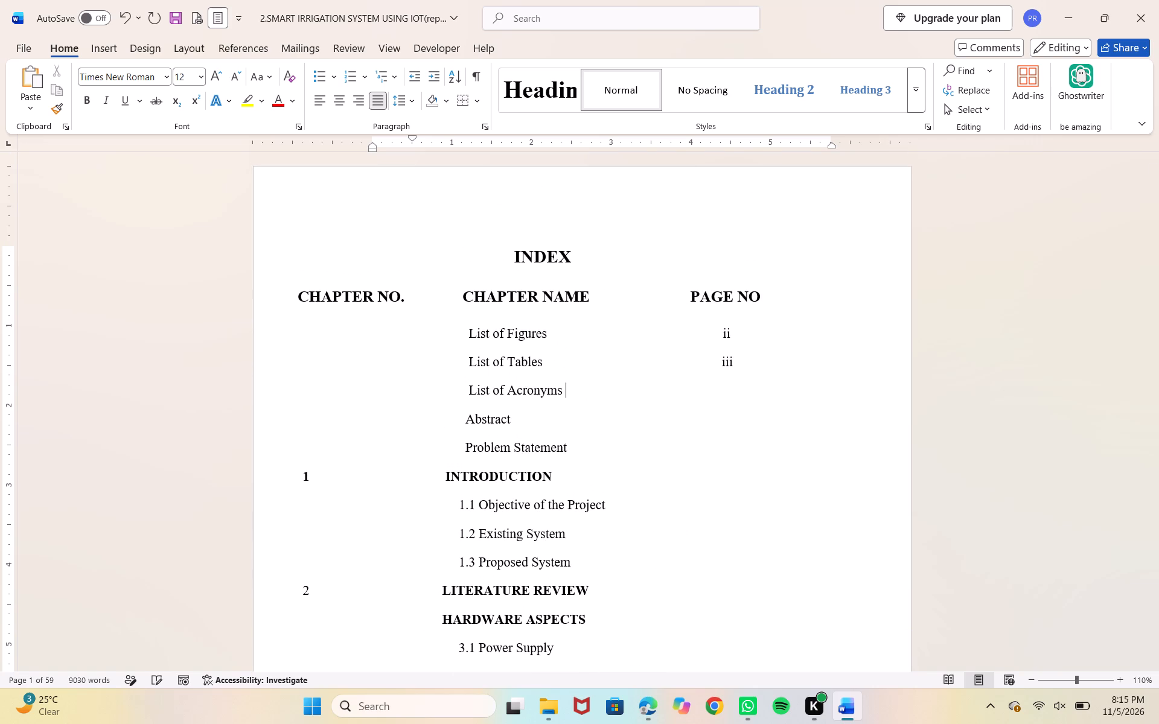
pyautogui.press('space')
pyautogui.press('space')
pyautogui.press('space')
pyautogui.press('space')
pyautogui.press('space')
pyautogui.press('space')
pyautogui.press('space')
pyautogui.press('space')
pyautogui.press('space')
pyautogui.press('space')
pyautogui.press('space')
pyautogui.write('iv')
pyautogui.press('Left')
pyautogui.press('Left')
pyautogui.press('BackSpace')
# Enter page number v in the Abstract row of the INDEX, spaced to align under PAGE NO.
pyautogui.press('Down')
pyautogui.press('space')
pyautogui.press('space')
pyautogui.press('space')
pyautogui.press('space')
pyautogui.press('space')
pyautogui.press('space')
pyautogui.press('space')
pyautogui.press('space')
pyautogui.press('space')
pyautogui.press('space')
pyautogui.press('space')
pyautogui.press('space')
pyautogui.press('space')
pyautogui.press('space')
pyautogui.press('space')
pyautogui.press('space')
pyautogui.press('space')
pyautogui.press('space')
pyautogui.press('space')
pyautogui.press('space')
pyautogui.press('space')
pyautogui.press('space')
pyautogui.press('space')
pyautogui.press('space')
pyautogui.press('space')
pyautogui.press('space')
pyautogui.press('space')
pyautogui.press('space')
pyautogui.press('space')
pyautogui.press('space')
pyautogui.press('space')
pyautogui.press('space')
pyautogui.press('space')
pyautogui.press('space')
pyautogui.press('space')
pyautogui.press('space')
pyautogui.press('space')
pyautogui.press('space')
pyautogui.press('space')
pyautogui.press('space')
pyautogui.press('space')
pyautogui.press('space')
pyautogui.press('space')
pyautogui.press('space')
pyautogui.press('space')
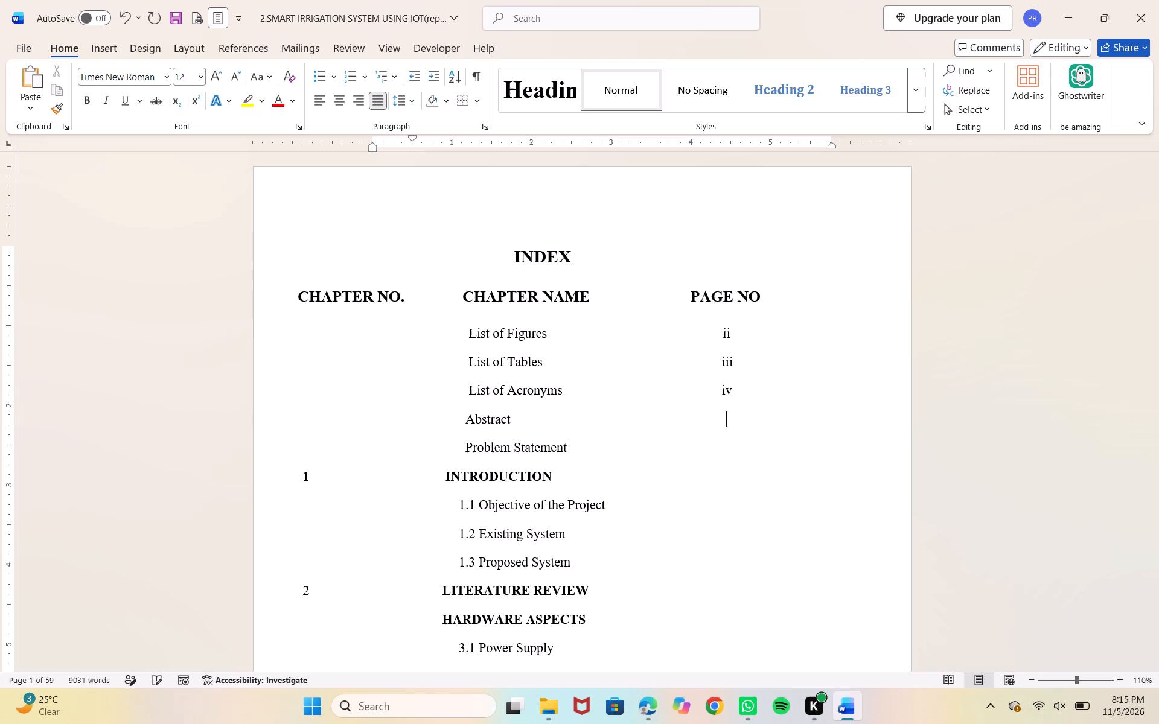
pyautogui.press('v')
pyautogui.press('Left')
pyautogui.press('BackSpace')
# Enter page number vi in the Problem Statement row of the INDEX, spaced to align under PAGE NO.
pyautogui.press('Down')
pyautogui.press('space')
pyautogui.press('space')
pyautogui.press('space')
pyautogui.press('space')
pyautogui.press('space')
pyautogui.press('space')
pyautogui.press('space')
pyautogui.press('space')
pyautogui.press('space')
pyautogui.press('space')
pyautogui.press('space')
pyautogui.press('space')
pyautogui.press('space')
pyautogui.press('space')
pyautogui.press('space')
pyautogui.press('space')
pyautogui.press('space')
pyautogui.press('space')
pyautogui.press('space')
pyautogui.press('space')
pyautogui.press('space')
pyautogui.press('space')
pyautogui.press('space')
pyautogui.press('space')
pyautogui.write('vi')
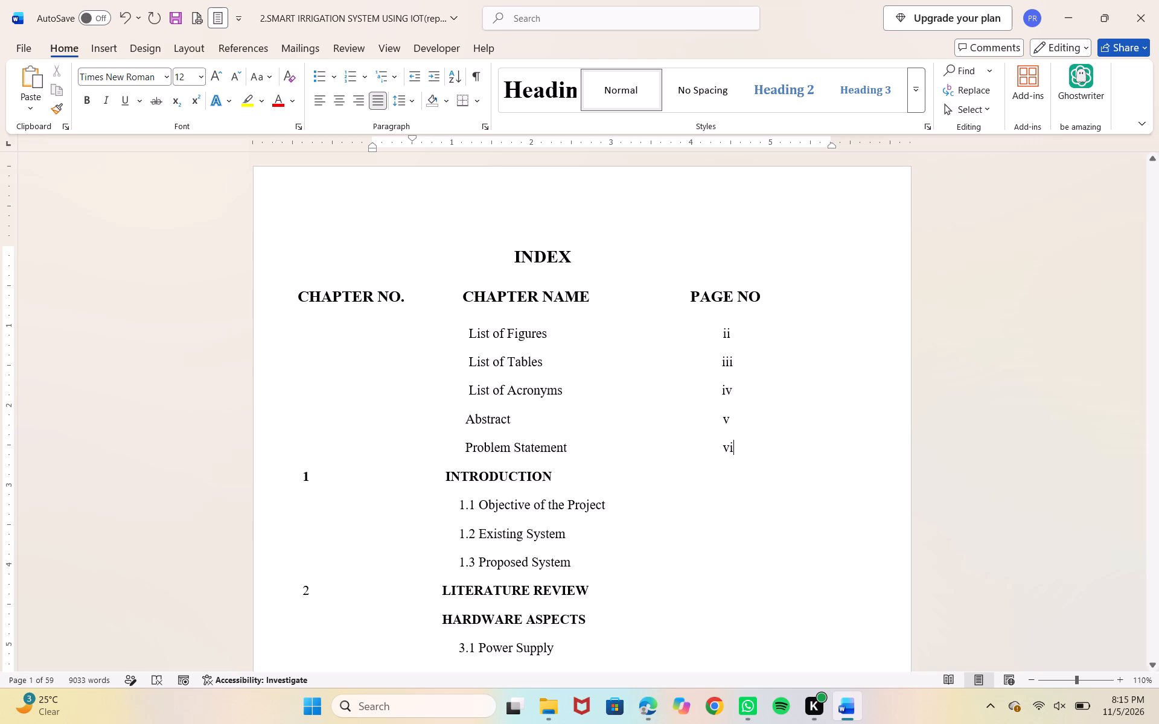
# Shift the INTRODUCTION and LITERATURE REVIEW titles in the INDEX one space further right.
pyautogui.scroll(-2, 476, 408)
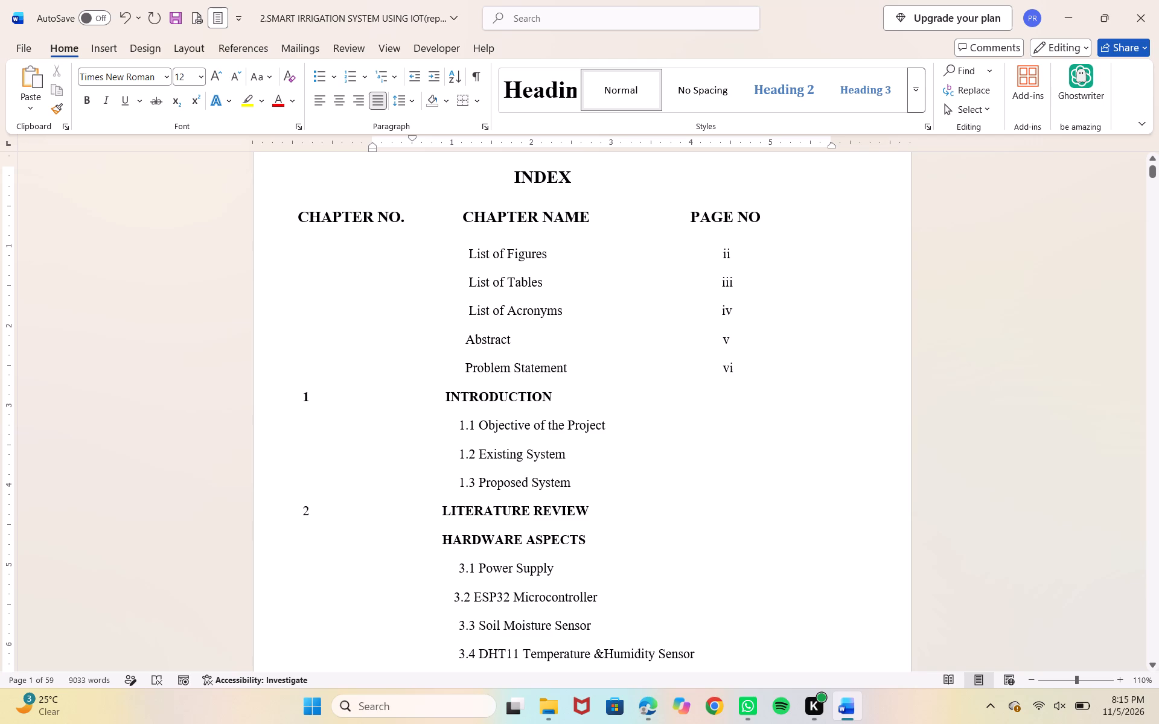
pyautogui.scroll(-2, 470, 415)
pyautogui.scroll(1, 470, 415)
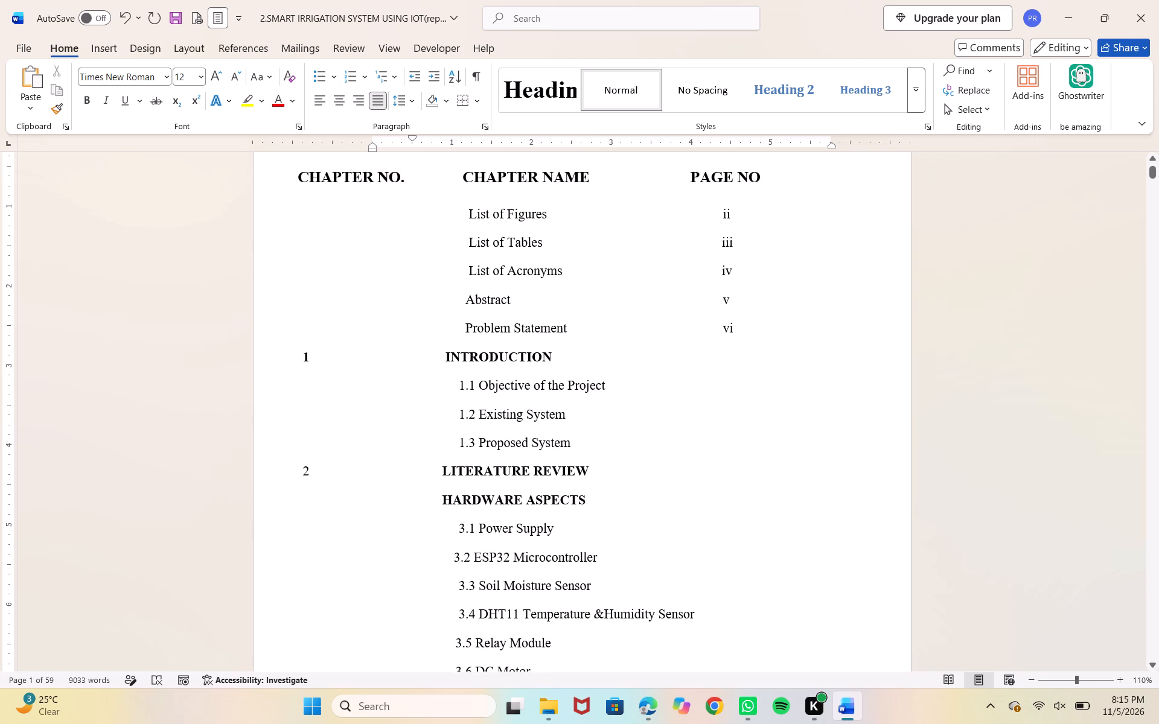
pyautogui.click(445, 355)
pyautogui.press('space')
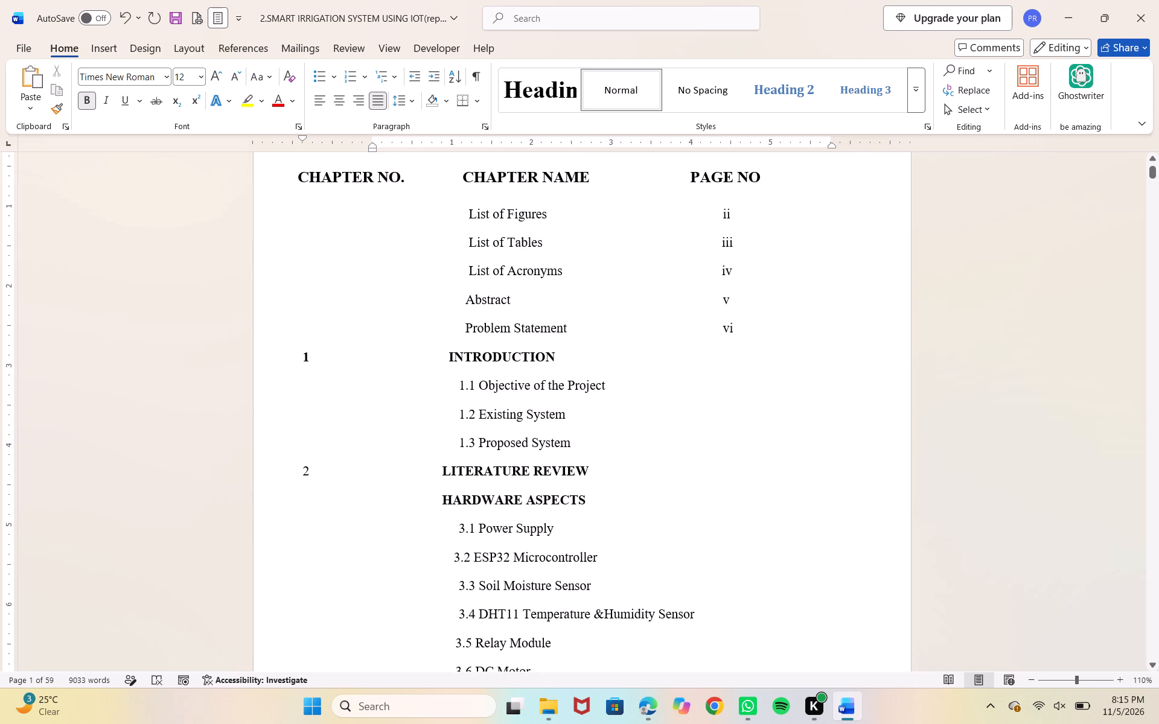
pyautogui.click(443, 472)
pyautogui.press('space')
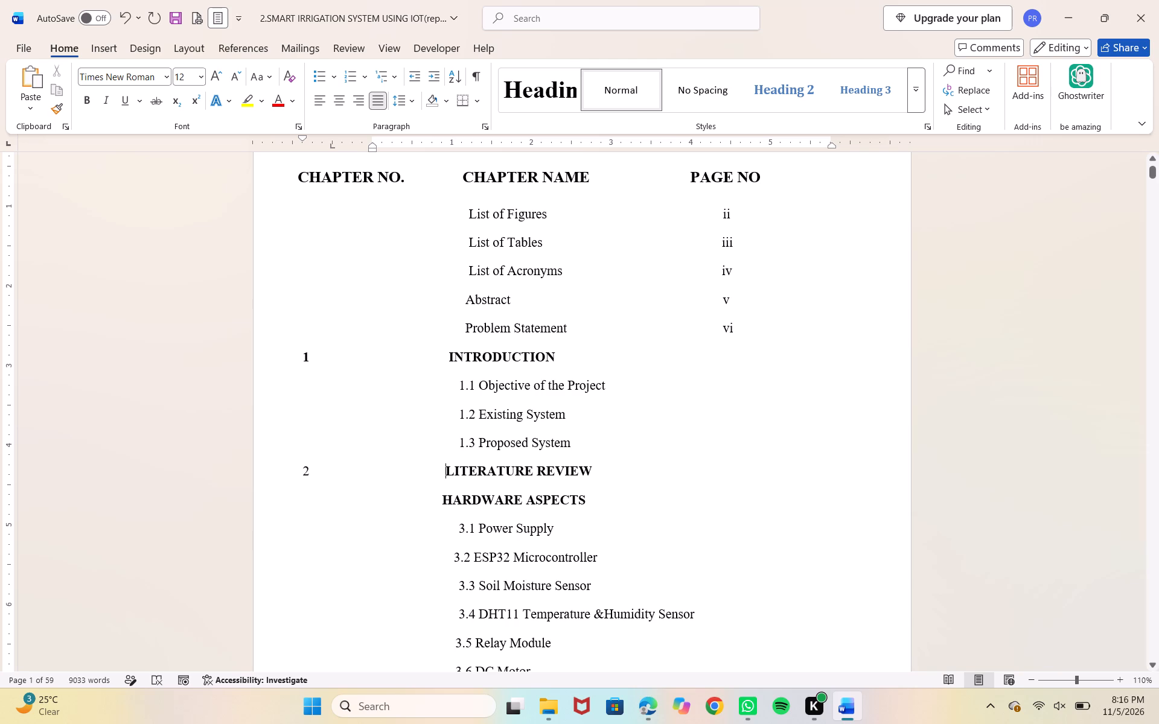
# Remove the bold formatting from chapter number 1 beside INTRODUCTION.
pyautogui.moveTo(309, 358); pyautogui.dragTo(299, 352)
pyautogui.click(308, 331)
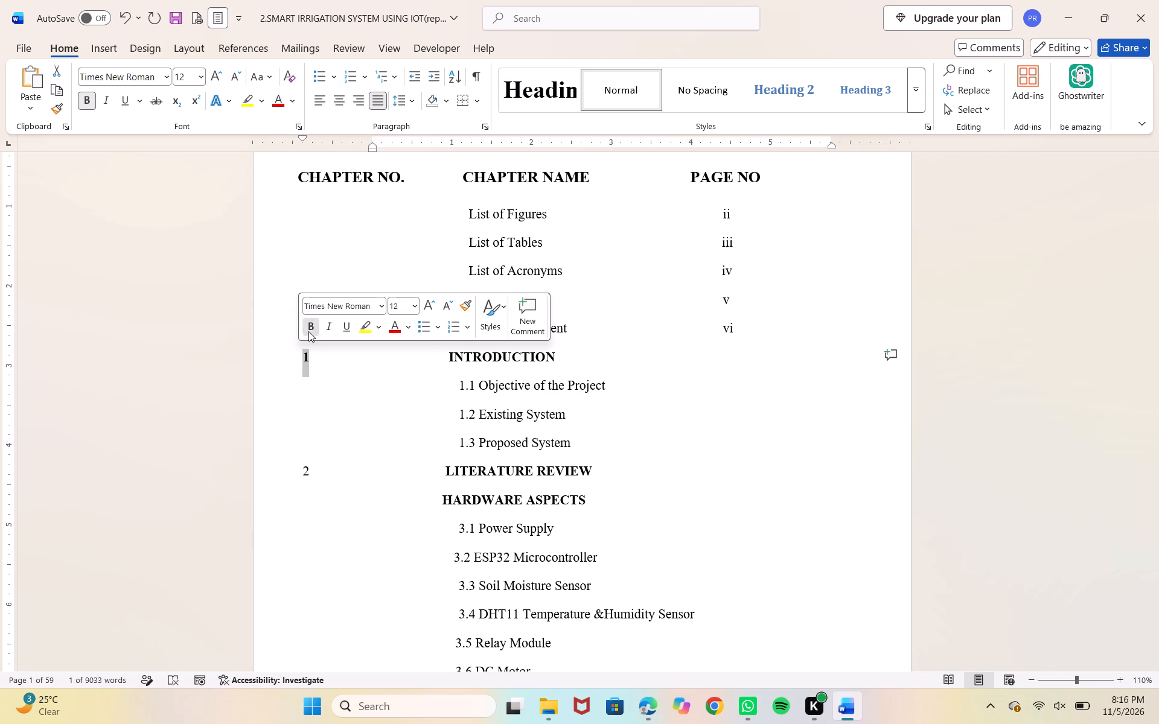
pyautogui.click(329, 476)
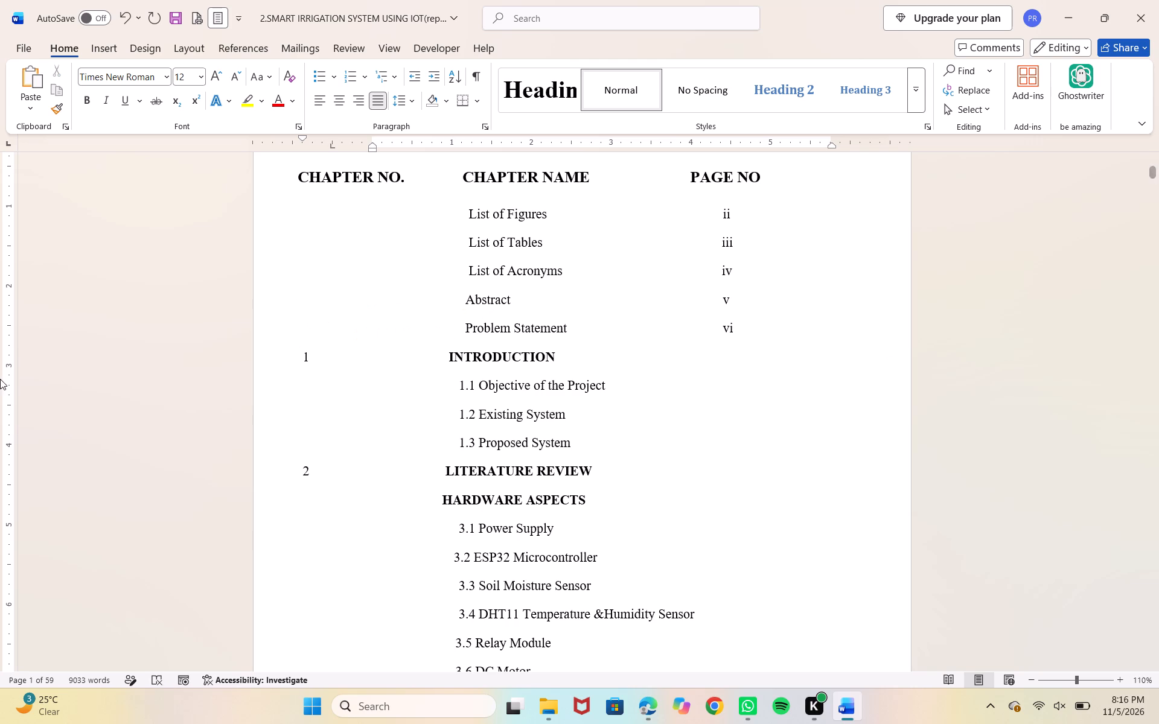
# Add chapter number 3 before HARDWARE ASPECTS and move the row's first-line indent so the number aligns under chapter numbers 1 and 2.
pyautogui.click(321, 504)
pyautogui.click(350, 499)
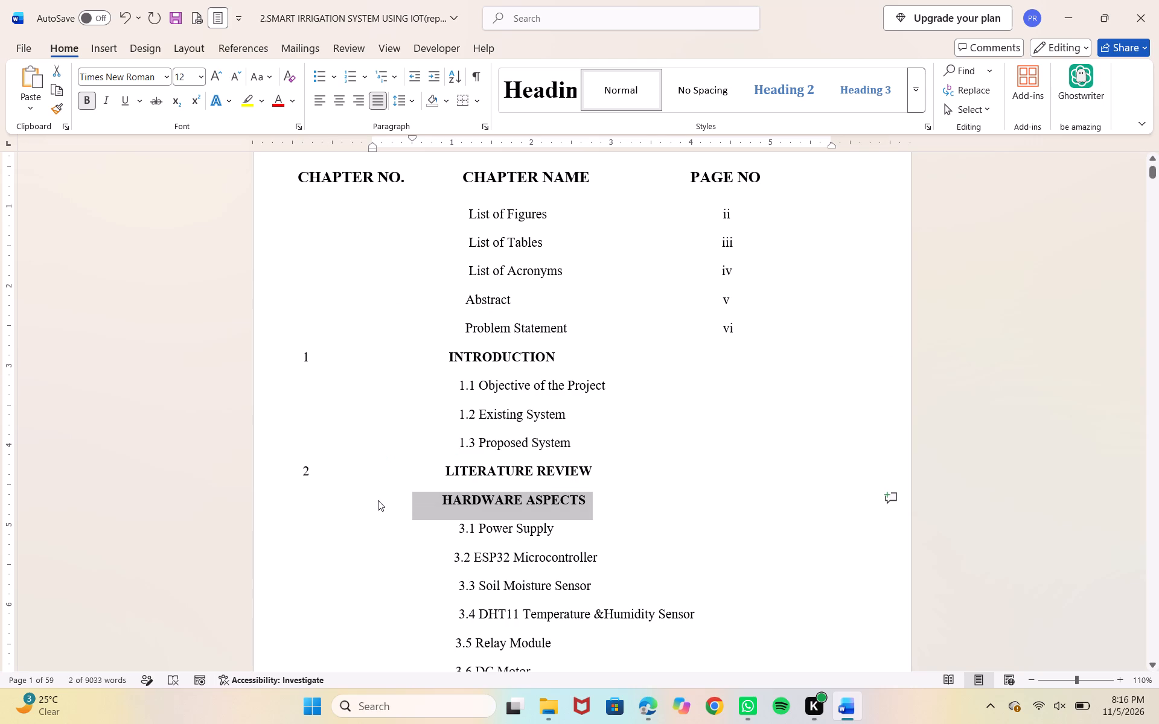
pyautogui.click(381, 499)
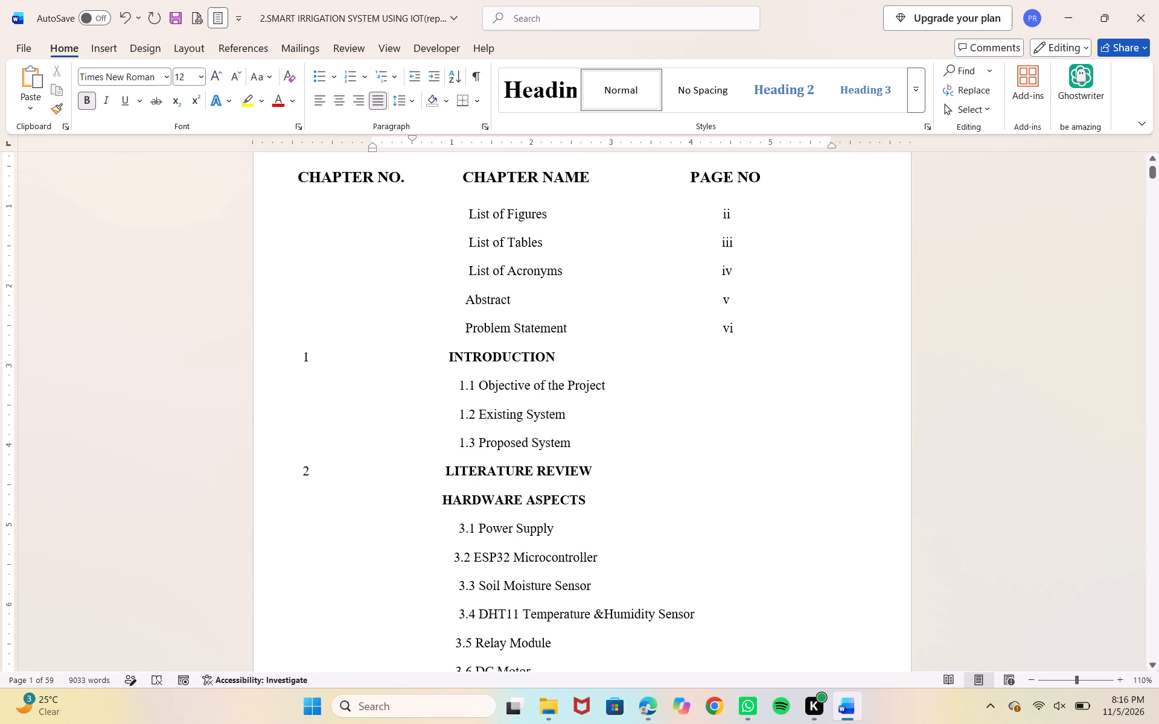
pyautogui.moveTo(408, 136); pyautogui.dragTo(395, 136)
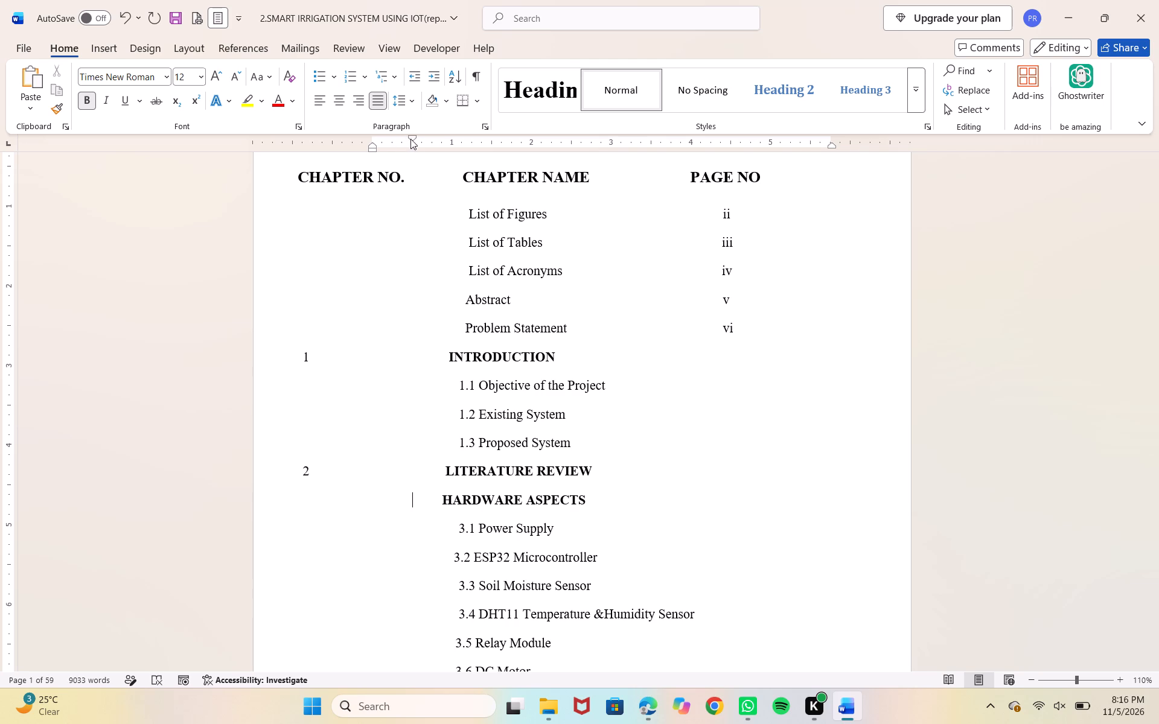
pyautogui.moveTo(412, 137); pyautogui.dragTo(395, 136)
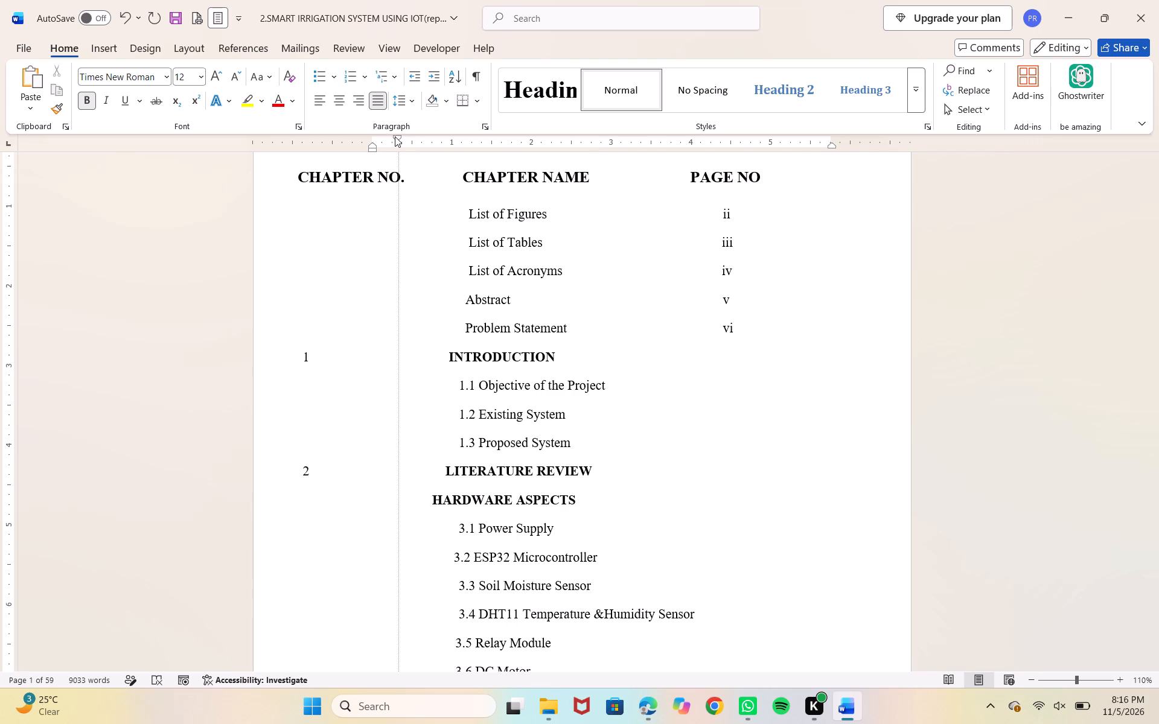
pyautogui.moveTo(395, 136); pyautogui.dragTo(355, 159)
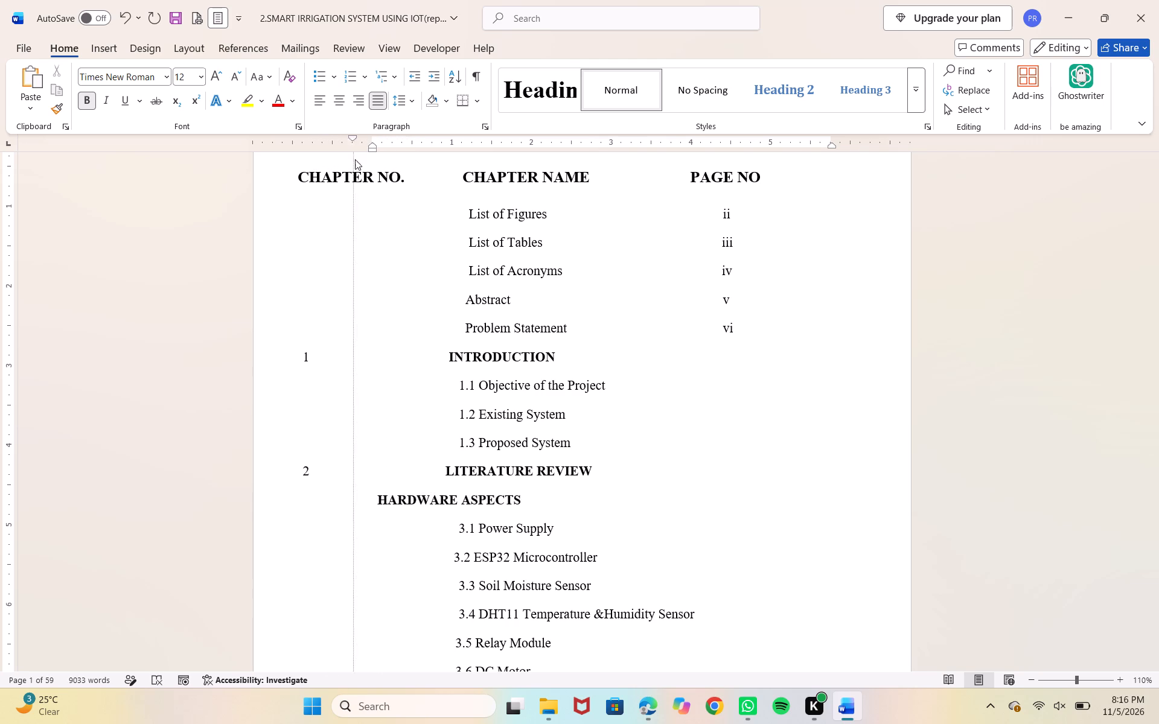
pyautogui.moveTo(355, 159); pyautogui.dragTo(415, 165)
pyautogui.press('3')
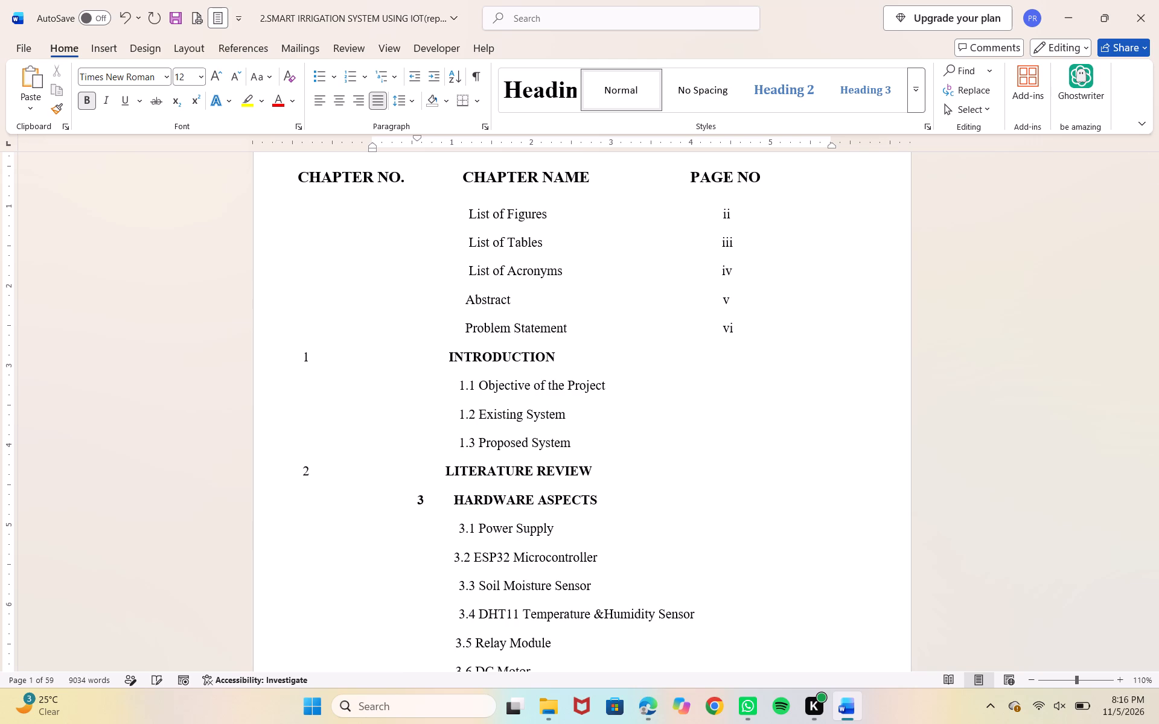
pyautogui.moveTo(415, 137); pyautogui.dragTo(375, 138)
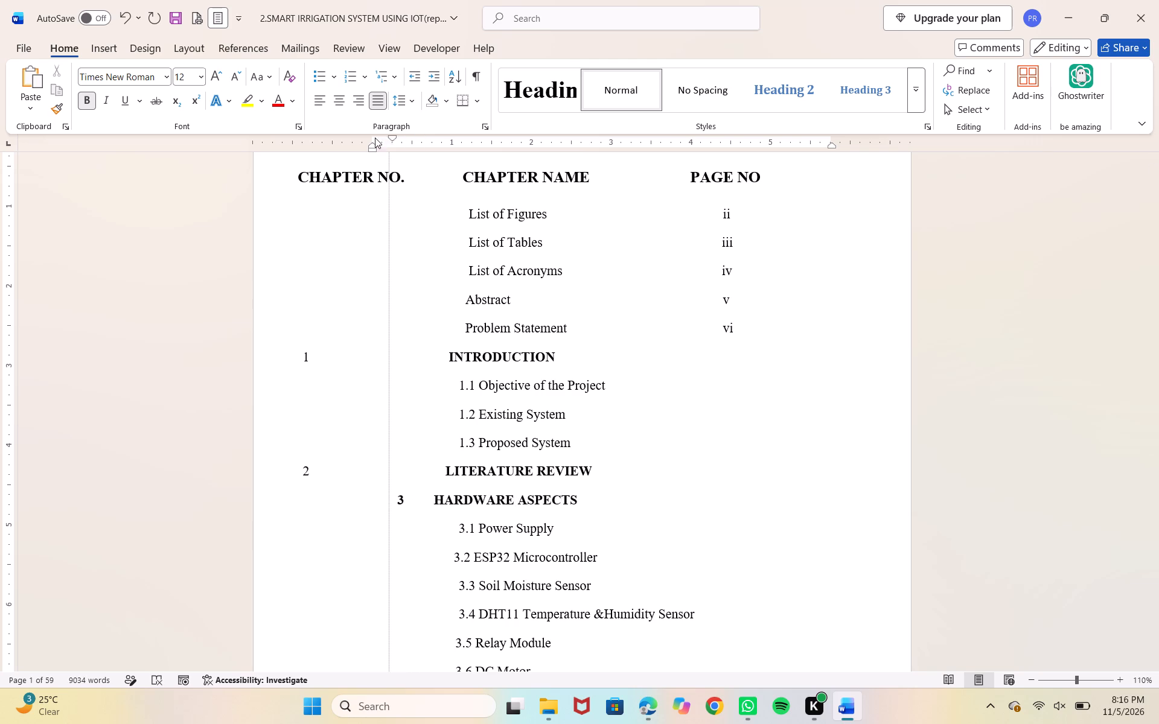
pyautogui.moveTo(375, 138); pyautogui.dragTo(302, 141)
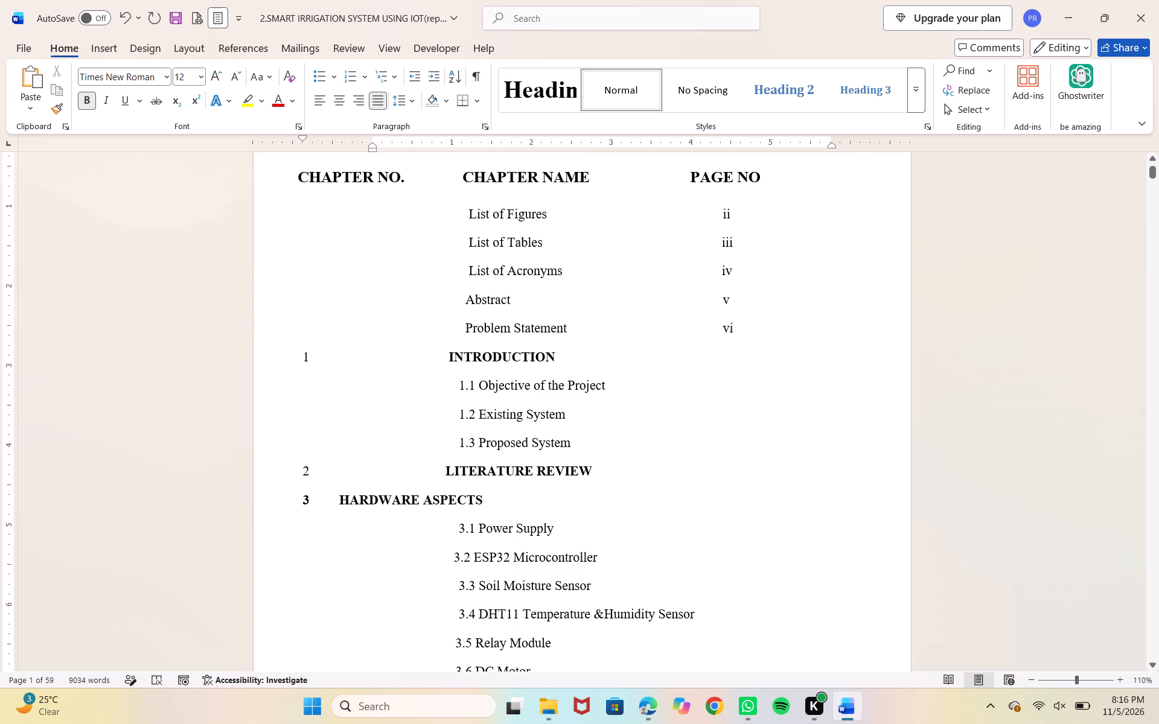
# Insert spaces between the 3 and HARDWARE ASPECTS so the title lines up with LITERATURE REVIEW above it.
pyautogui.click(340, 501)
pyautogui.press('space')
pyautogui.press('space')
pyautogui.press('space')
pyautogui.press('space')
pyautogui.press('space')
pyautogui.press('space')
pyautogui.press('space')
pyautogui.press('space')
pyautogui.press('space')
pyautogui.press('space')
pyautogui.press('space')
pyautogui.press('space')
pyautogui.press('space')
pyautogui.press('space')
pyautogui.press('space')
pyautogui.press('space')
pyautogui.press('space')
pyautogui.press('space')
pyautogui.press('space')
pyautogui.press('space')
pyautogui.press('space')
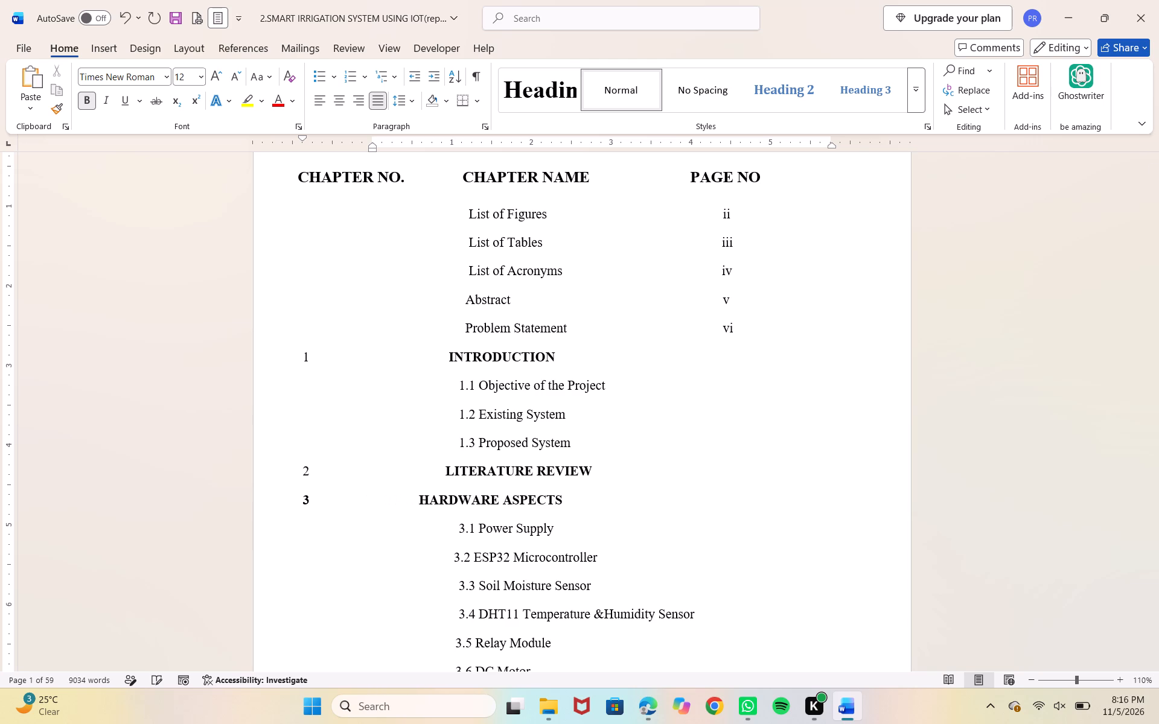
pyautogui.press('space')
pyautogui.press('space')
pyautogui.press('space')
pyautogui.press('space')
pyautogui.press('space')
pyautogui.press('space')
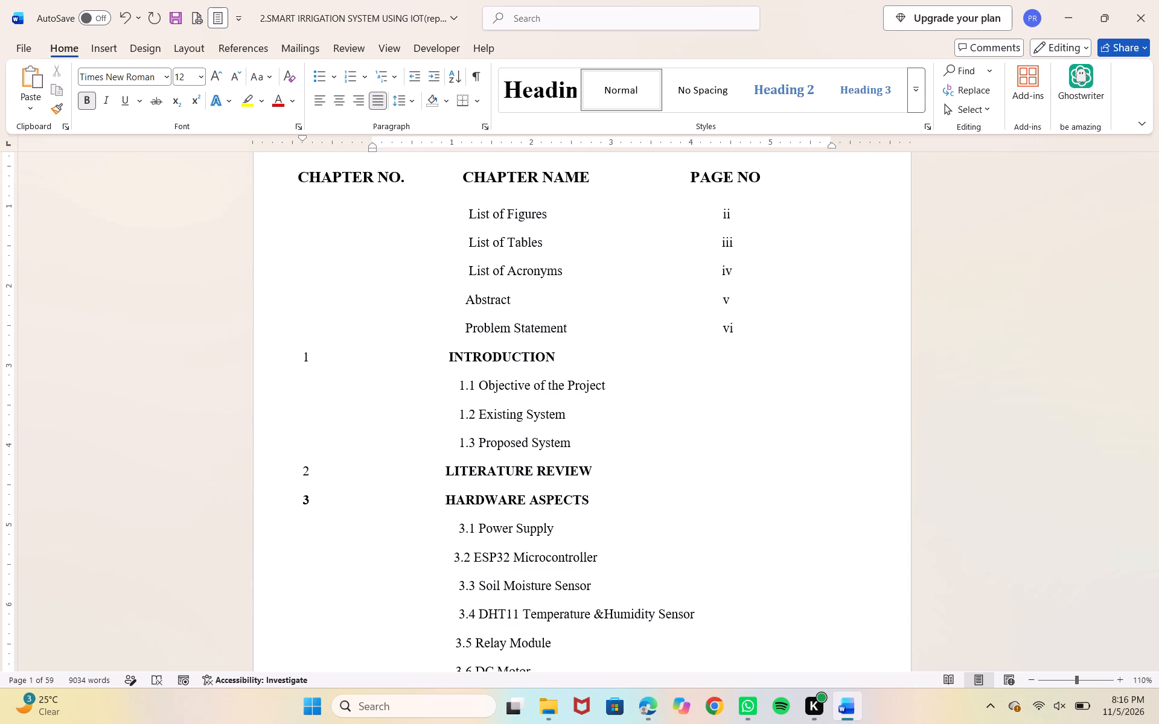
# Remove the bold formatting from chapter number 3 beside HARDWARE ASPECTS.
pyautogui.moveTo(313, 504); pyautogui.dragTo(301, 501)
pyautogui.click(308, 483)
pyautogui.click(316, 500)
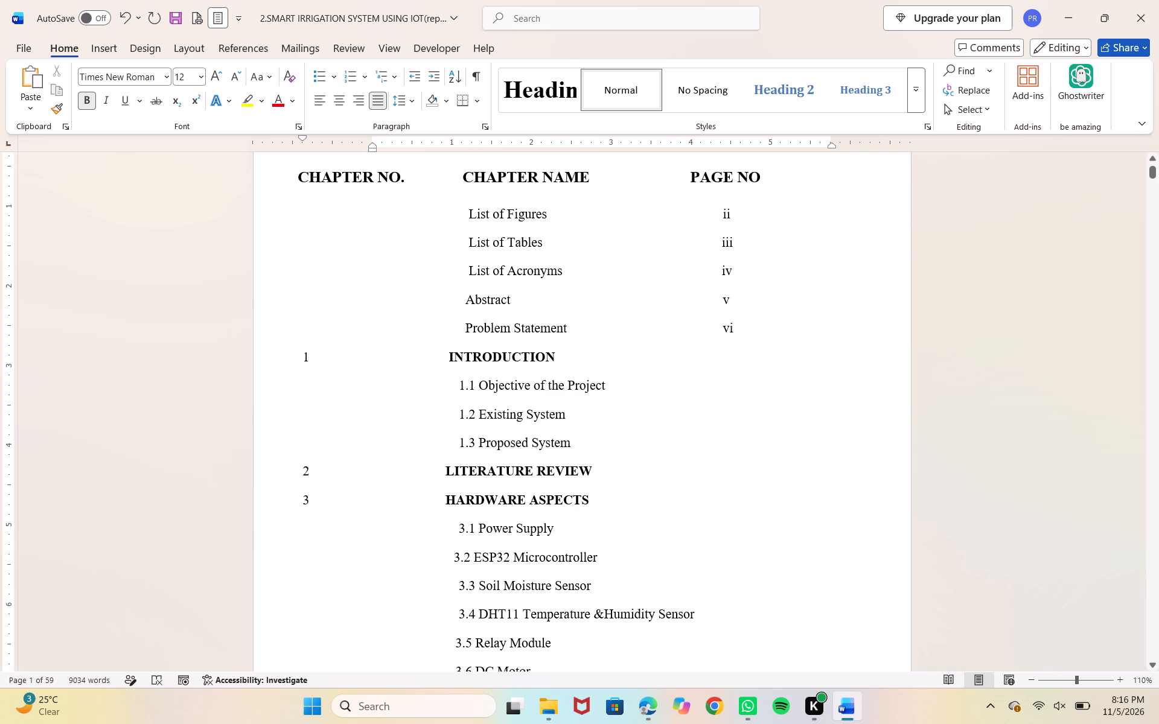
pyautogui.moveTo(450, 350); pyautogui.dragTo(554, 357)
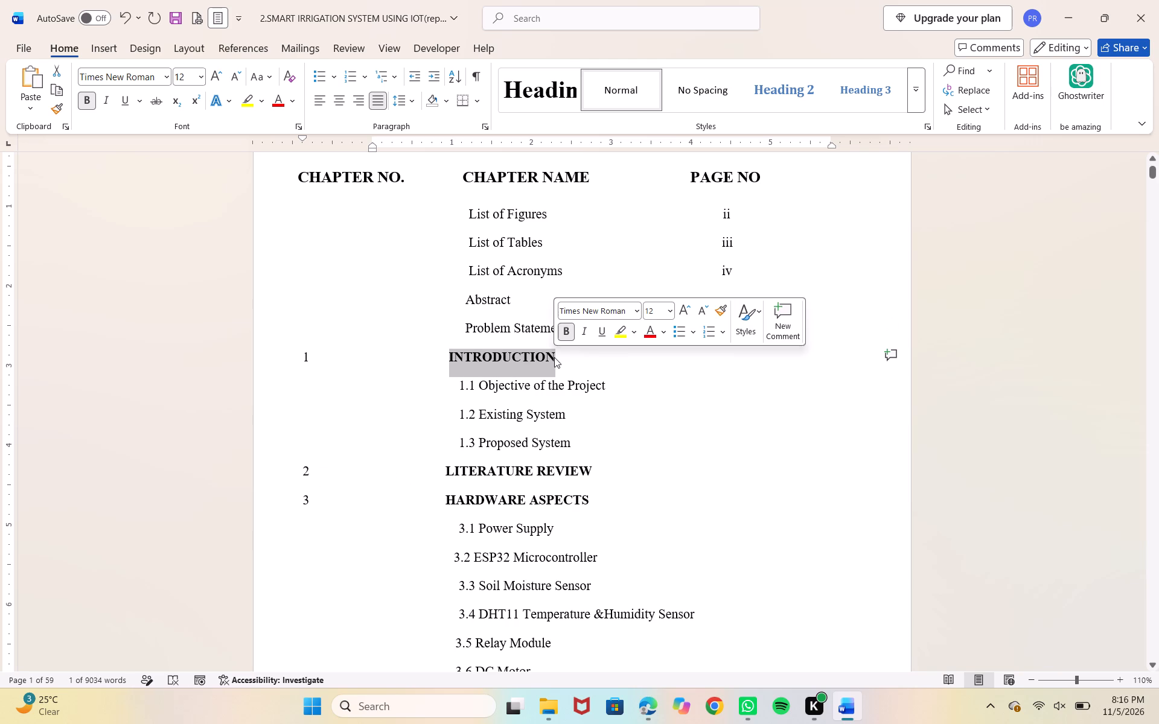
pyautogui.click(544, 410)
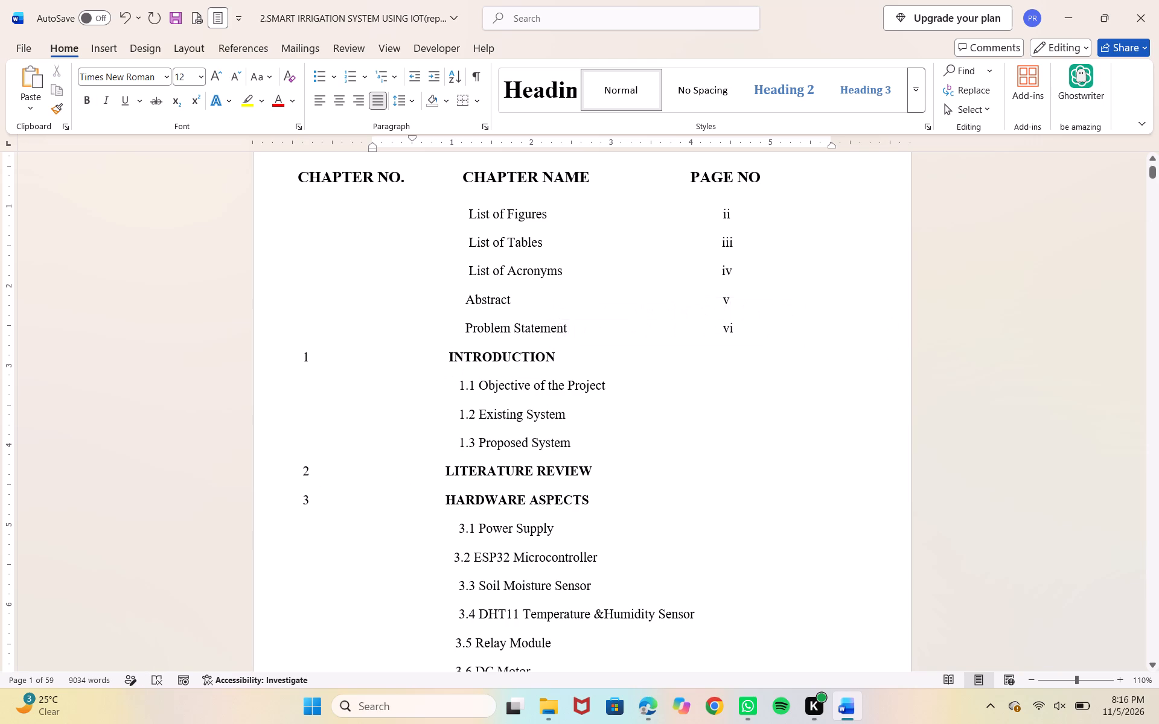
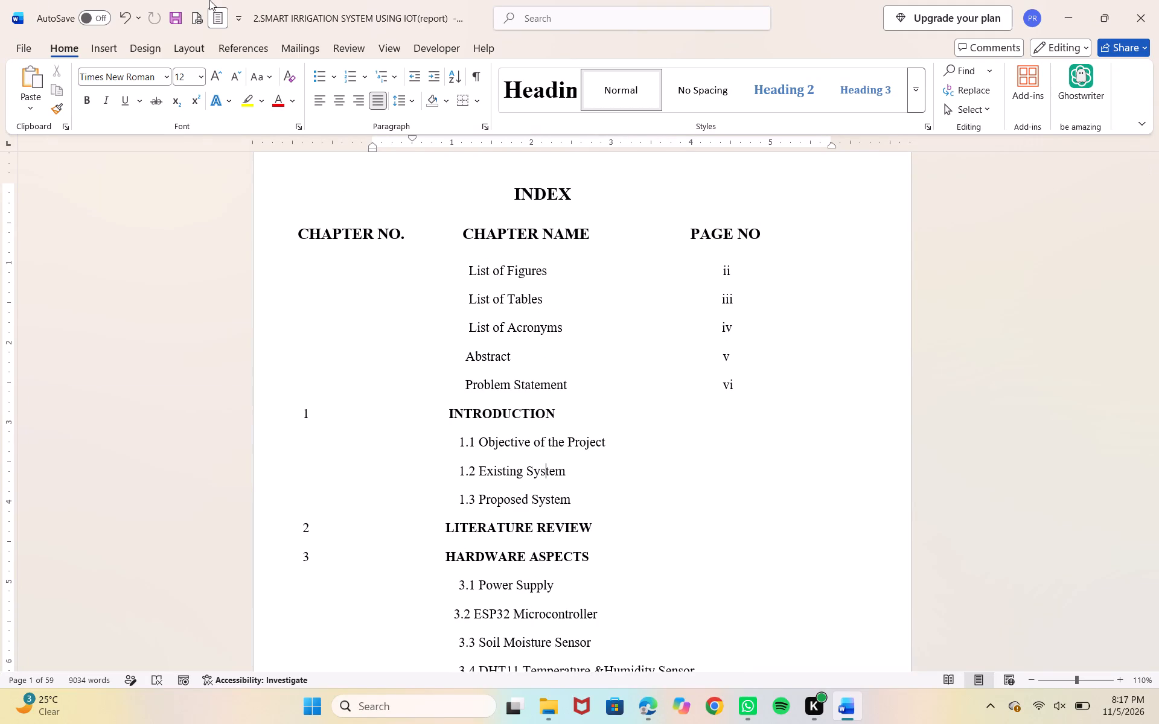
# Insert one space before 3.2 ESP32 Microcontroller in the INDEX to bring it in line with the neighbouring subheadings 3.1 and 3.3.
pyautogui.scroll(2, 406, 320)
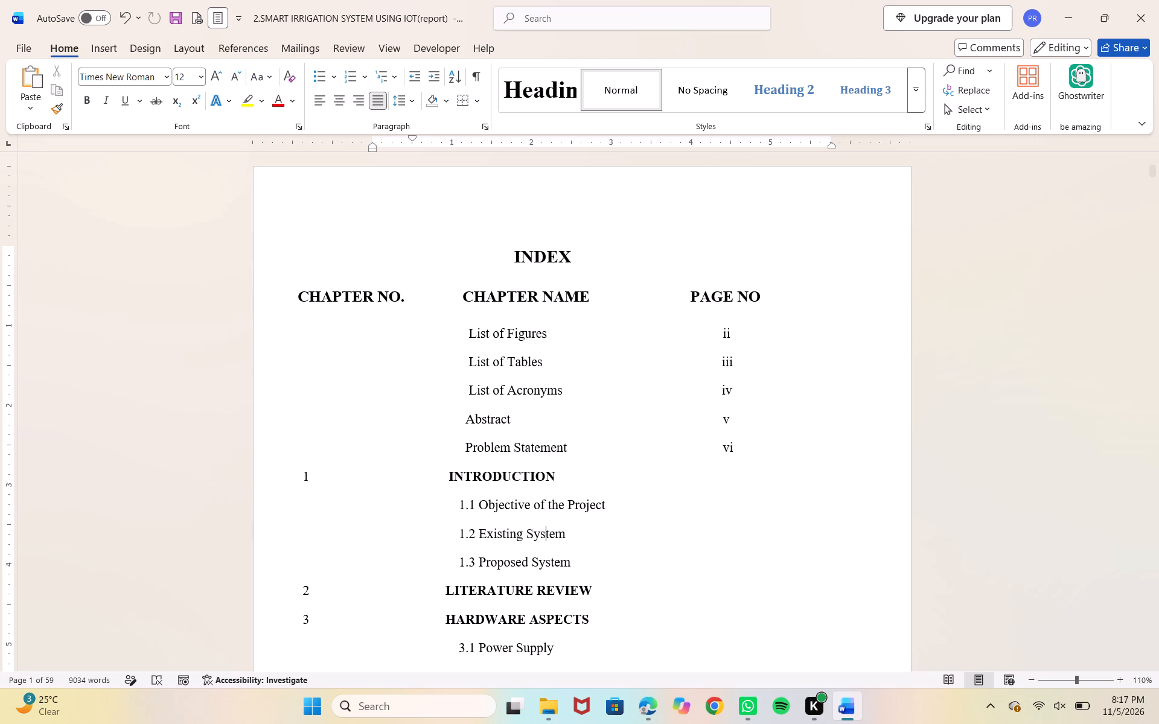
pyautogui.scroll(-3, 584, 380)
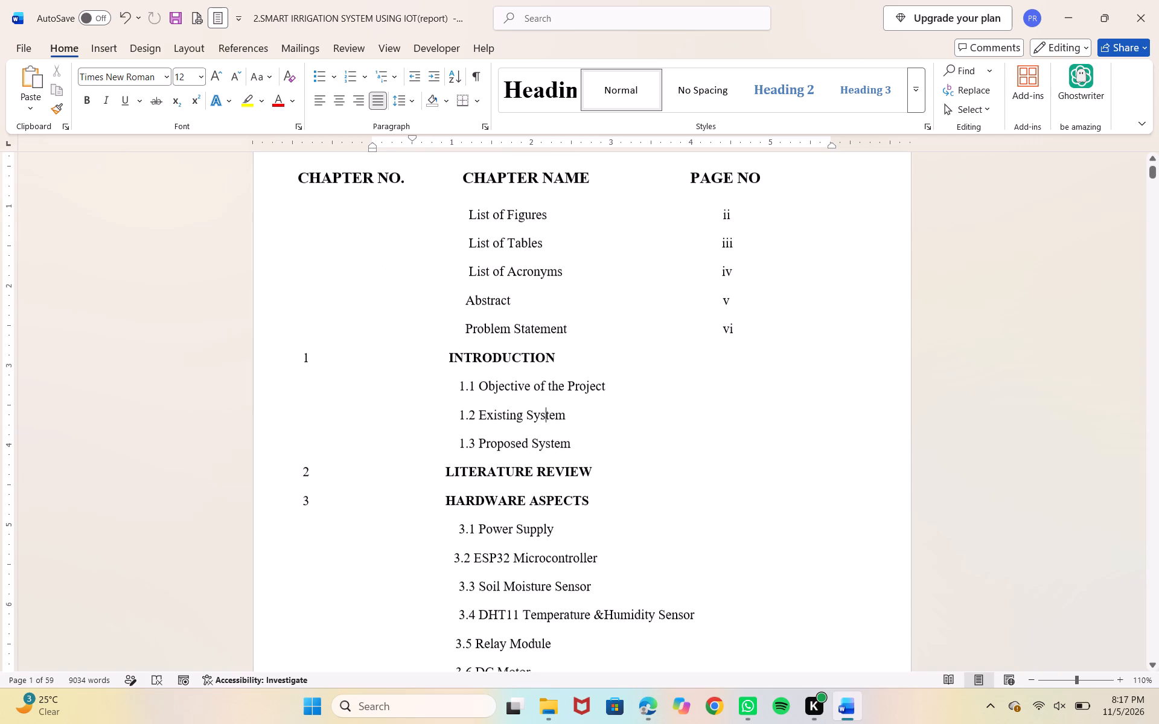
pyautogui.scroll(-2, 584, 381)
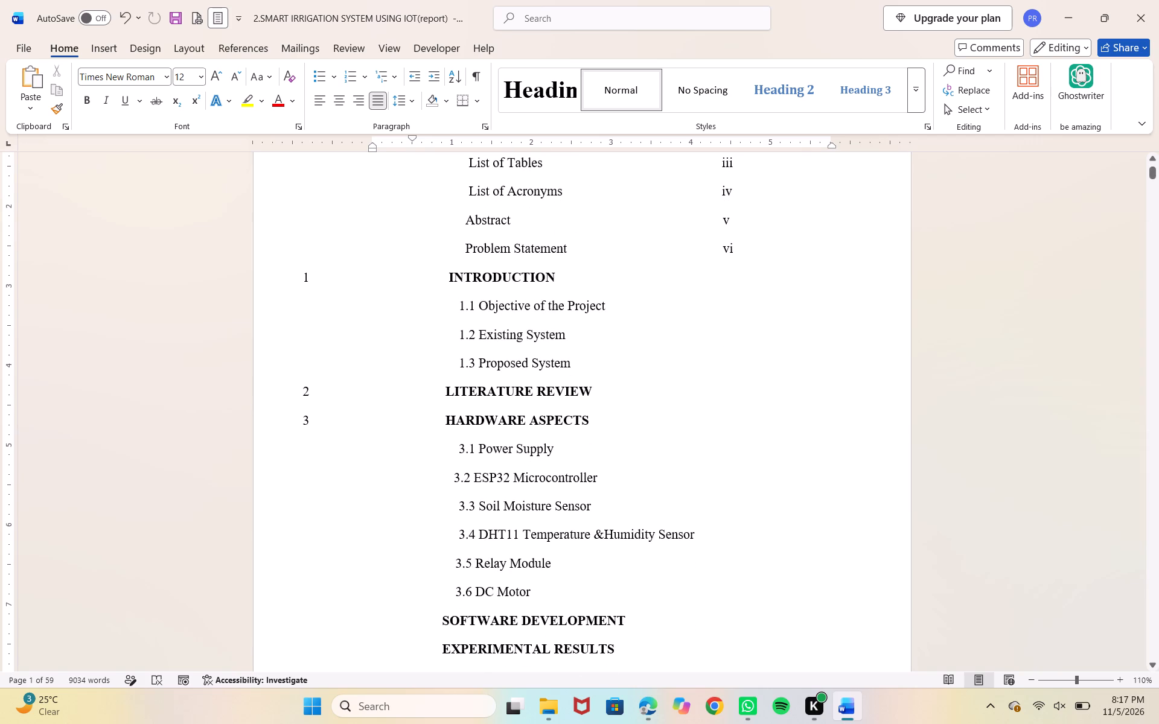
pyautogui.click(456, 477)
pyautogui.press('space')
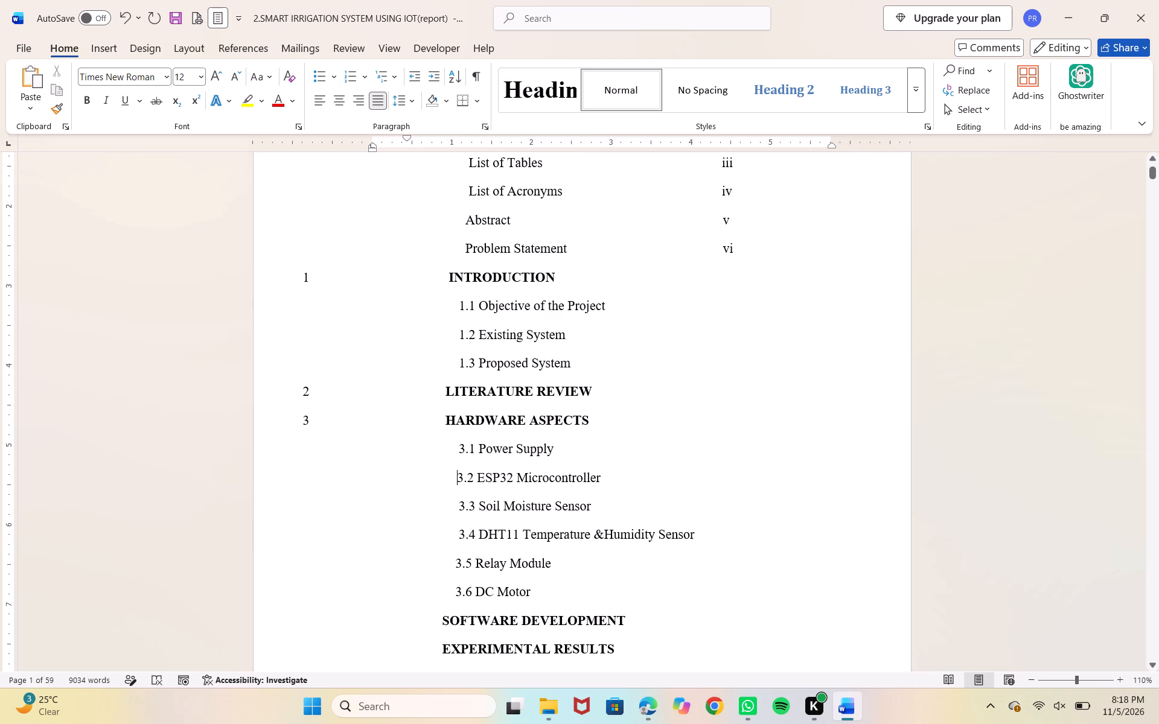
pyautogui.press('space')
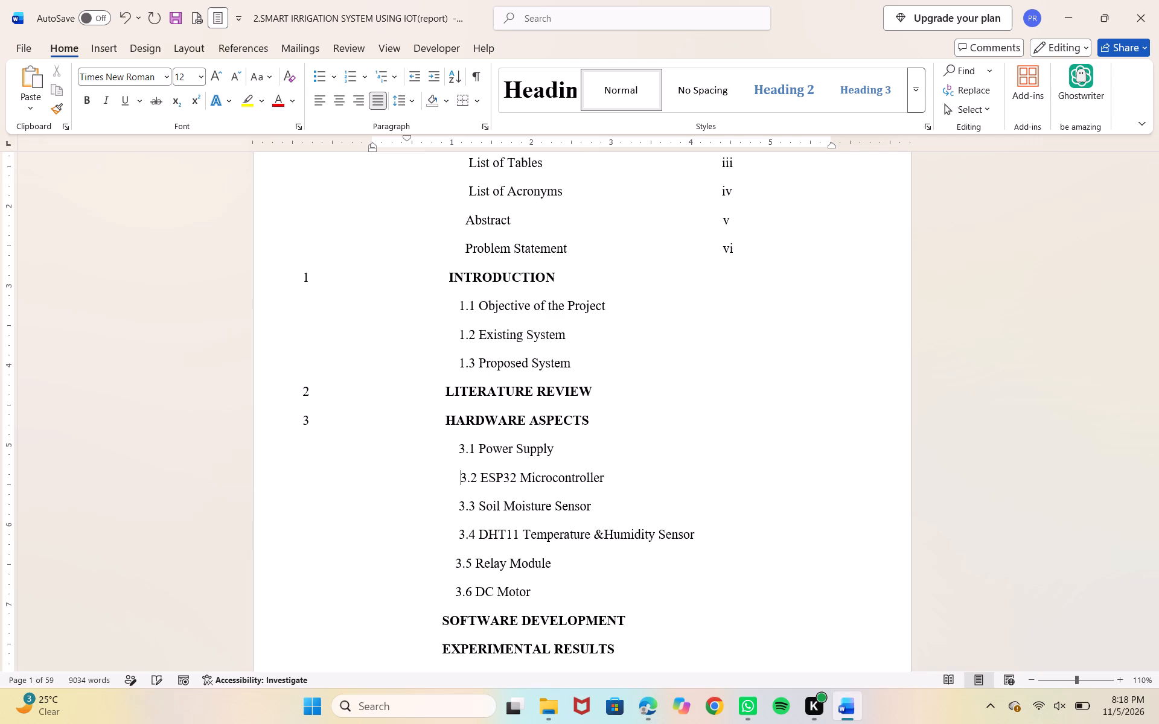
pyautogui.press('BackSpace')
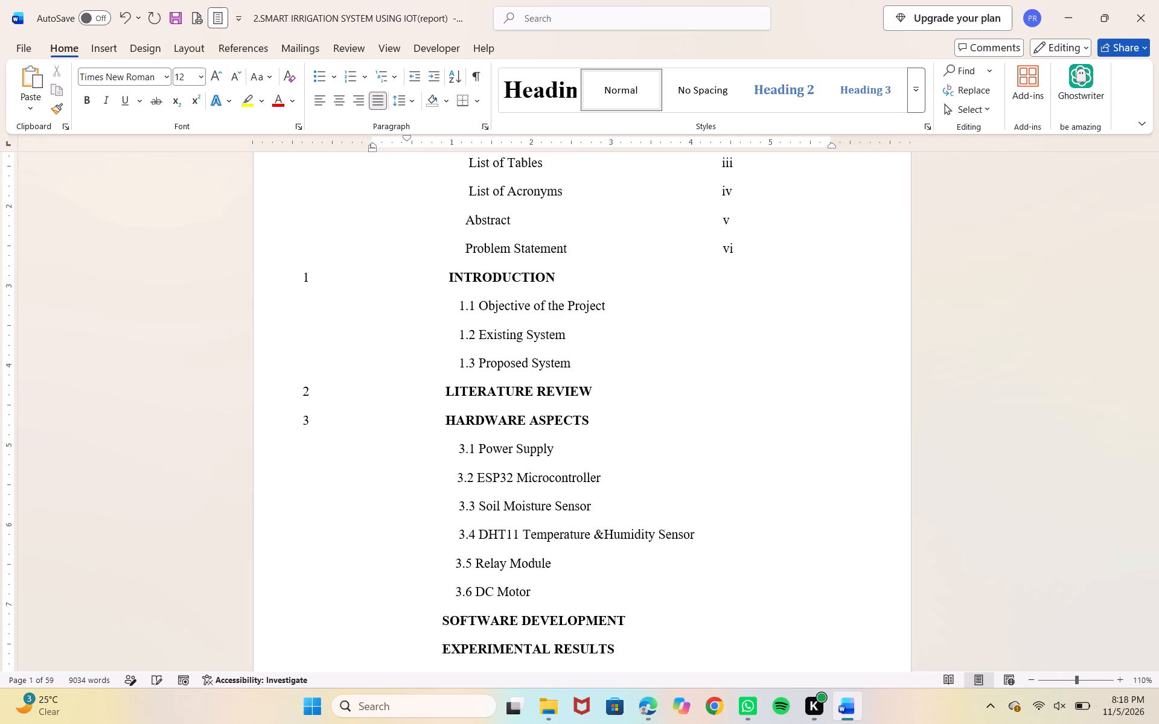
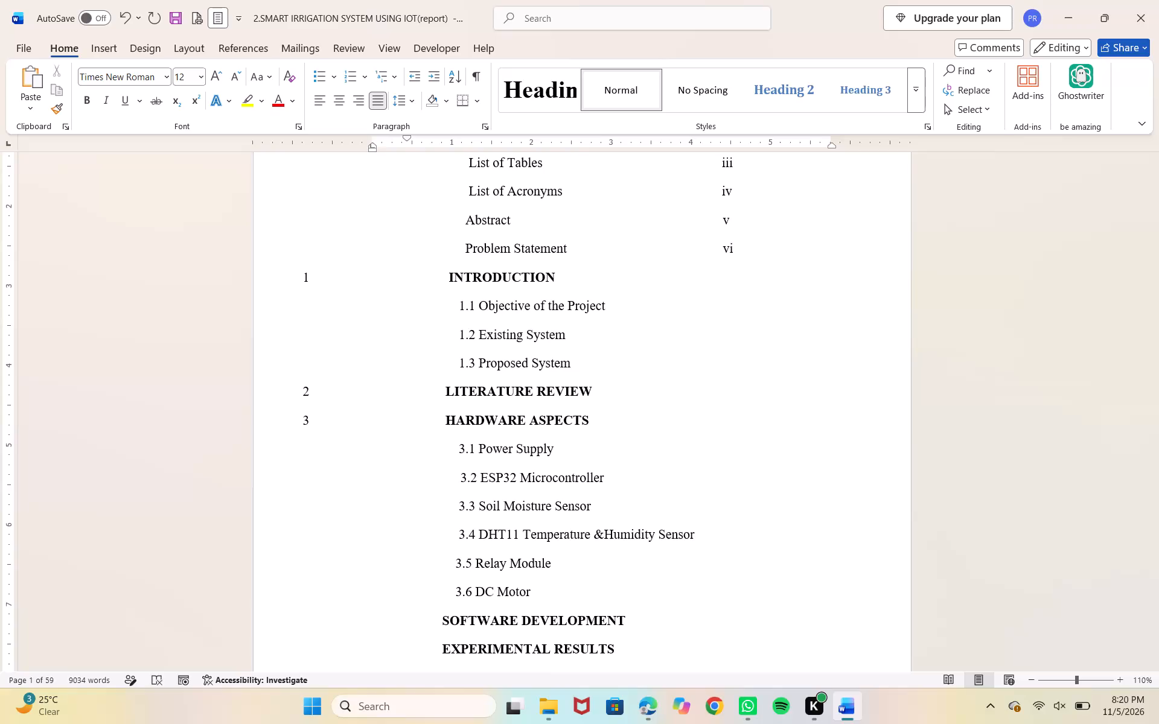
# Delete the extra space before 3.2 ESP32 Microcontroller in the INDEX and save the report.
pyautogui.press('BackSpace')
pyautogui.hotkey('ctrl', 's')
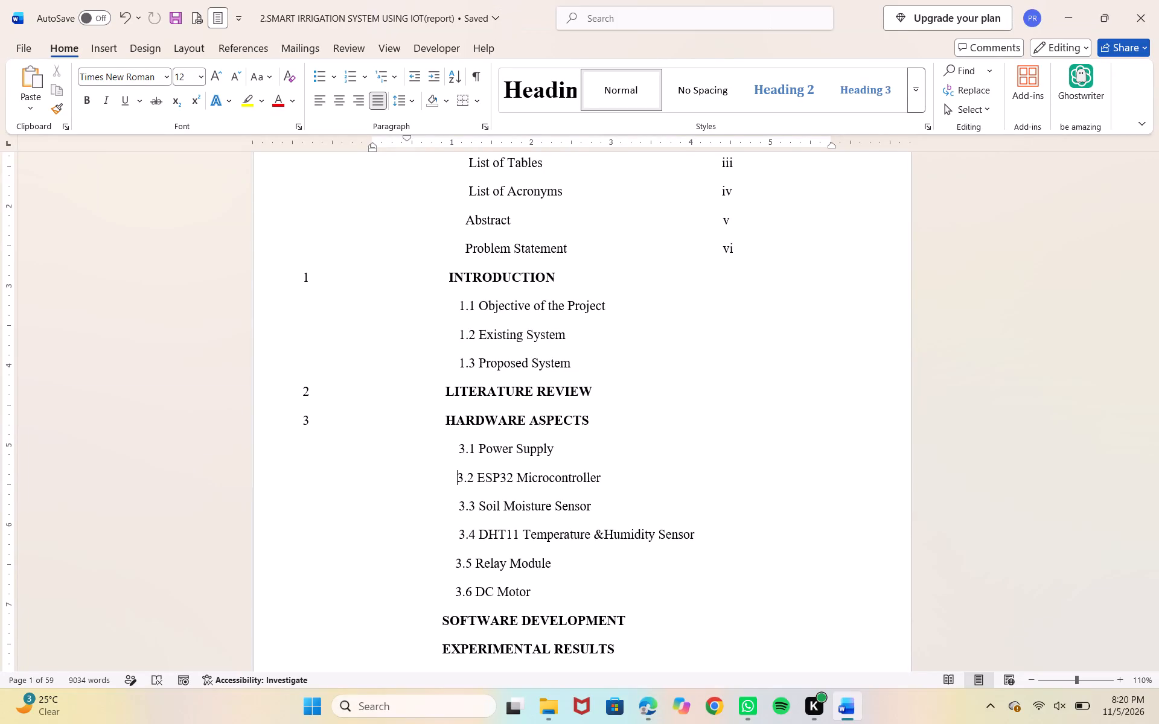
# Add chapter number 4 before SOFTWARE DEVELOPMENT in the INDEX and move the line's indent out to the chapter number column.
pyautogui.scroll(-2, 481, 459)
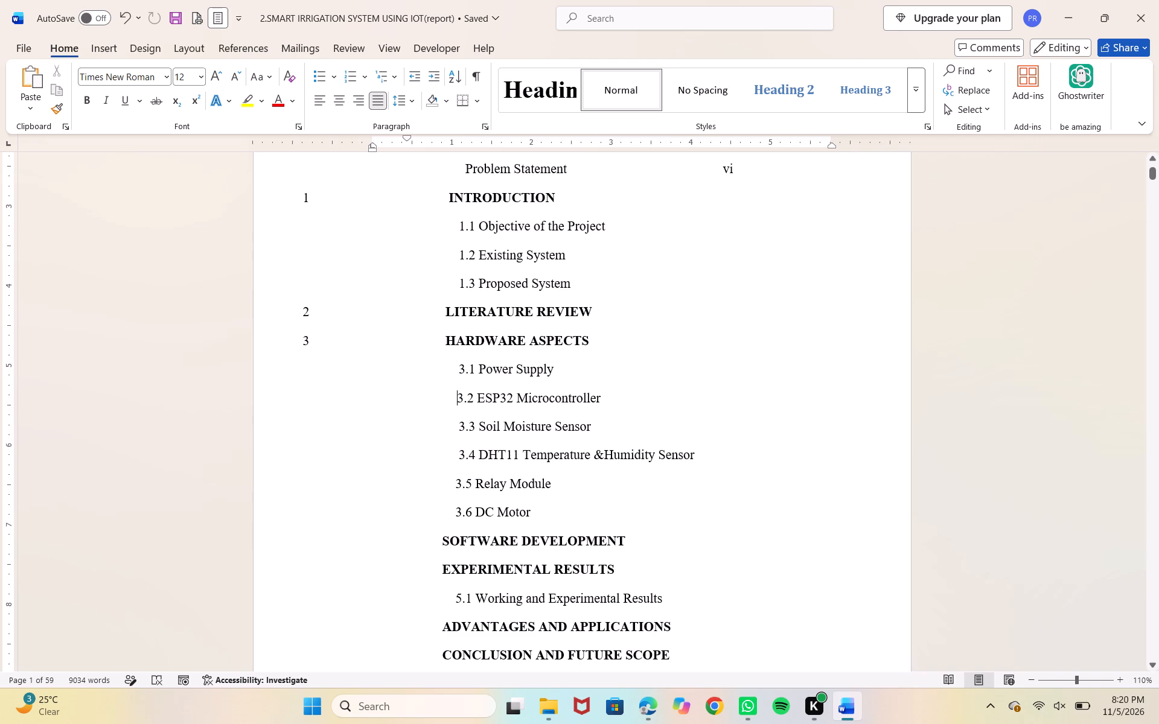
pyautogui.click(438, 548)
pyautogui.moveTo(410, 138); pyautogui.dragTo(359, 135)
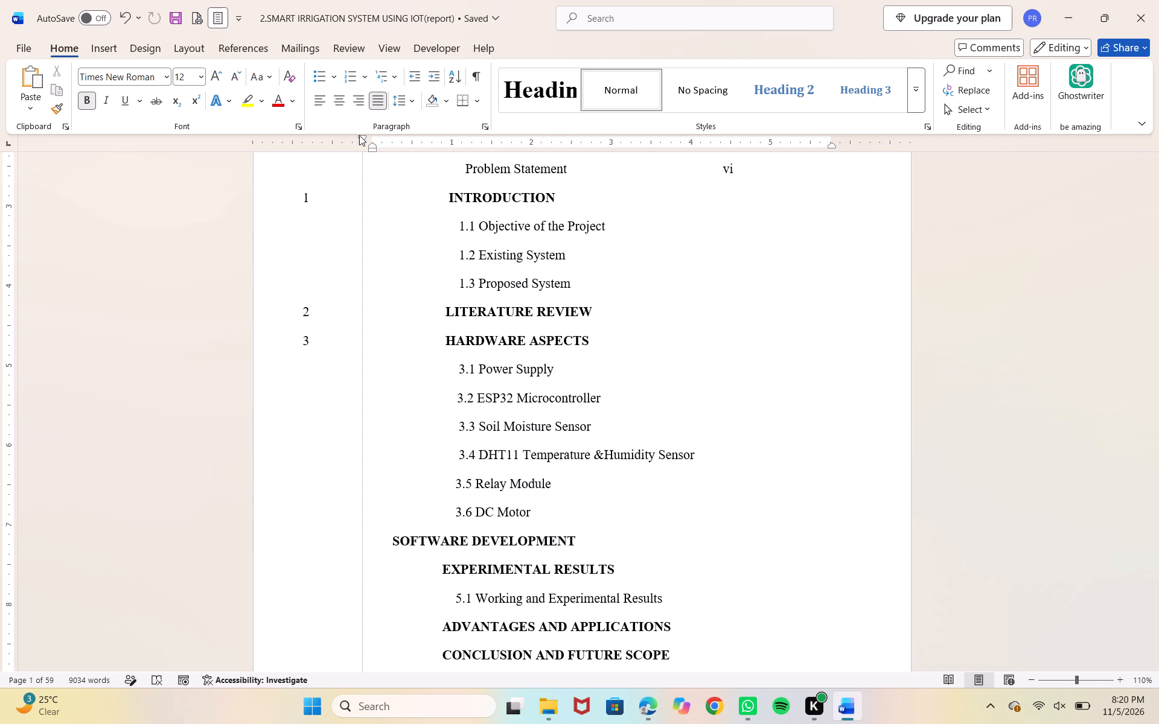
pyautogui.moveTo(359, 135); pyautogui.dragTo(301, 138)
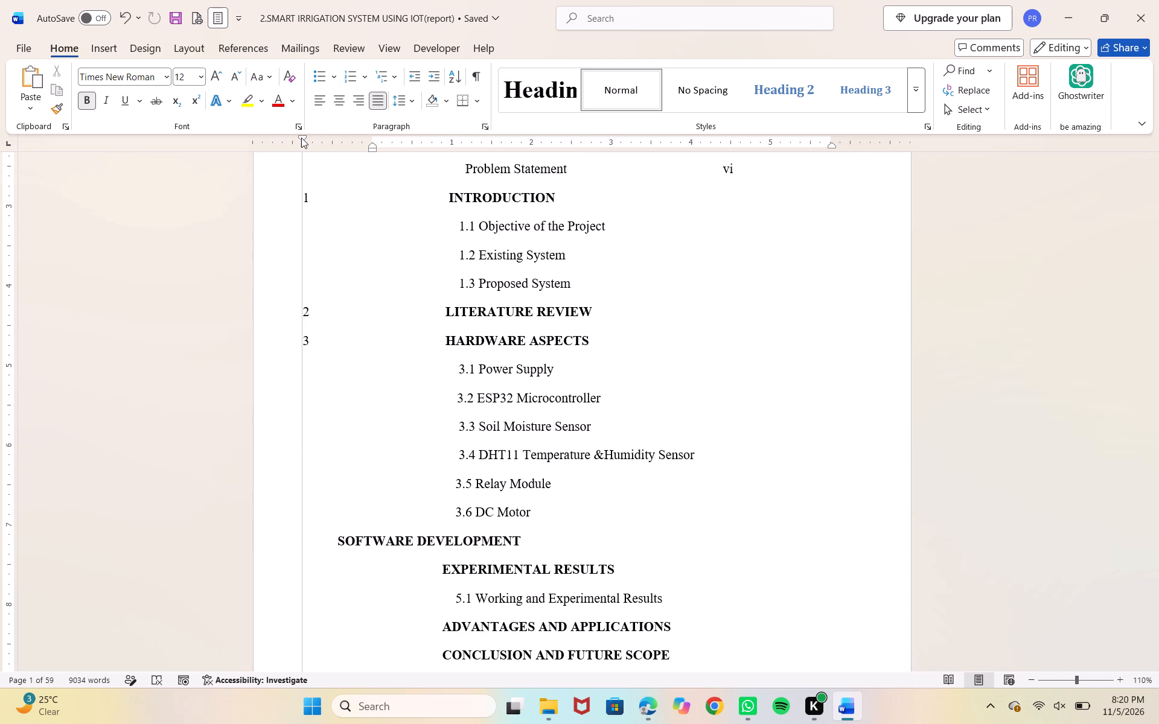
pyautogui.moveTo(301, 138); pyautogui.dragTo(306, 141)
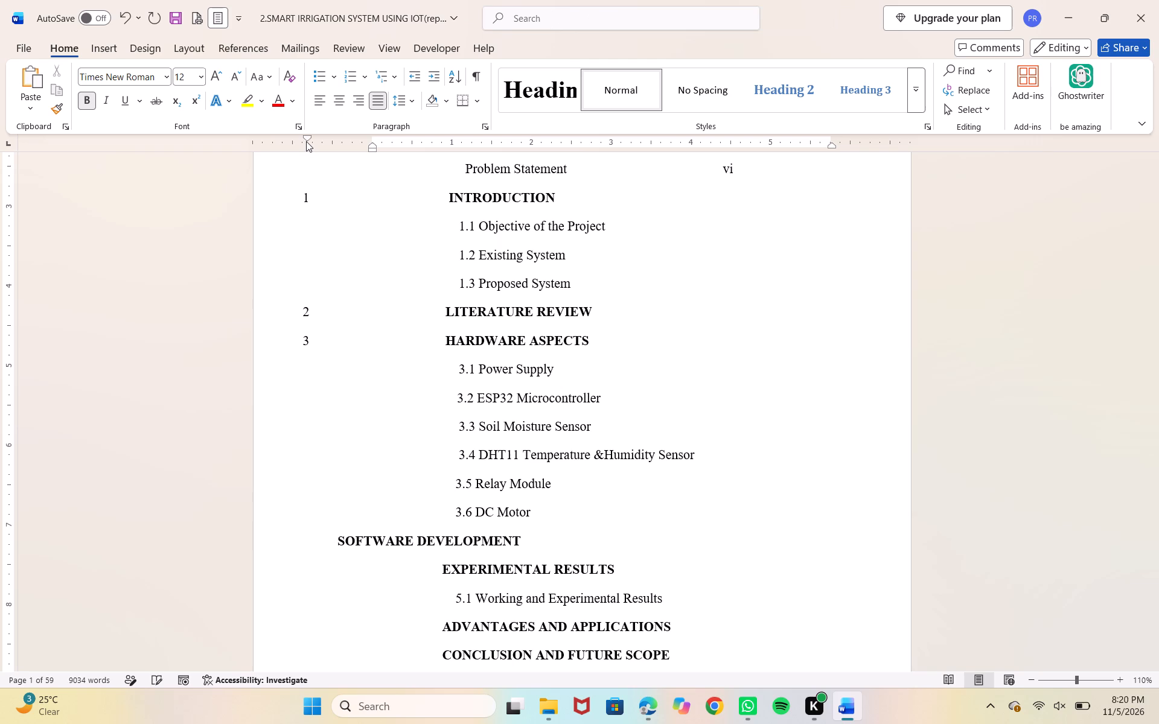
pyautogui.press('4')
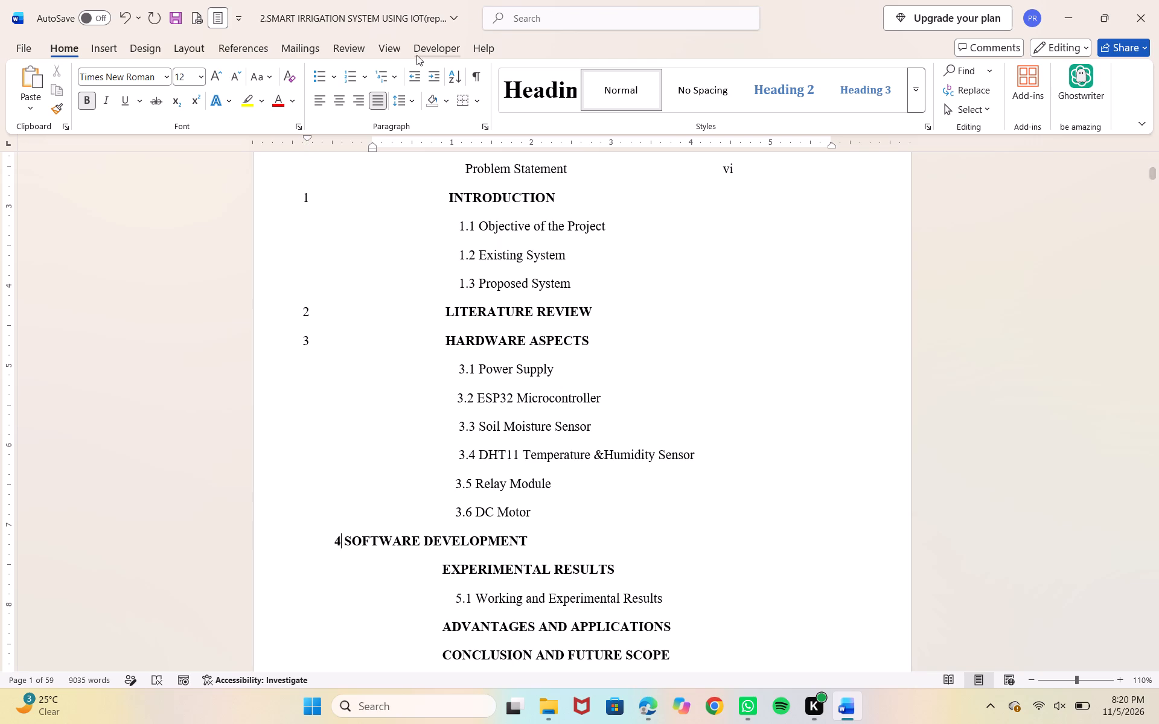
pyautogui.moveTo(371, 149); pyautogui.dragTo(359, 148)
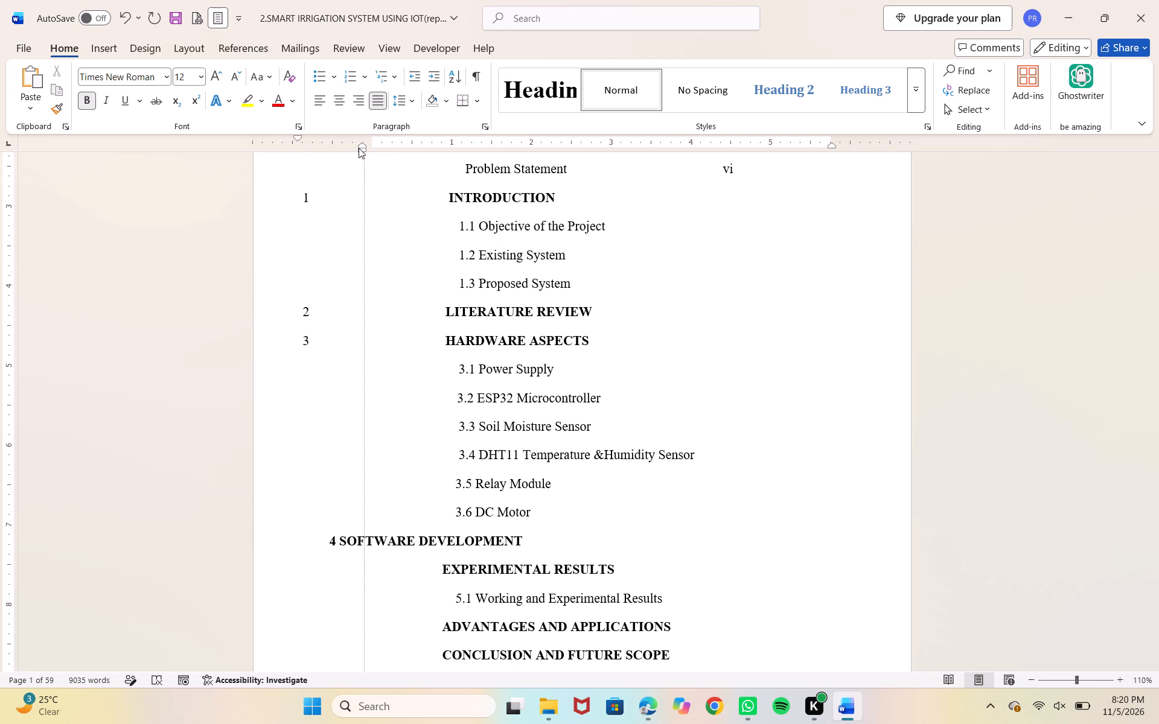
pyautogui.moveTo(359, 148); pyautogui.dragTo(345, 142)
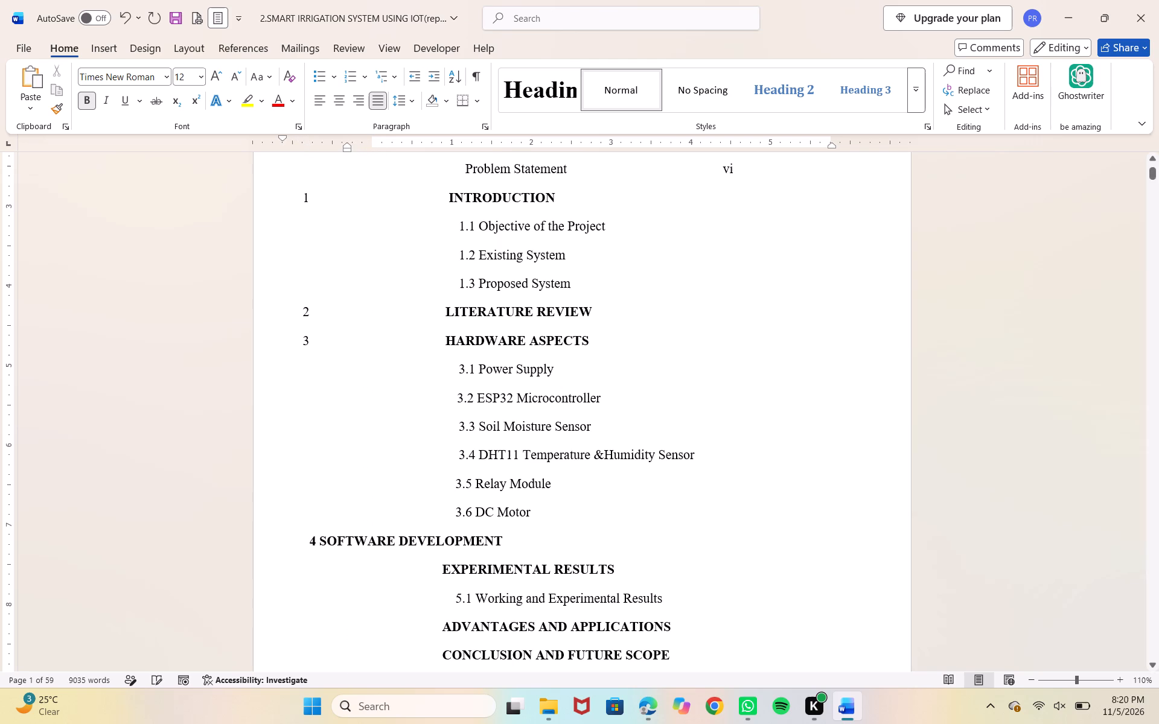
# Insert spaces between chapter number 4 and SOFTWARE DEVELOPMENT to move the title back to the chapter title column.
pyautogui.press('Right')
pyautogui.press('space')
pyautogui.press('space')
pyautogui.press('space')
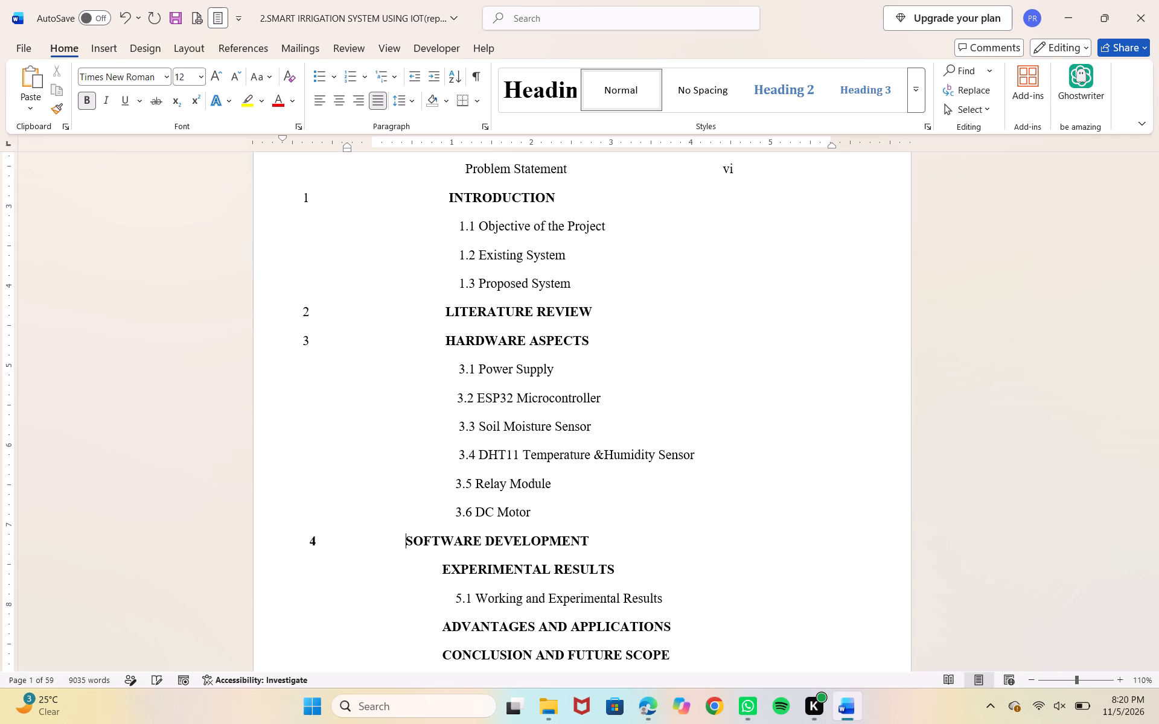
pyautogui.press('space')
pyautogui.press('space')
pyautogui.press('space')
pyautogui.press('space')
pyautogui.press('space')
pyautogui.press('space')
pyautogui.press('space')
pyautogui.press('space')
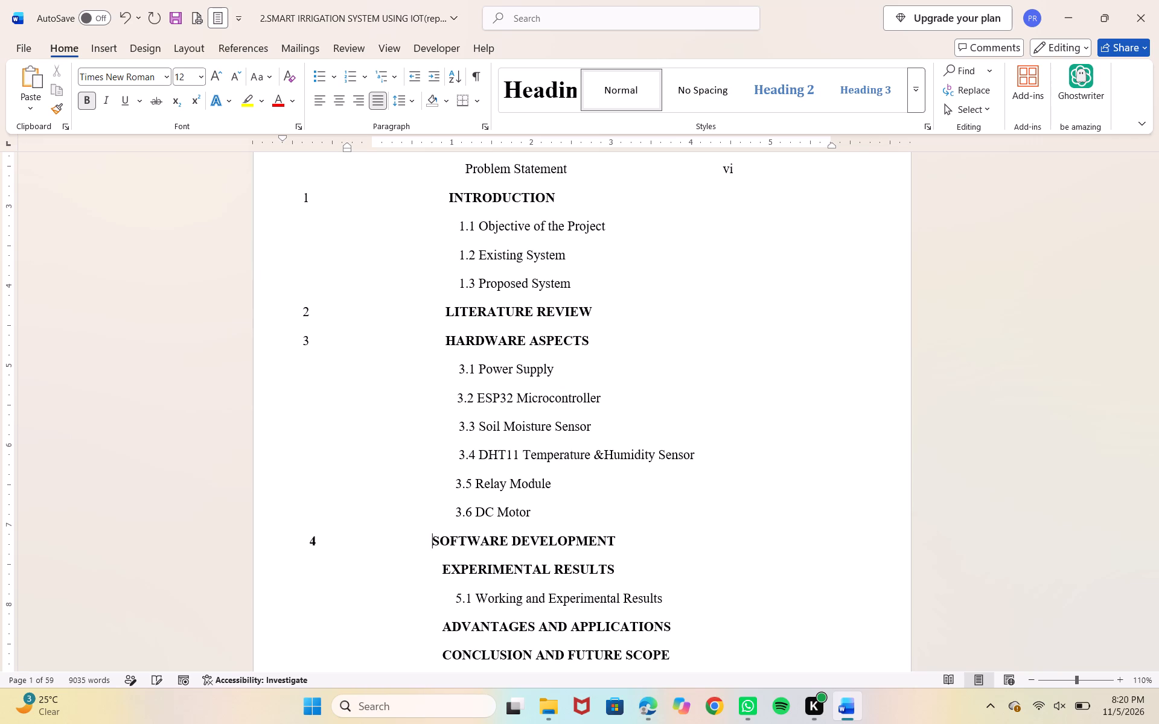
pyautogui.press('space')
pyautogui.press('space')
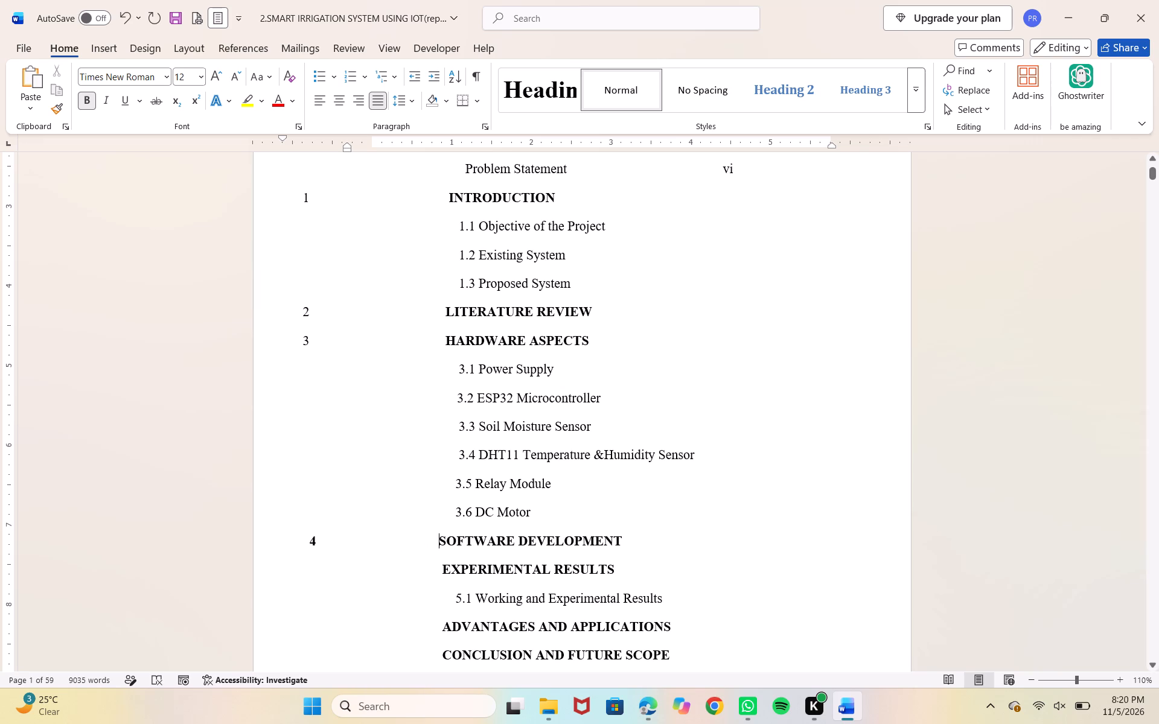
# Delete one space before chapter number 4 to bring it closer in line with numbers 1 to 3.
pyautogui.click(324, 539)
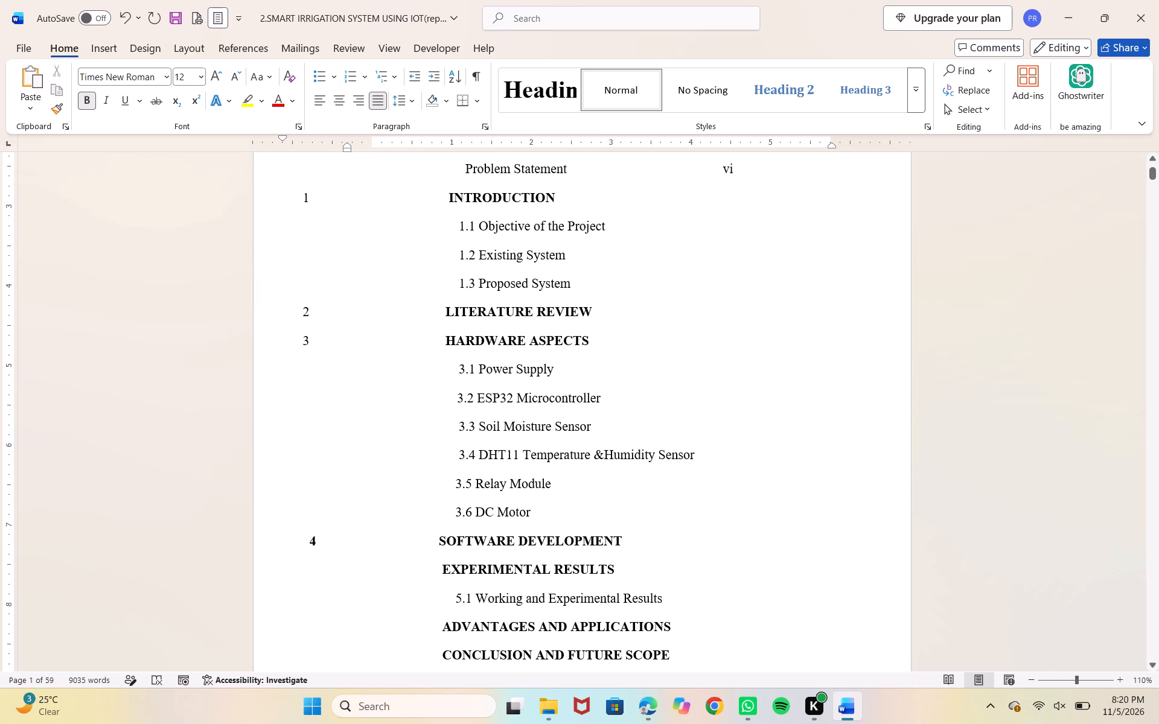
pyautogui.click(314, 545)
pyautogui.press('Left')
pyautogui.press('BackSpace')
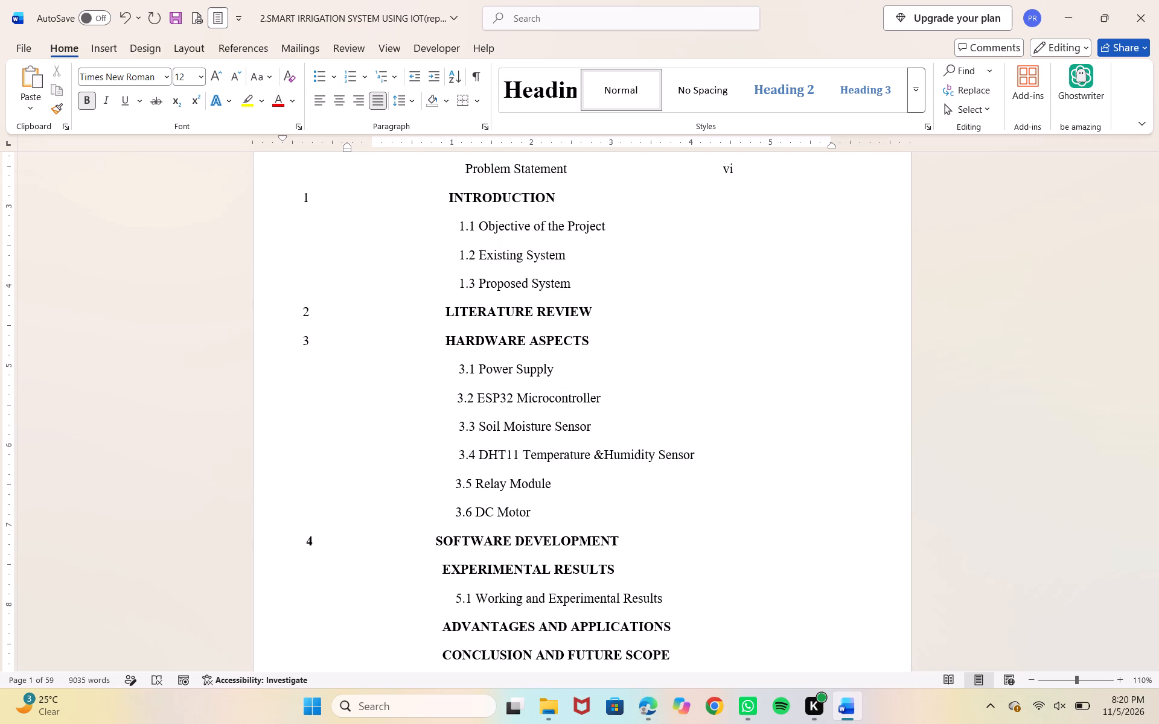
# Remove the bold formatting from chapter number 4.
pyautogui.moveTo(327, 544); pyautogui.dragTo(302, 539)
pyautogui.click(311, 515)
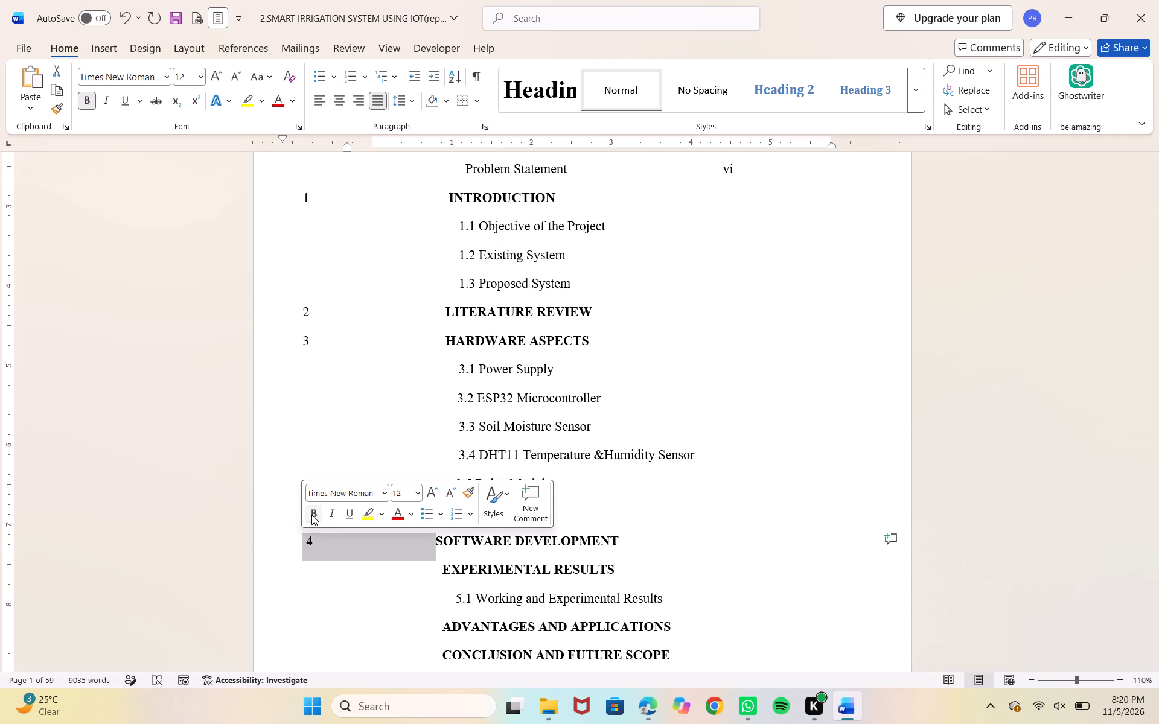
pyautogui.click(310, 559)
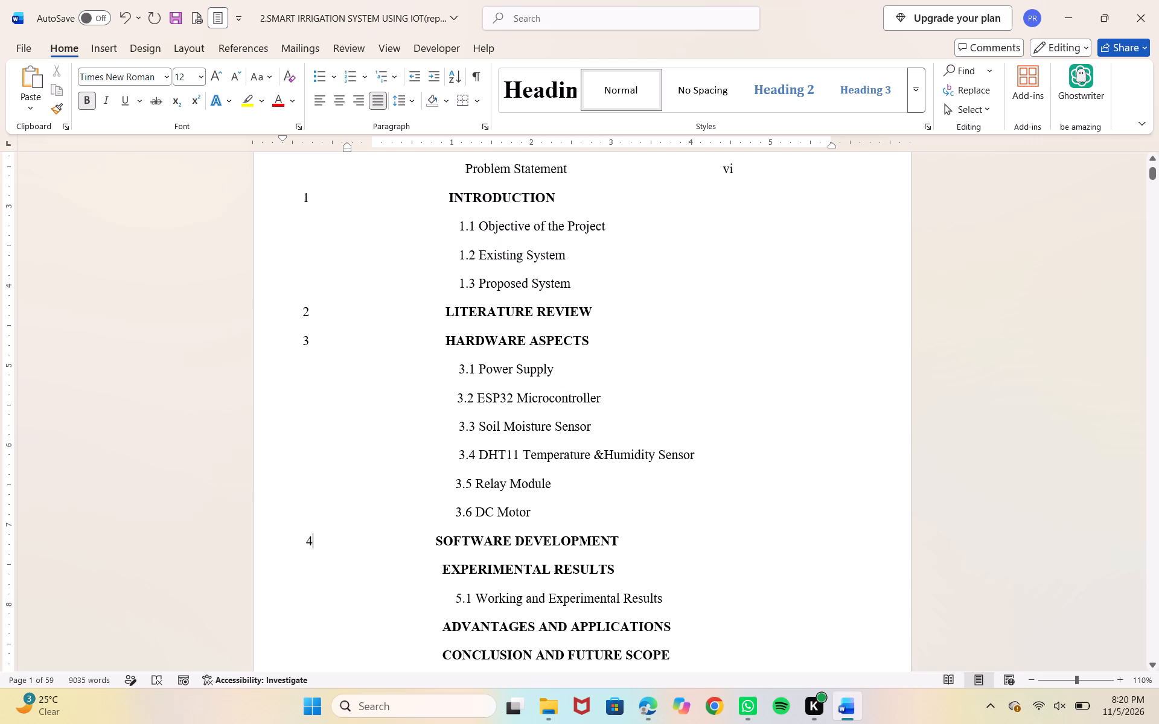
# Insert two spaces before SOFTWARE DEVELOPMENT to line it up with the EXPERIMENTAL RESULTS title.
pyautogui.click(434, 547)
pyautogui.press('space')
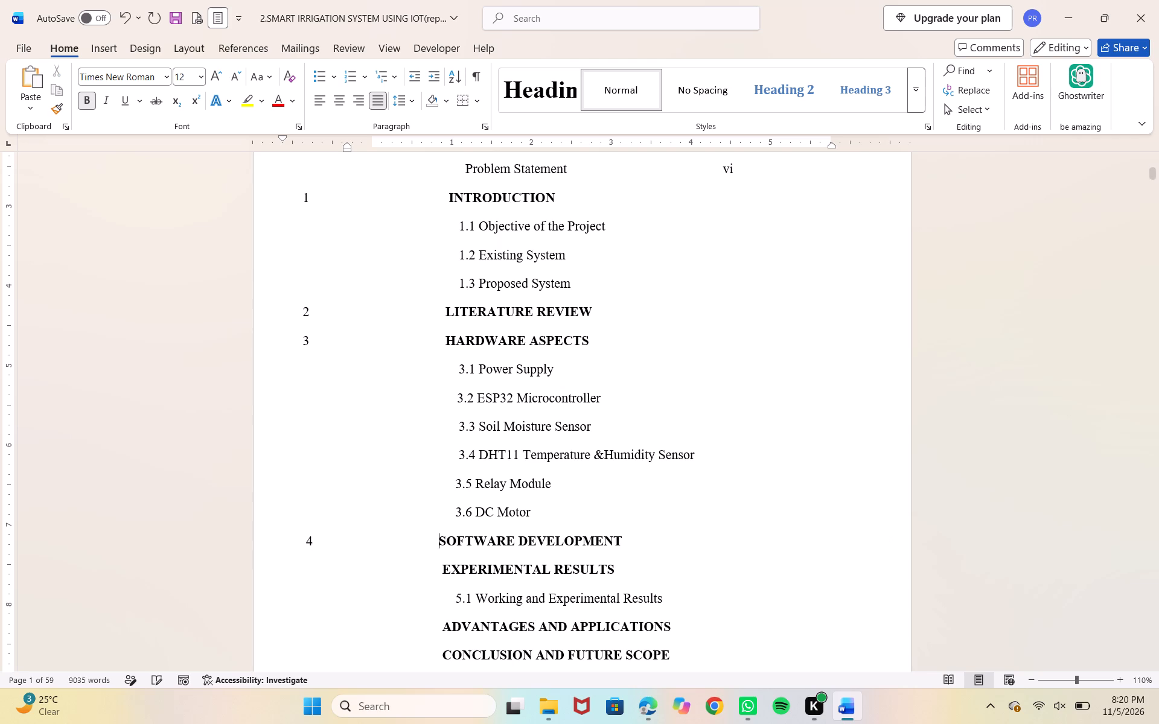
pyautogui.press('space')
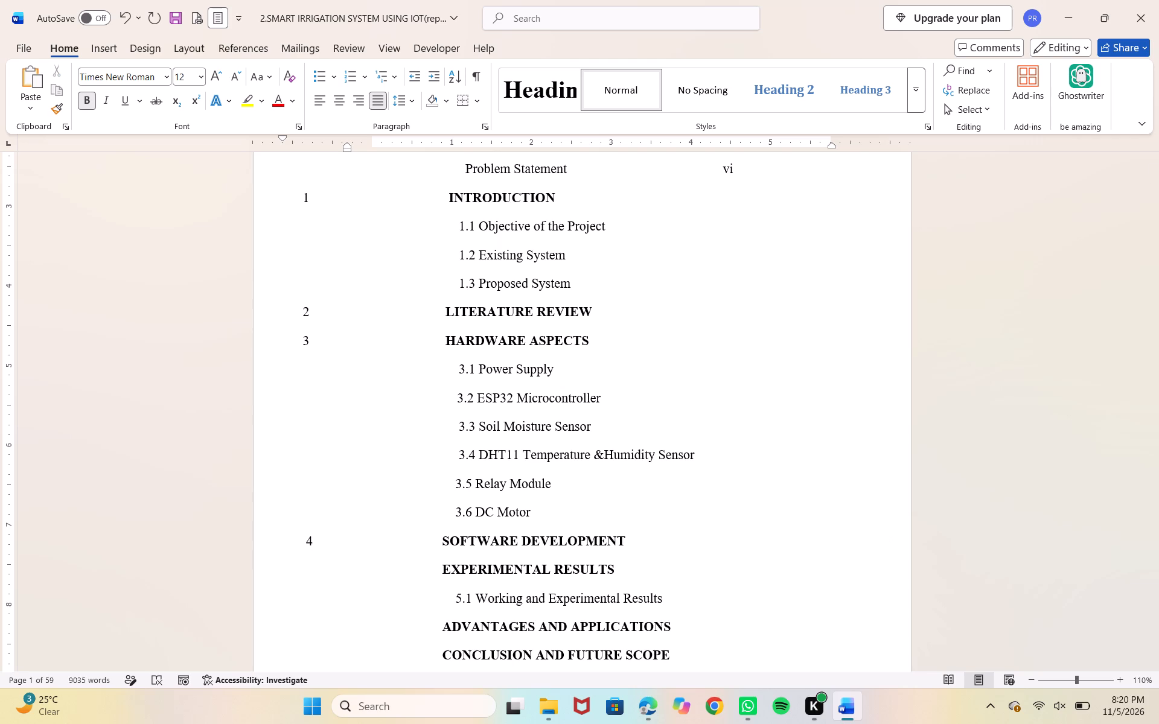
# Insert one space before each of 3.5 Relay Module and 3.6 DC Motor to align them with subheading 3.4.
pyautogui.click(456, 483)
pyautogui.press('space')
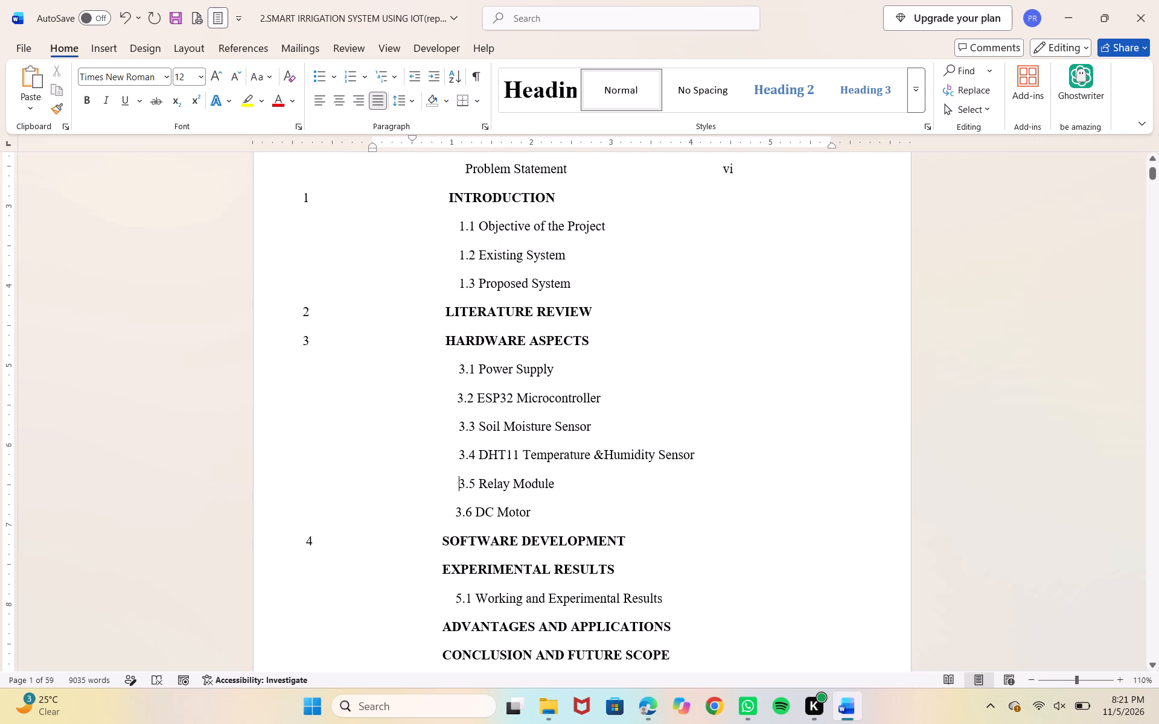
pyautogui.click(457, 513)
pyautogui.press('space')
# Add chapter number 5 before EXPERIMENTAL RESULTS and shift the line's first-line indent out to place it under number 4.
pyautogui.scroll(-3, 538, 425)
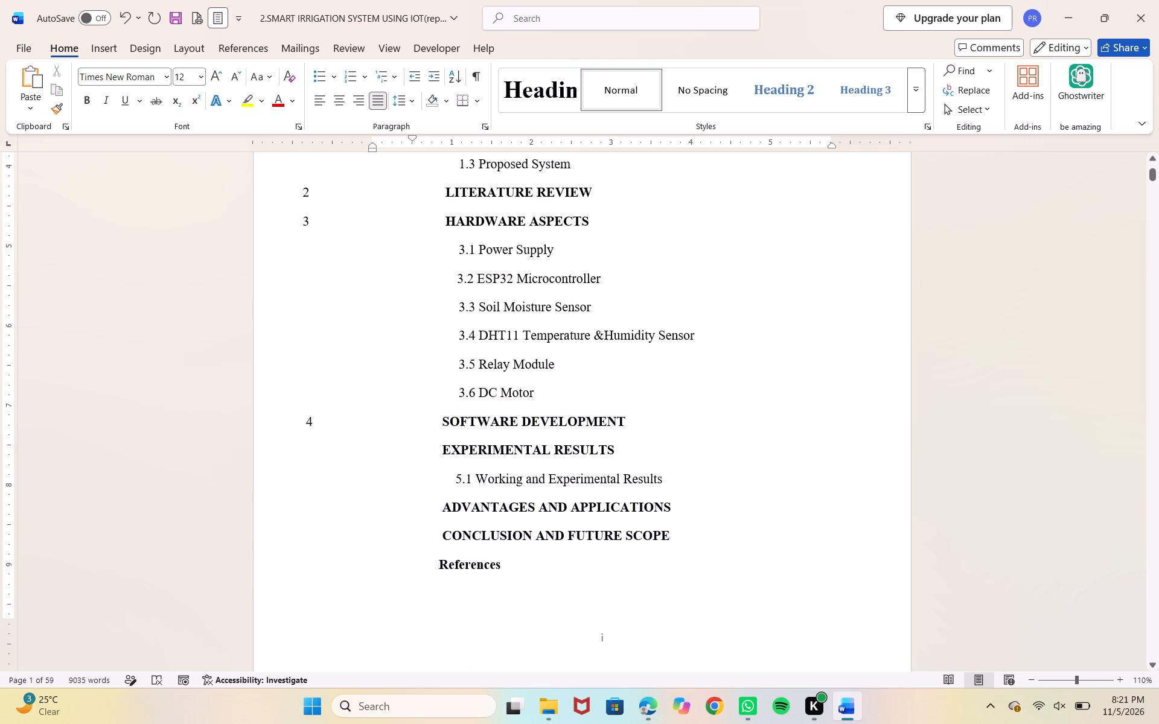
pyautogui.click(425, 457)
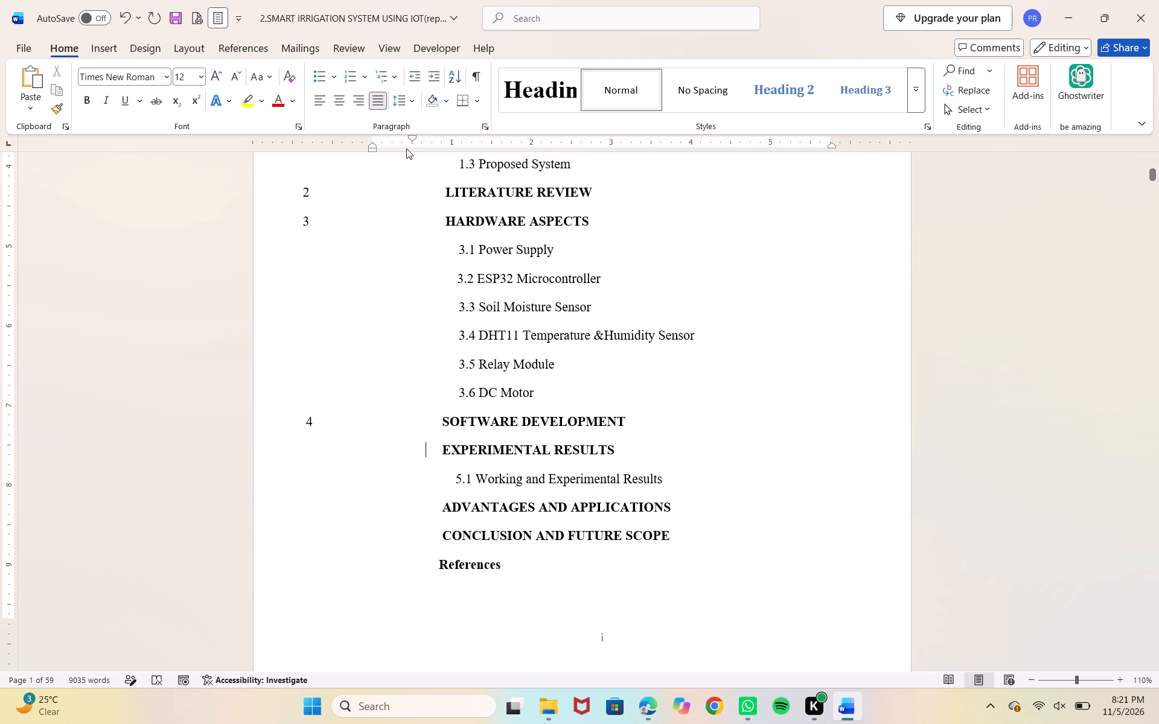
pyautogui.moveTo(409, 137); pyautogui.dragTo(391, 138)
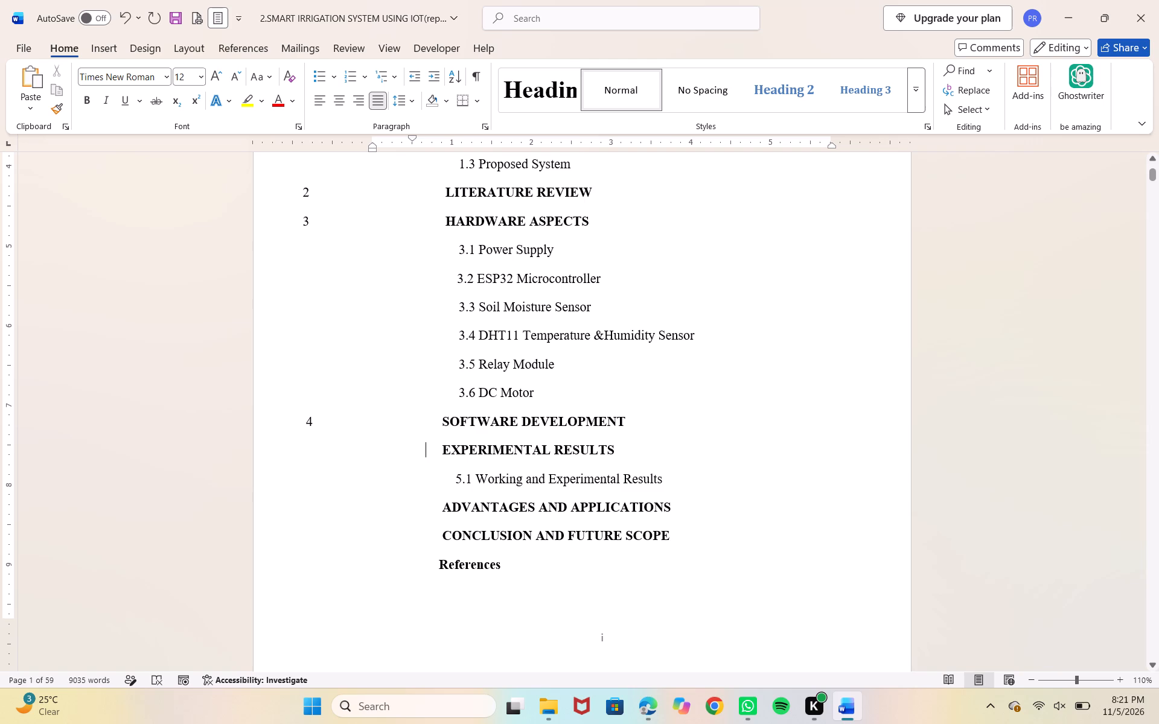
pyautogui.press('5')
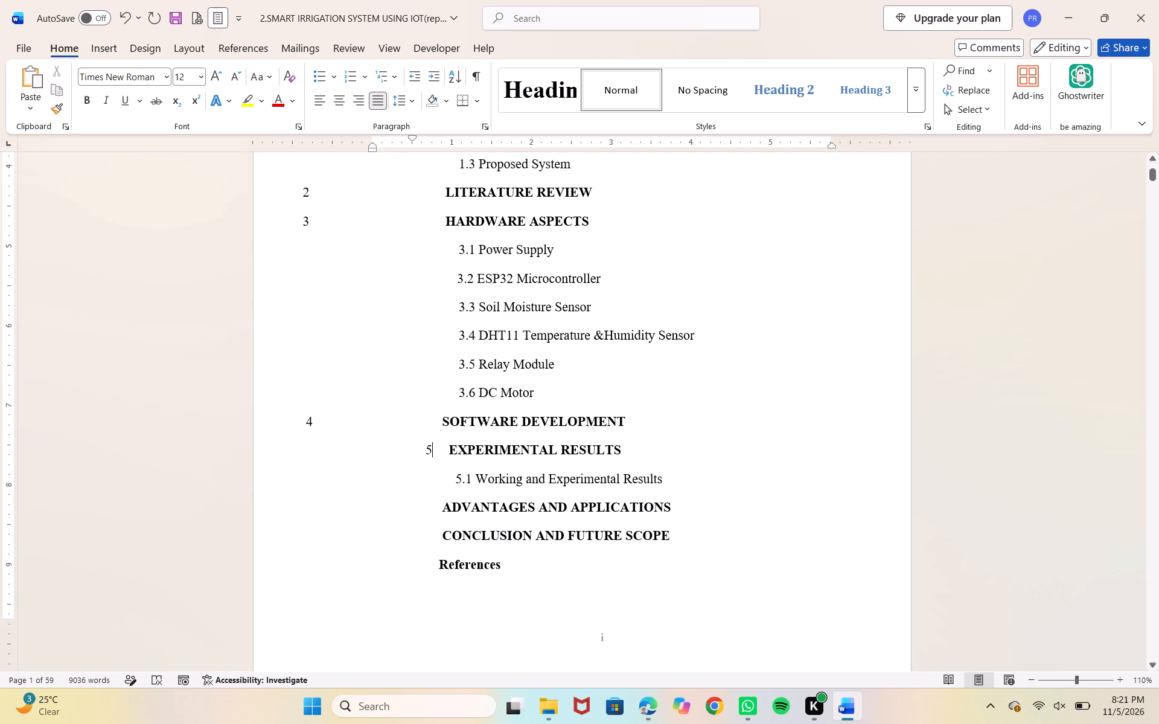
pyautogui.moveTo(411, 137); pyautogui.dragTo(331, 142)
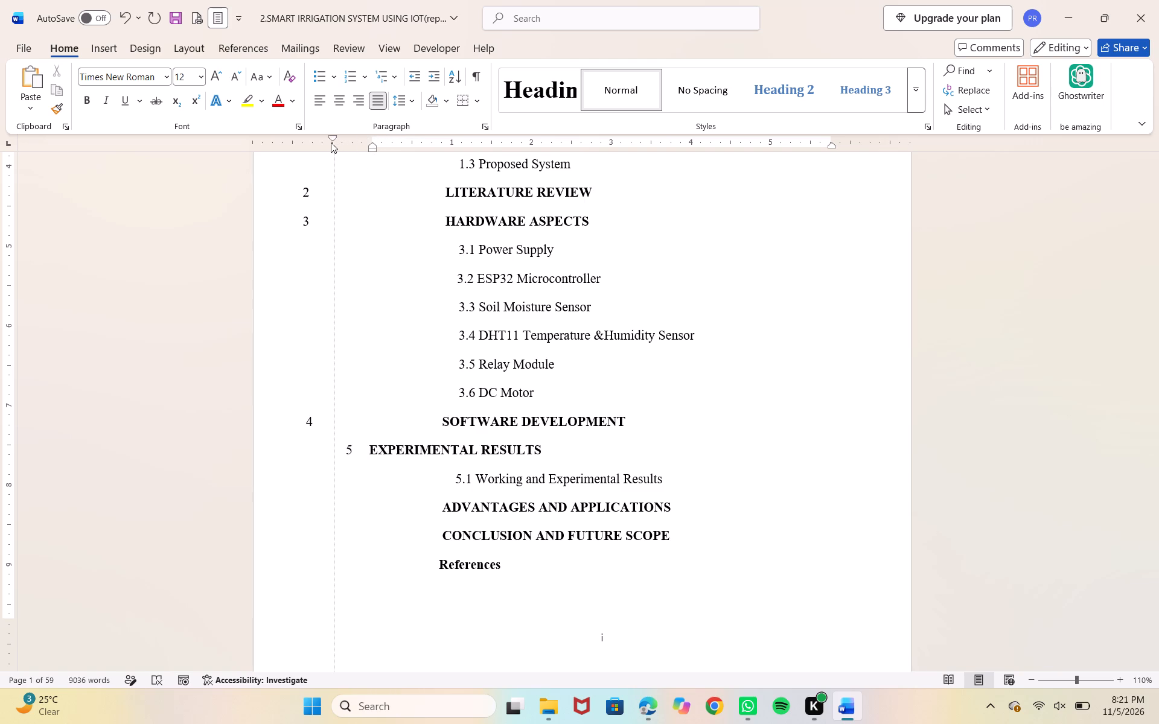
pyautogui.moveTo(331, 142); pyautogui.dragTo(296, 147)
pyautogui.click(308, 451)
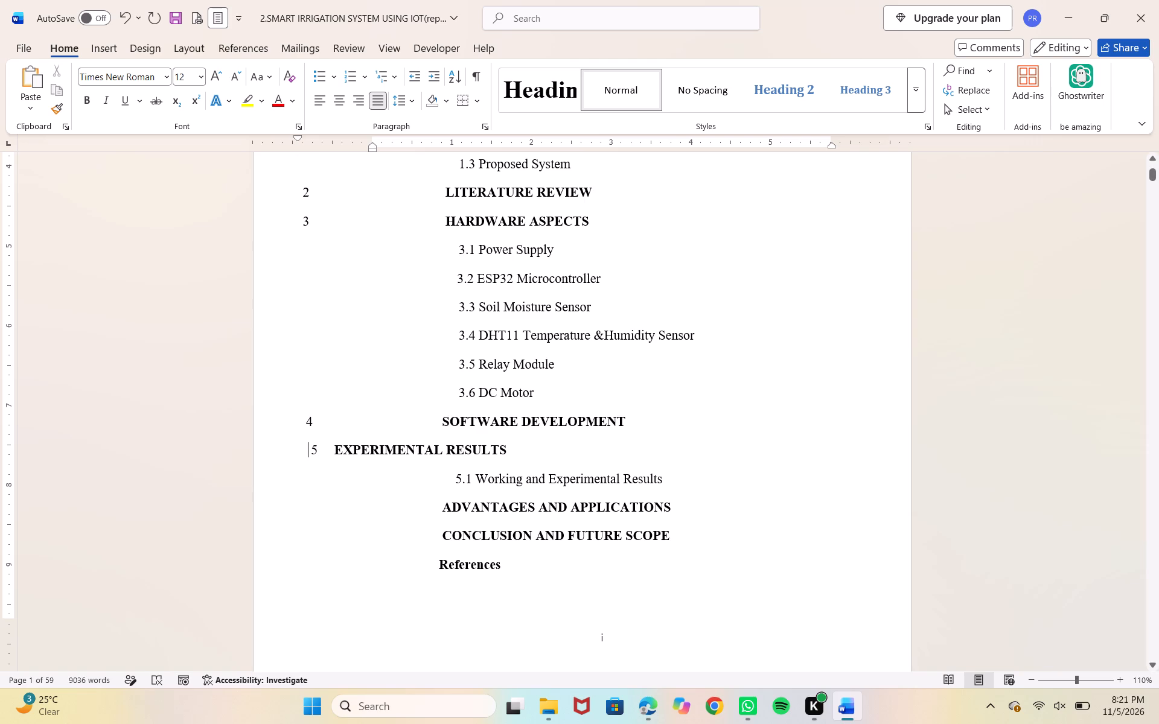
pyautogui.press('Right')
pyautogui.press('BackSpace')
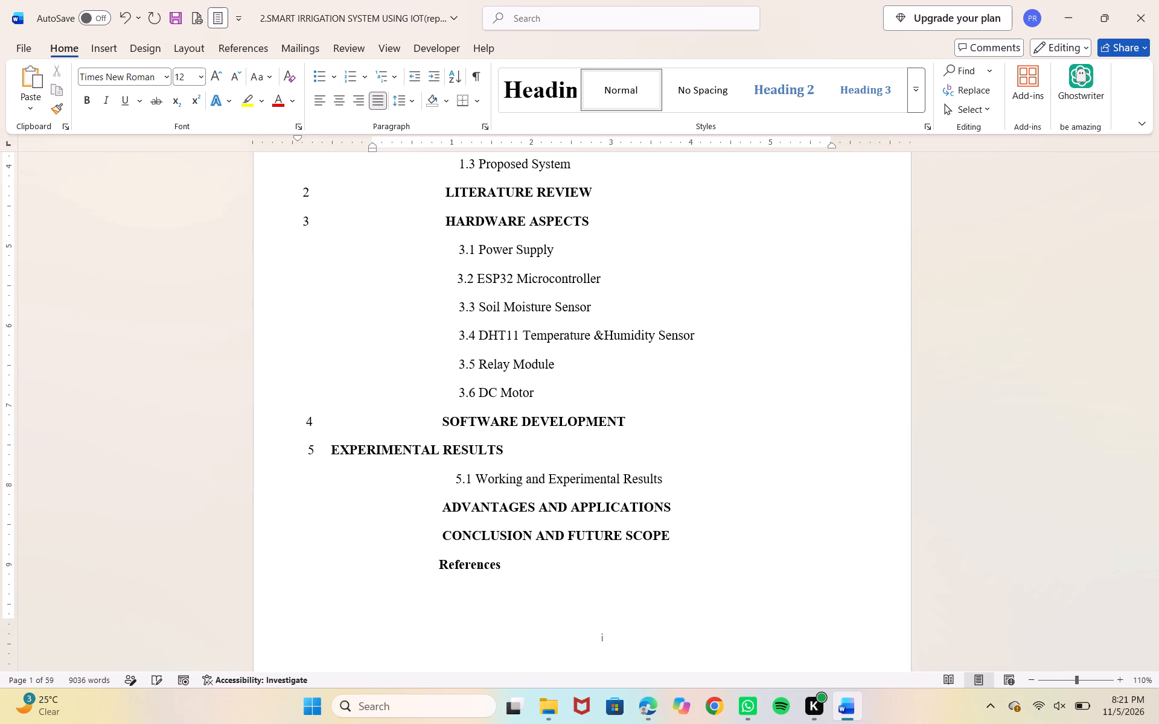
# Insert spaces between chapter number 5 and EXPERIMENTAL RESULTS to move the title under SOFTWARE DEVELOPMENT.
pyautogui.click(330, 449)
pyautogui.press('space')
pyautogui.press('space')
pyautogui.press('space')
pyautogui.press('space')
pyautogui.press('space')
pyautogui.press('space')
pyautogui.press('space')
pyautogui.press('space')
pyautogui.press('space')
pyautogui.press('space')
pyautogui.press('space')
pyautogui.press('space')
pyautogui.press('space')
pyautogui.press('space')
pyautogui.press('space')
pyautogui.press('space')
pyautogui.press('space')
pyautogui.press('space')
pyautogui.press('space')
pyautogui.press('space')
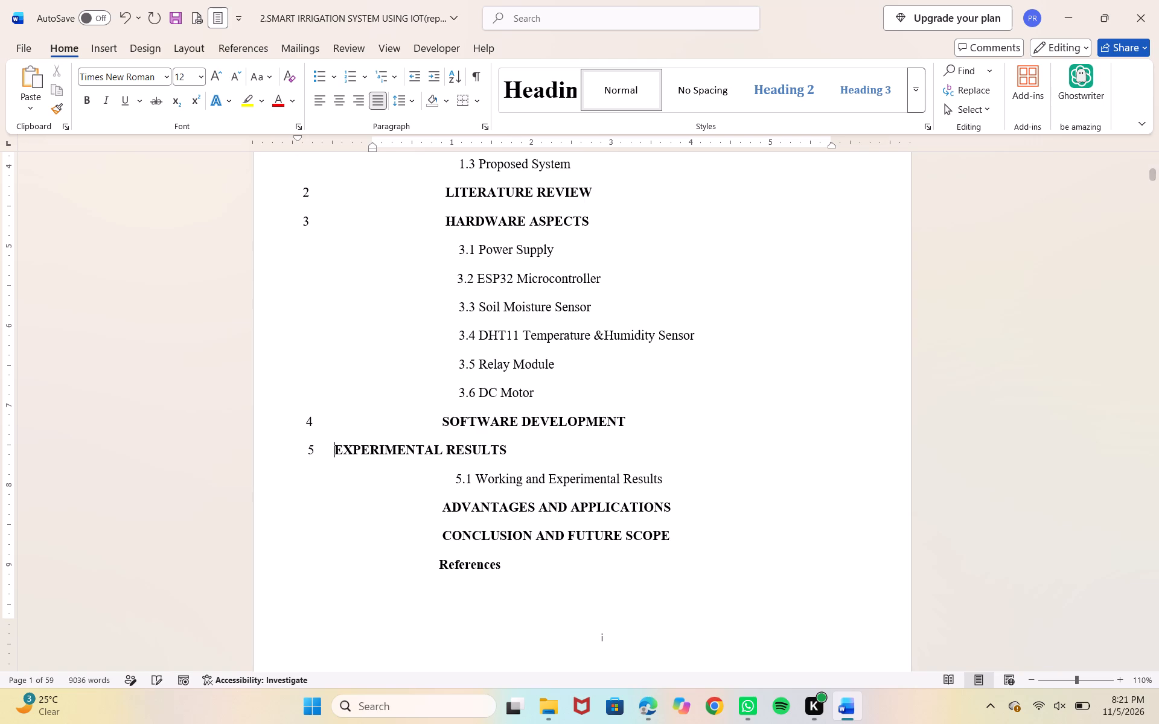
pyautogui.press('space')
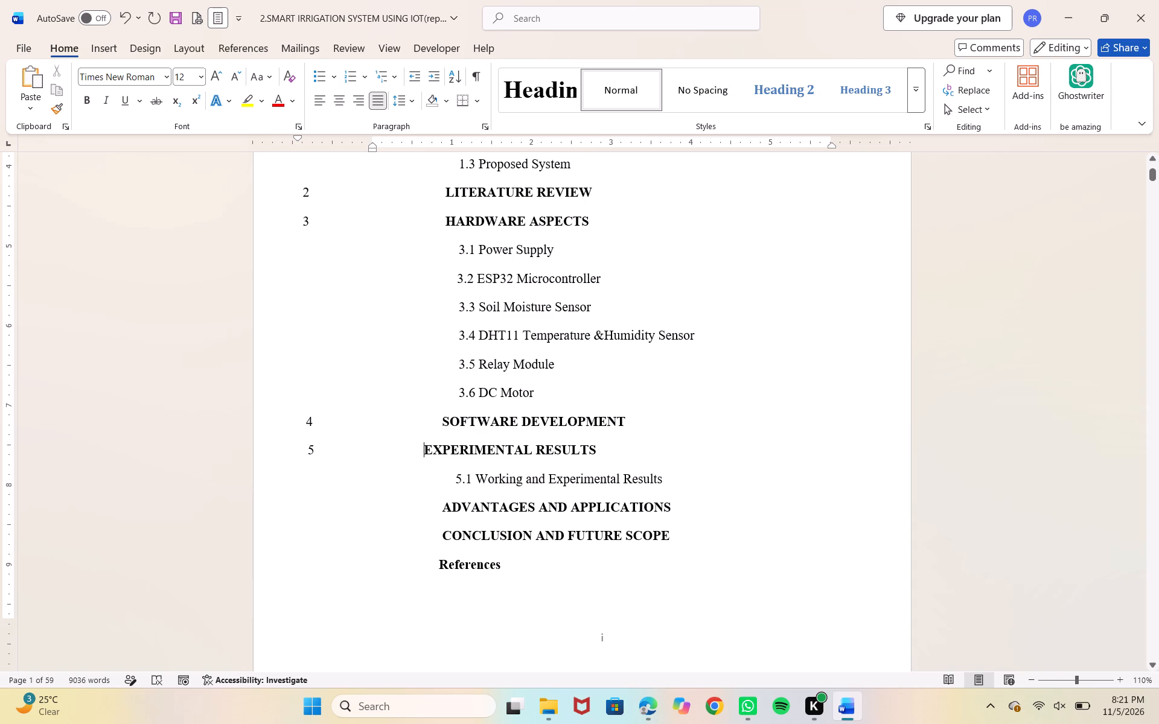
pyautogui.press('space')
pyautogui.press('space')
pyautogui.press('space')
pyautogui.press('space')
pyautogui.press('space')
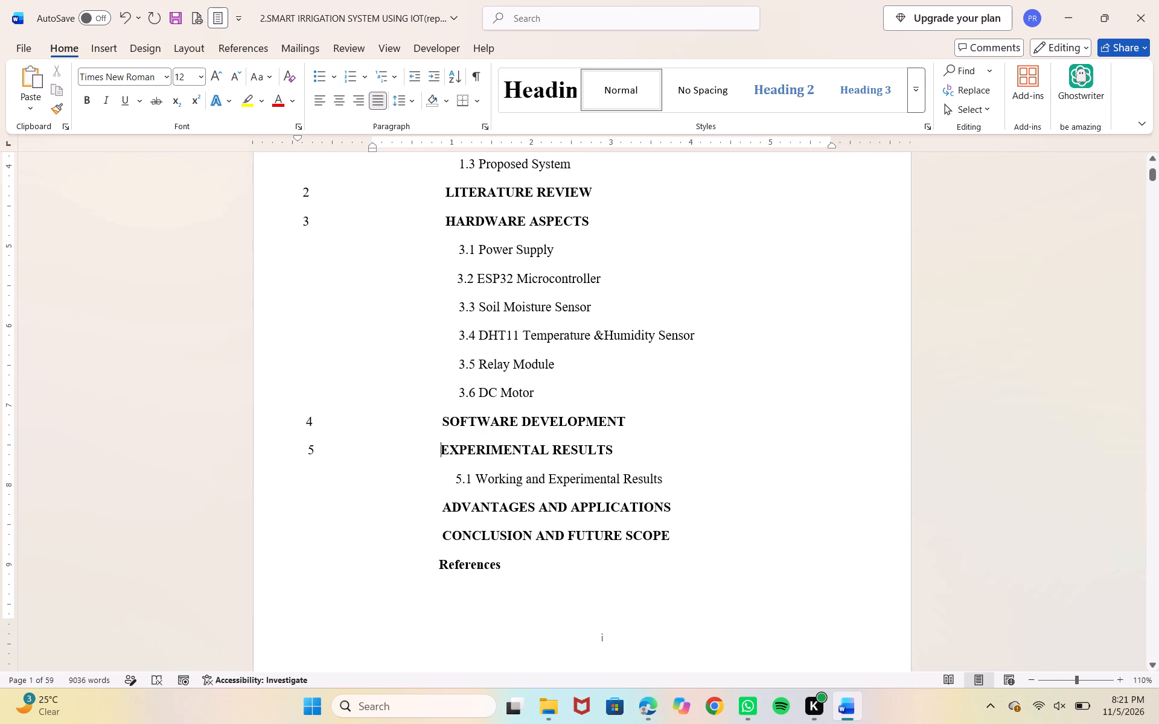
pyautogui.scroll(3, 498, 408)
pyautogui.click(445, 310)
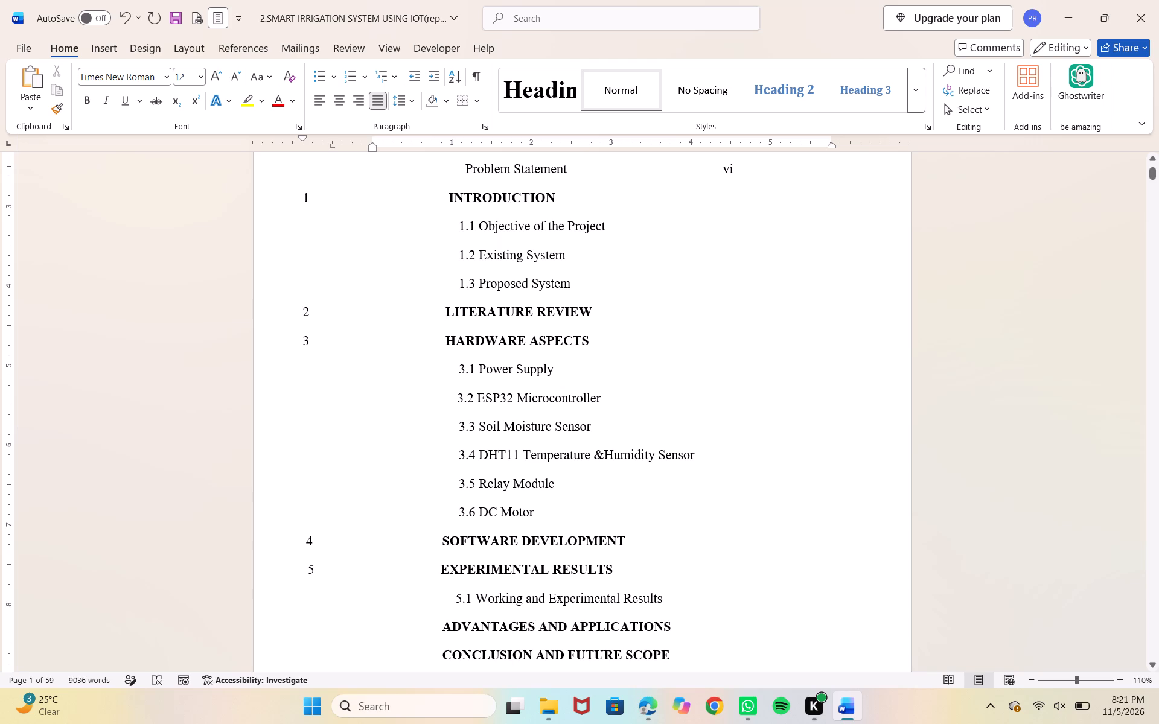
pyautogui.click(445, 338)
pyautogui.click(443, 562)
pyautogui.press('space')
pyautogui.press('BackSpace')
# Add chapter number 6 before ADVANTAGES AND APPLICATIONS, shift its first-line indent out, and remove a leading space to place it under number 5.
pyautogui.scroll(-2, 561, 418)
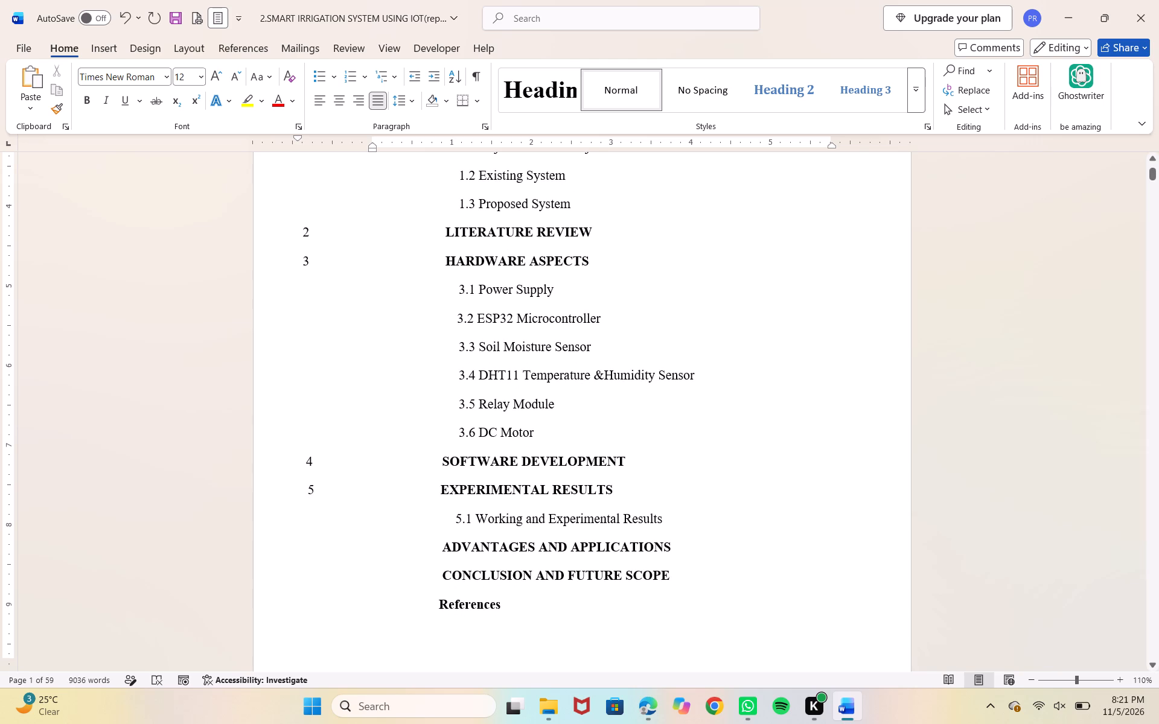
pyautogui.click(439, 544)
pyautogui.press('6')
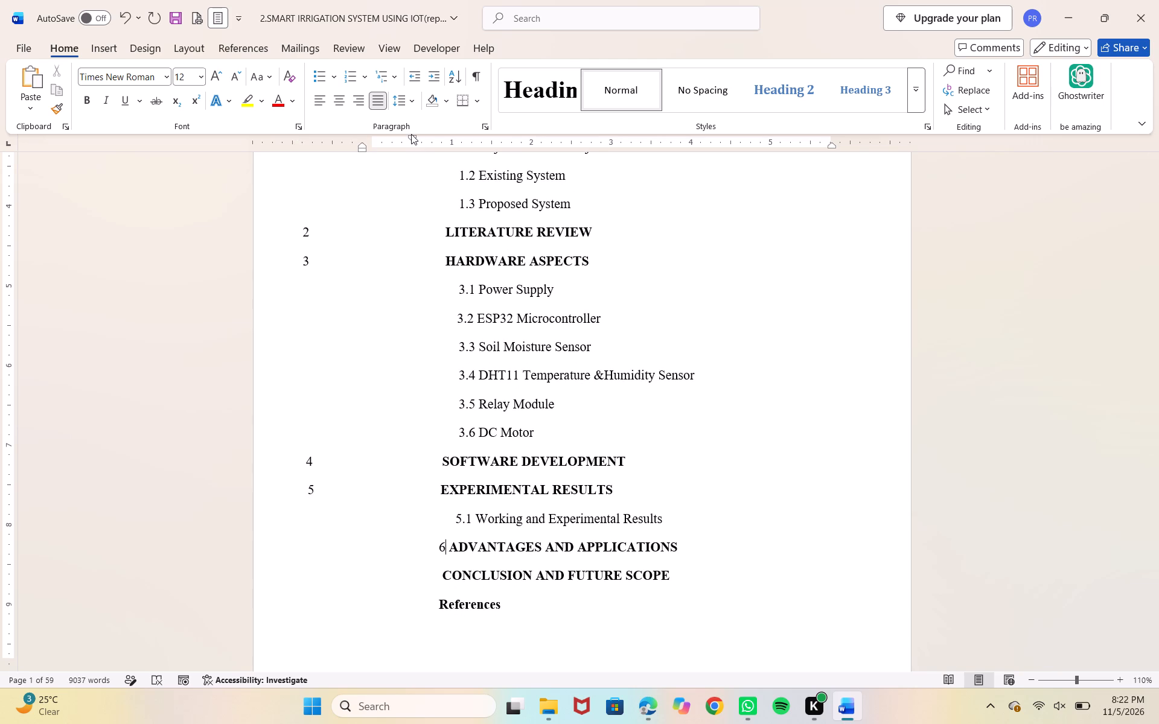
pyautogui.moveTo(411, 134); pyautogui.dragTo(301, 149)
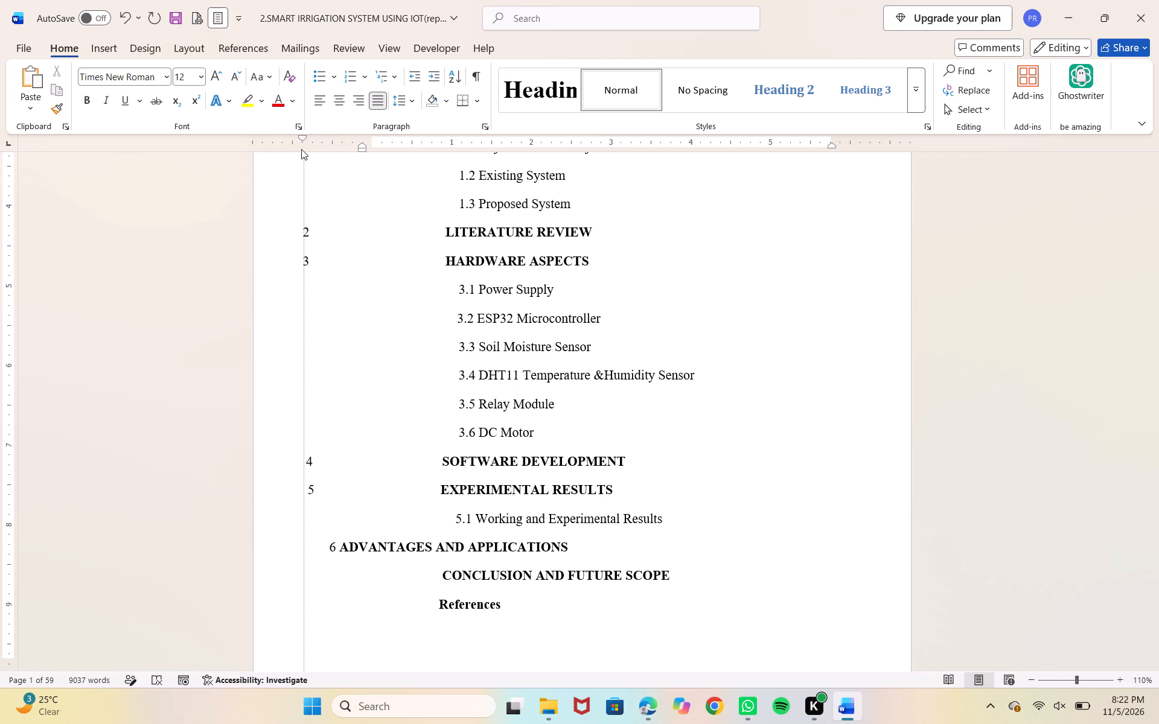
pyautogui.moveTo(301, 149); pyautogui.dragTo(283, 144)
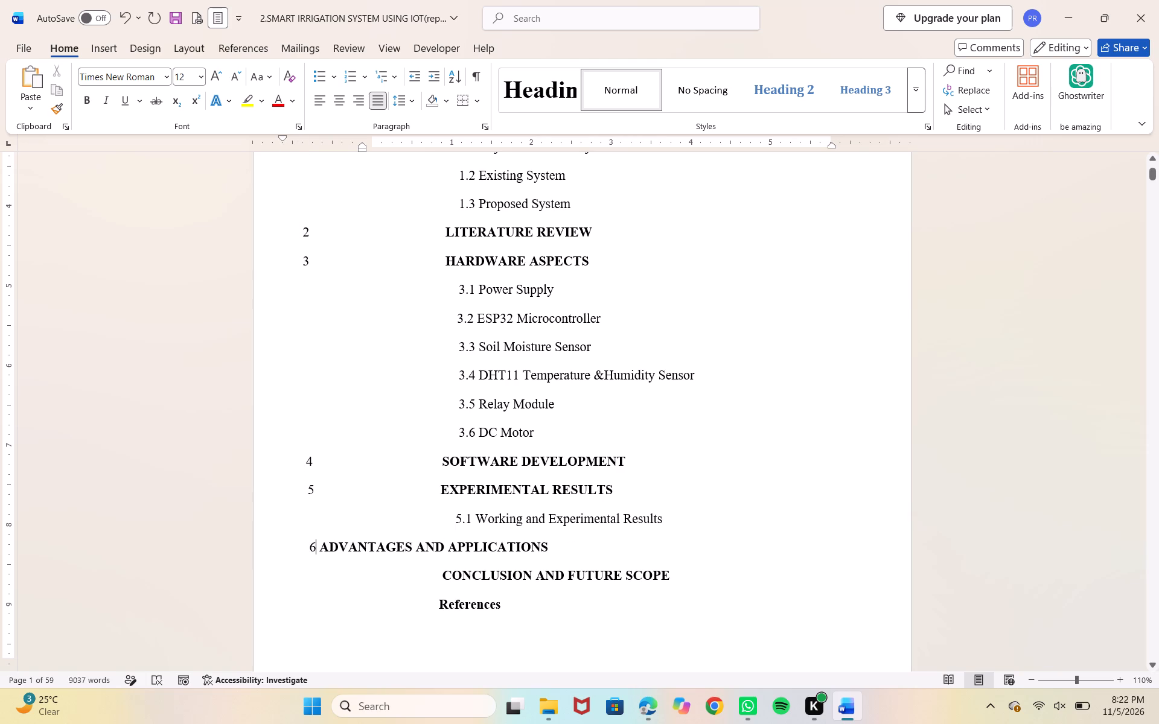
pyautogui.click(311, 550)
pyautogui.press('BackSpace')
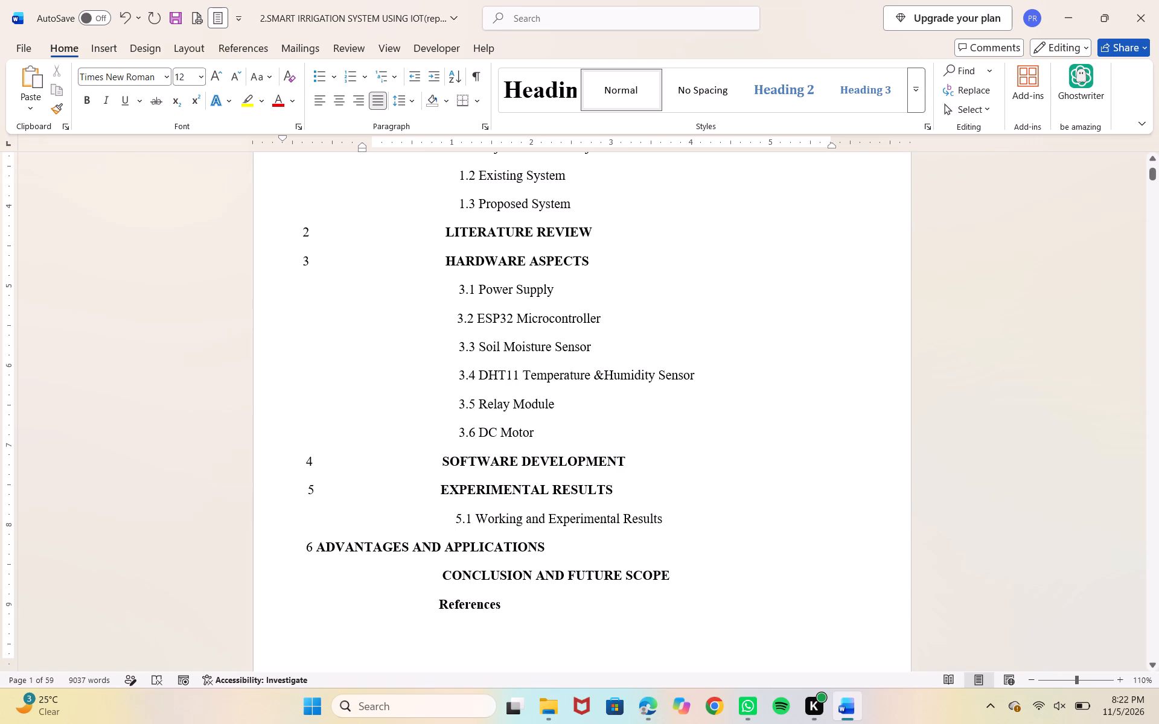
# Insert spaces between chapter number 6 and ADVANTAGES AND APPLICATIONS to move the title under EXPERIMENTAL RESULTS.
pyautogui.click(319, 551)
pyautogui.press('space')
pyautogui.press('space')
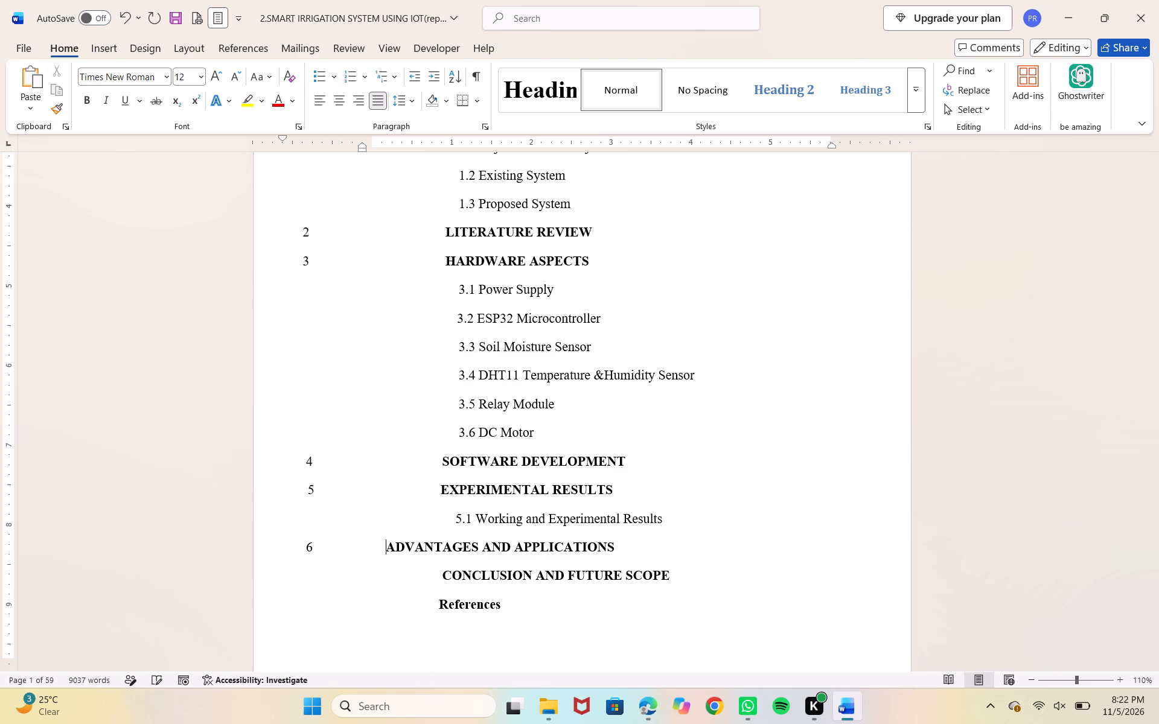
pyautogui.press('space')
pyautogui.press('space')
pyautogui.press('space')
pyautogui.press('space')
pyautogui.press('space')
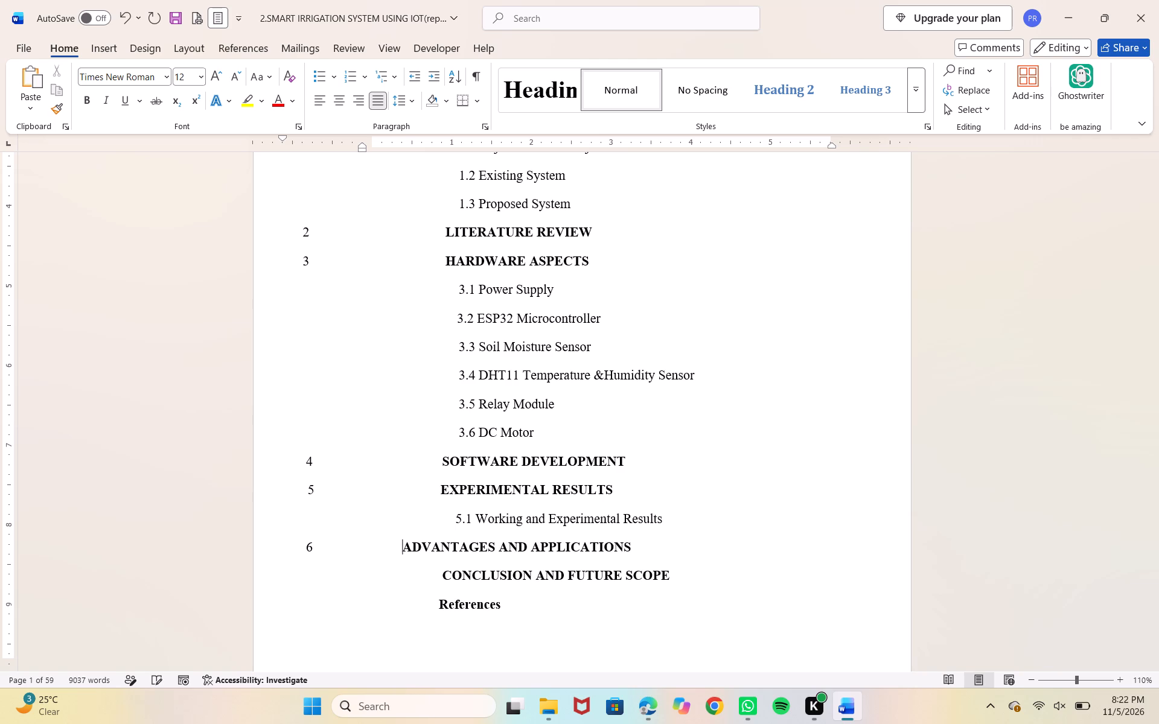
pyautogui.press('space')
pyautogui.press('space')
pyautogui.press('space')
pyautogui.press('space')
pyautogui.press('space')
pyautogui.press('space')
pyautogui.press('space')
pyautogui.press('space')
pyautogui.press('space')
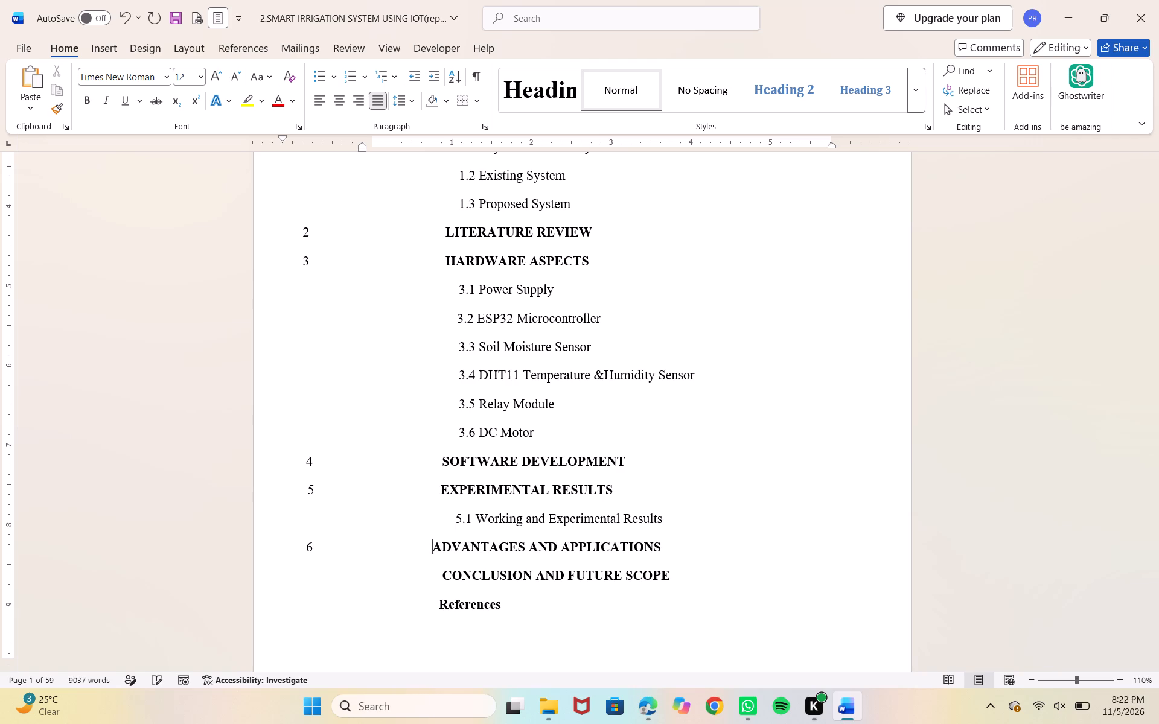
pyautogui.press('space')
pyautogui.press('space')
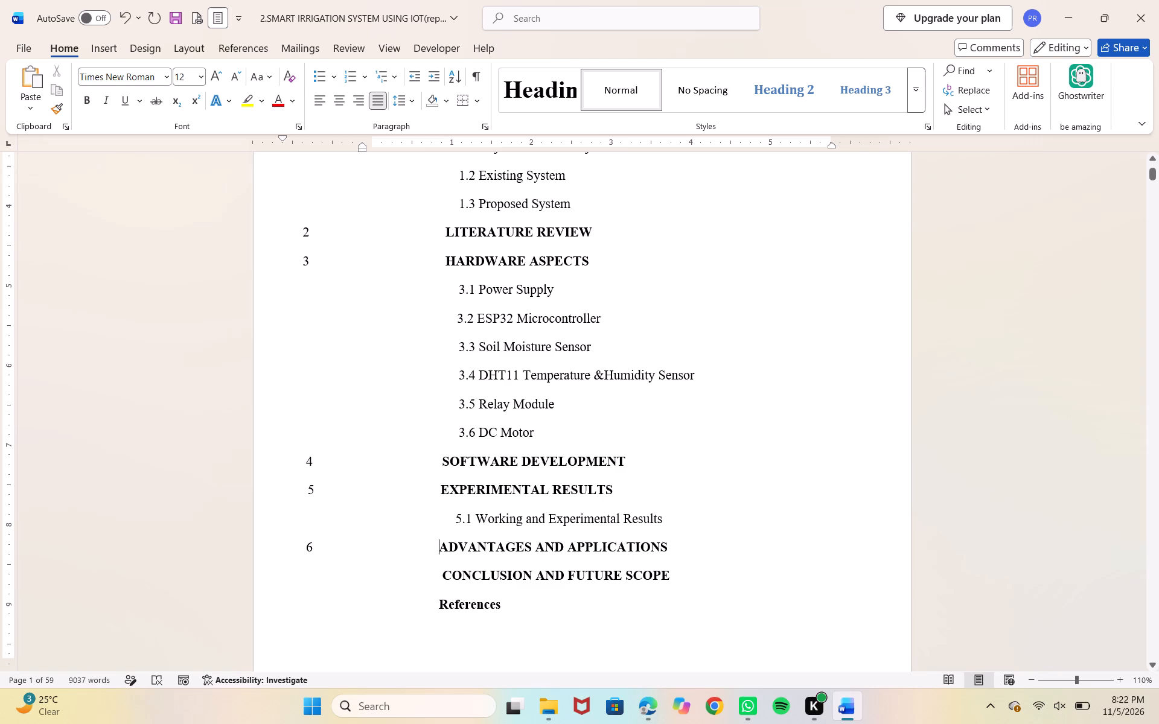
# Review the INDEX page from its column headings down to References, checking the alignment of chapter numbers and titles.
pyautogui.scroll(5, 585, 302)
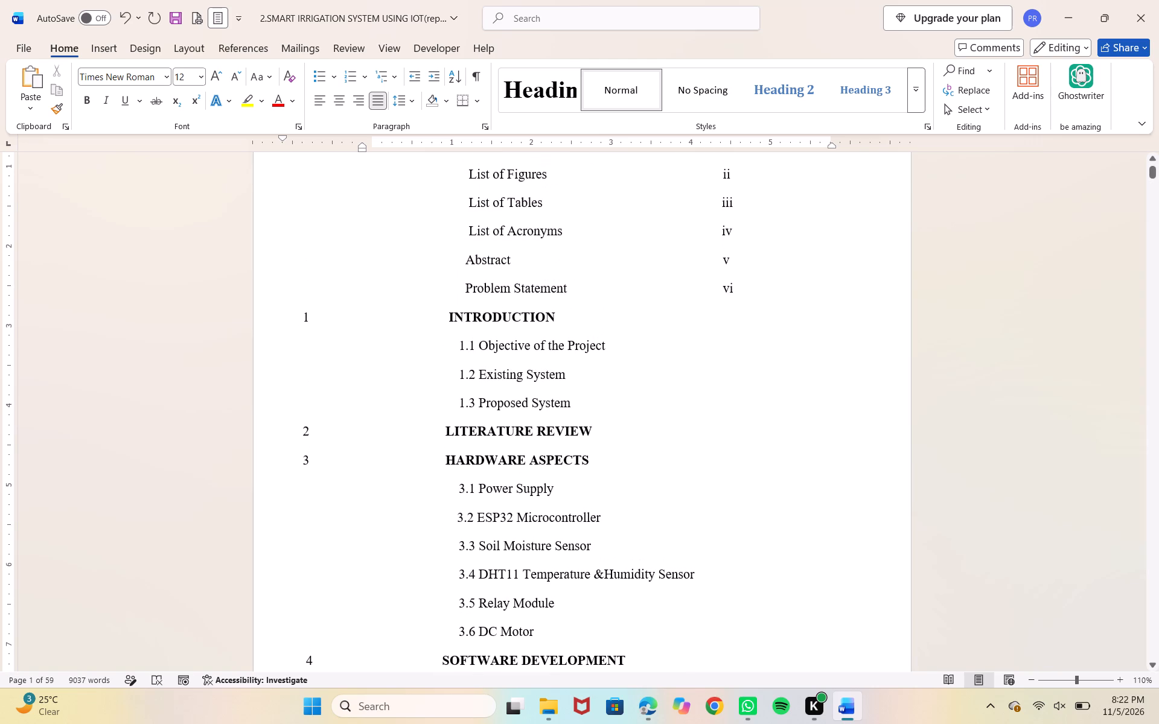
pyautogui.scroll(6, 588, 300)
pyautogui.scroll(-4, 588, 300)
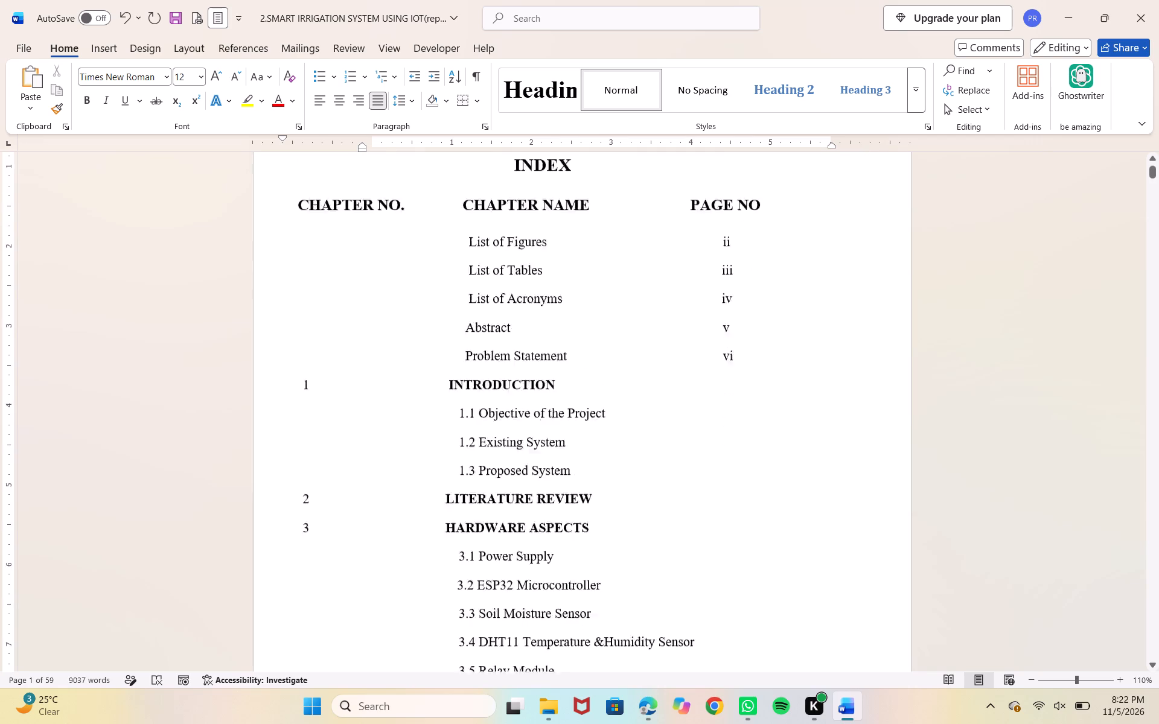
pyautogui.scroll(-4, 588, 300)
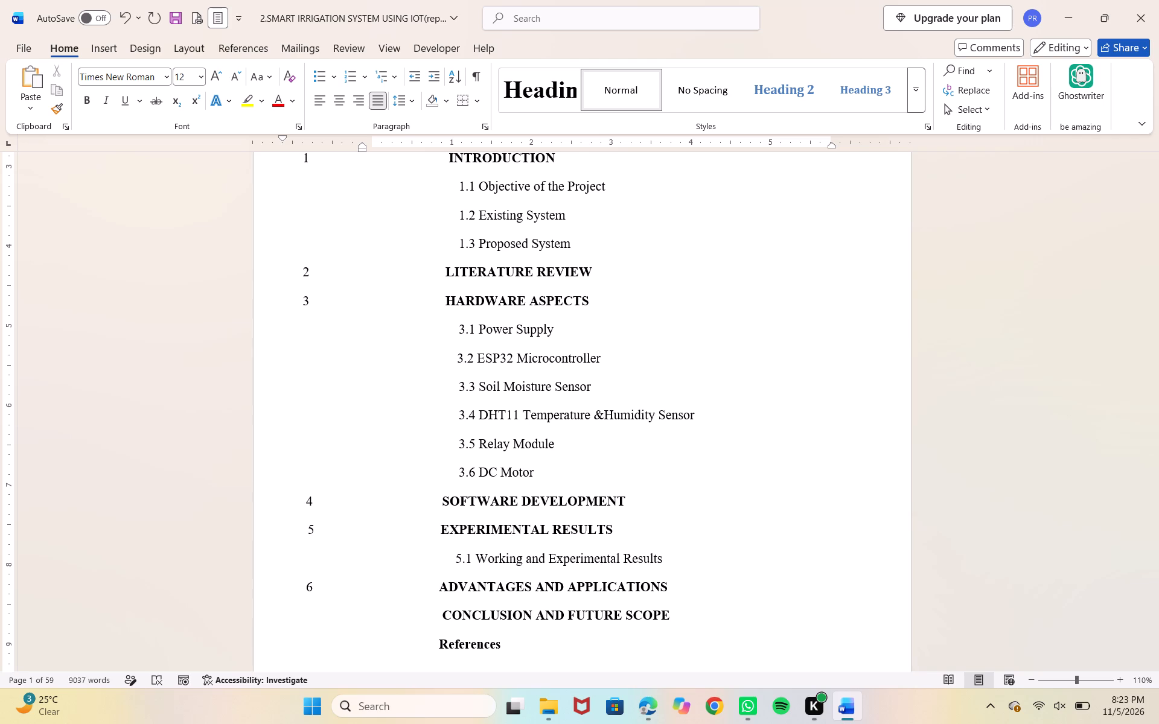
# Save the irrigation system report document.
pyautogui.hotkey('ctrl', 's')
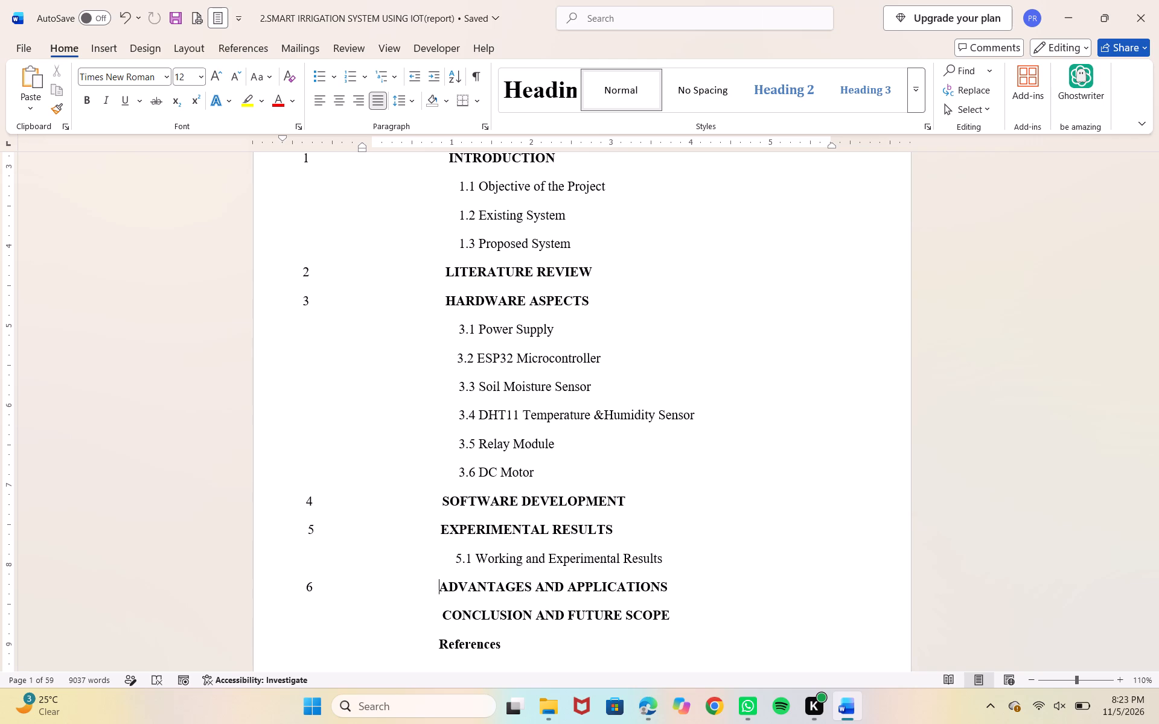